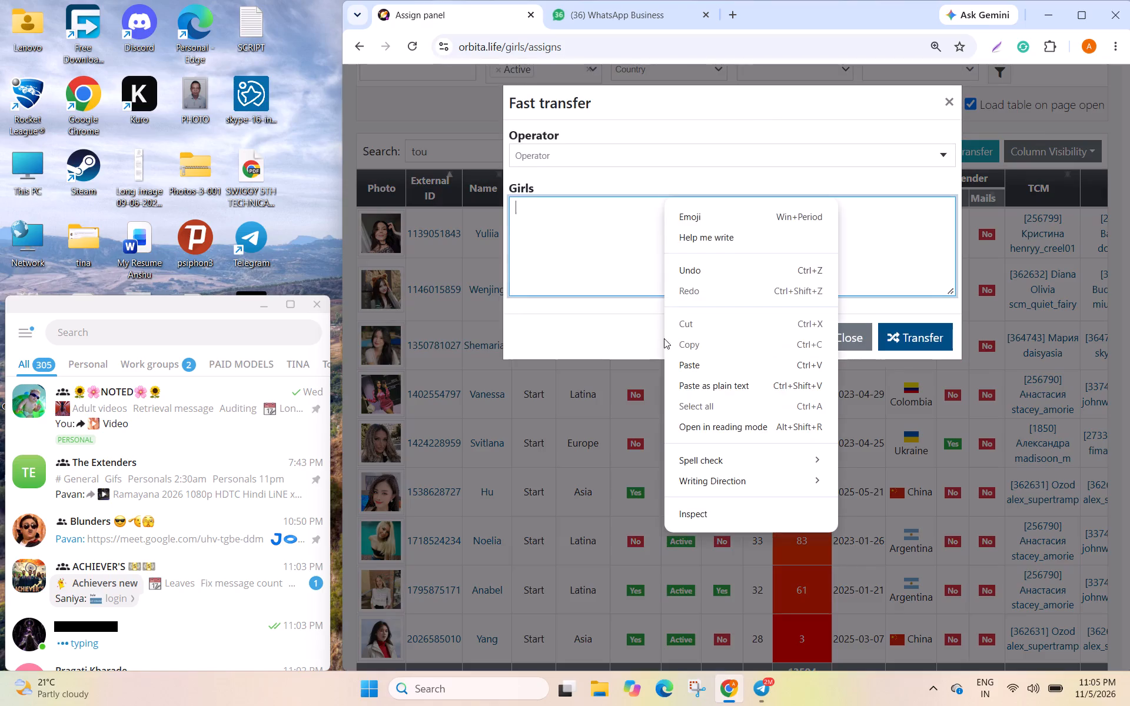
left_click(704, 356)
left_click(551, 161)
left_click(541, 181)
key("d")
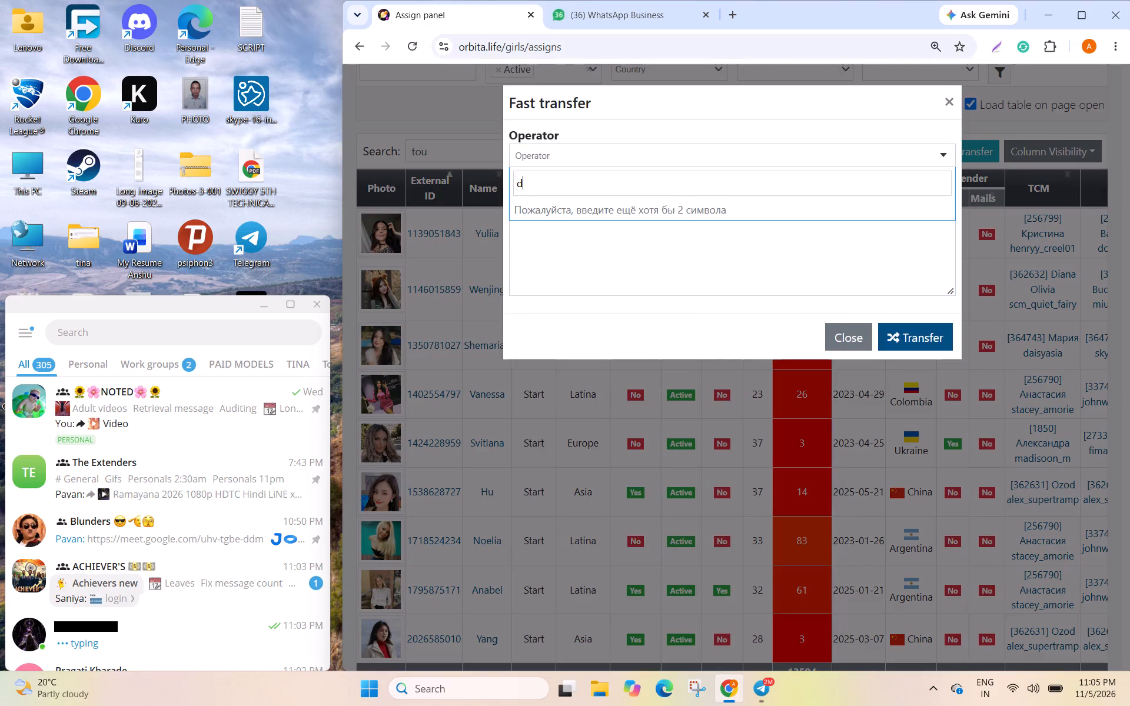
type("iv")
left_click(599, 208)
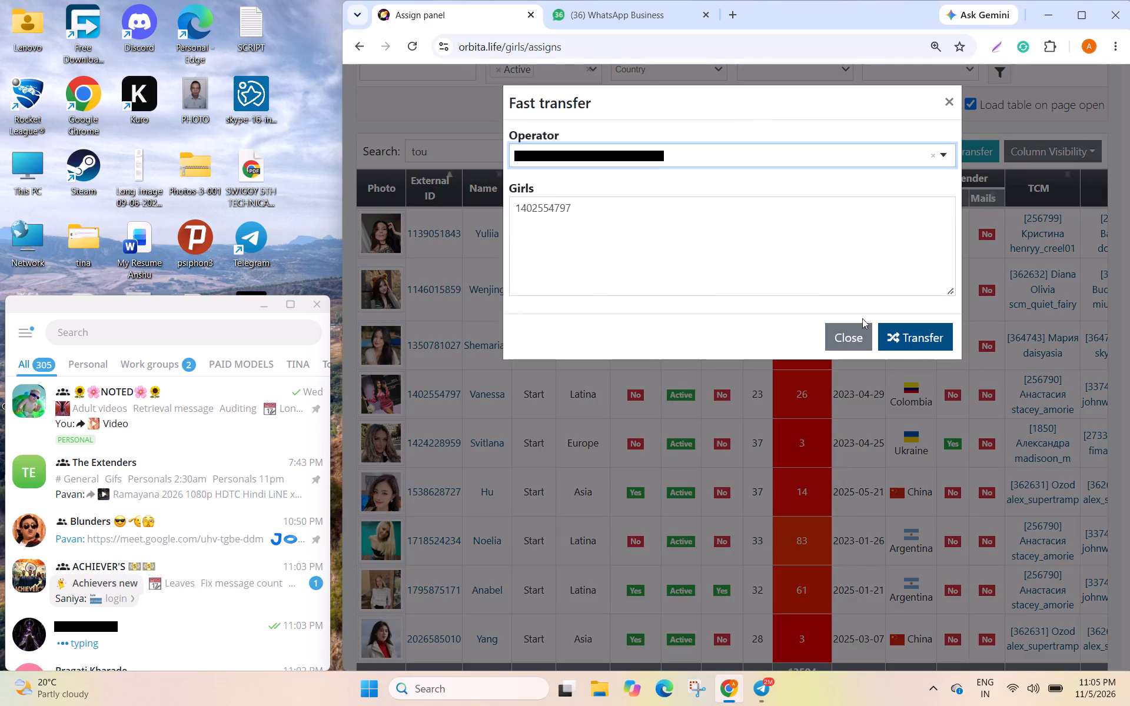
left_click(944, 347)
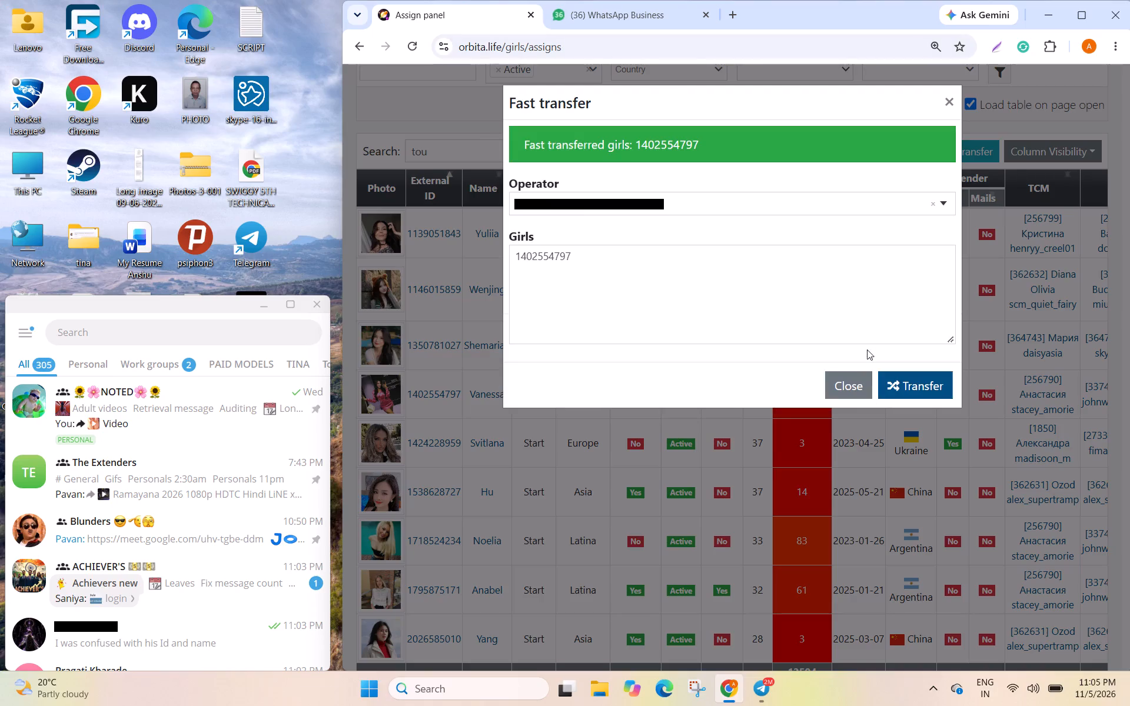
left_click(852, 371)
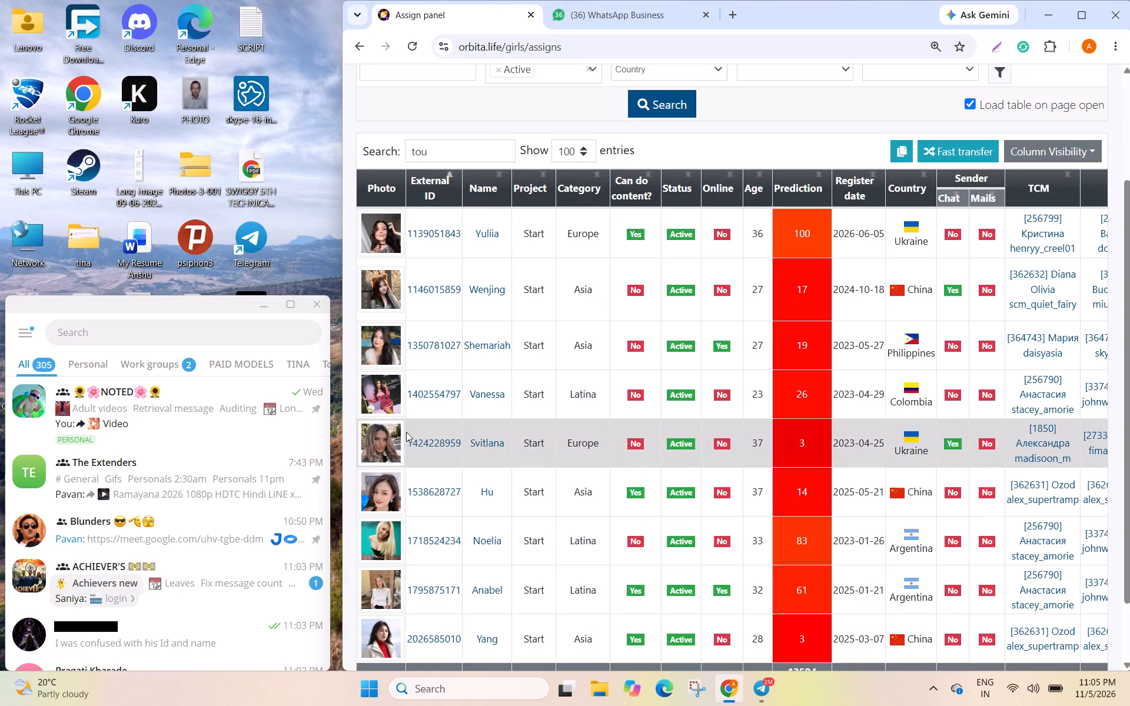
Copy Svitlana's external ID from the table and fast transfer that profile to the operator found by searching "san".
left_click_drag(406, 432, 473, 432)
right_click(453, 455)
left_click(508, 250)
left_click(936, 152)
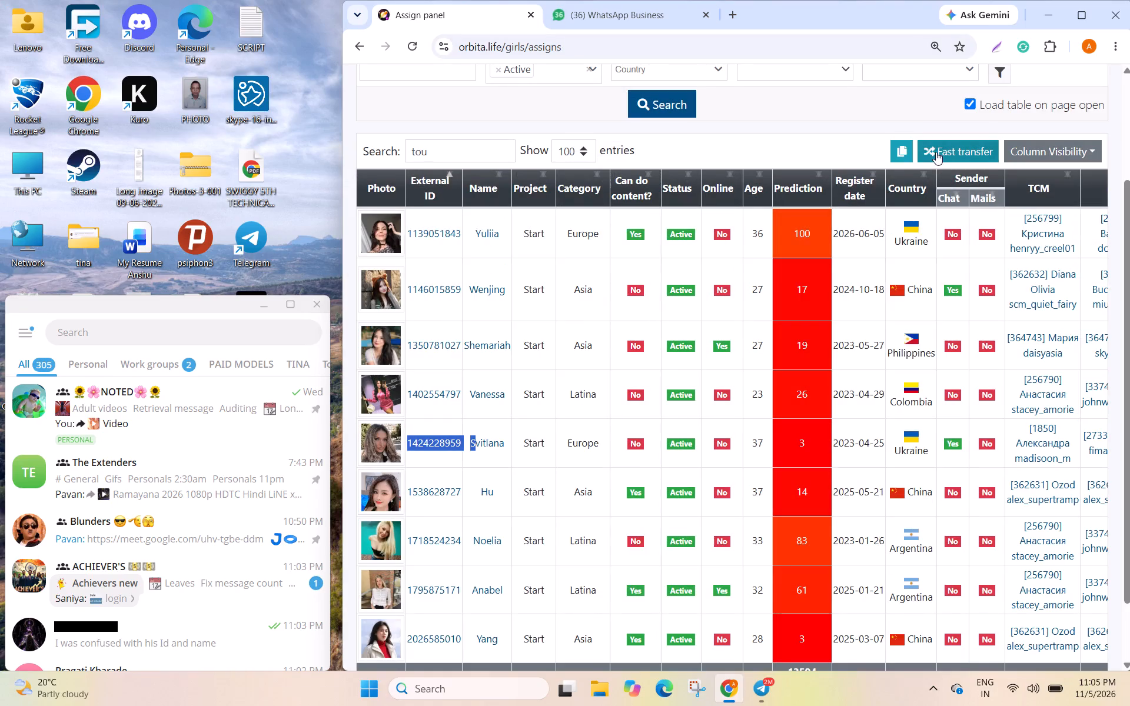
right_click(706, 196)
left_click(736, 361)
left_click(573, 151)
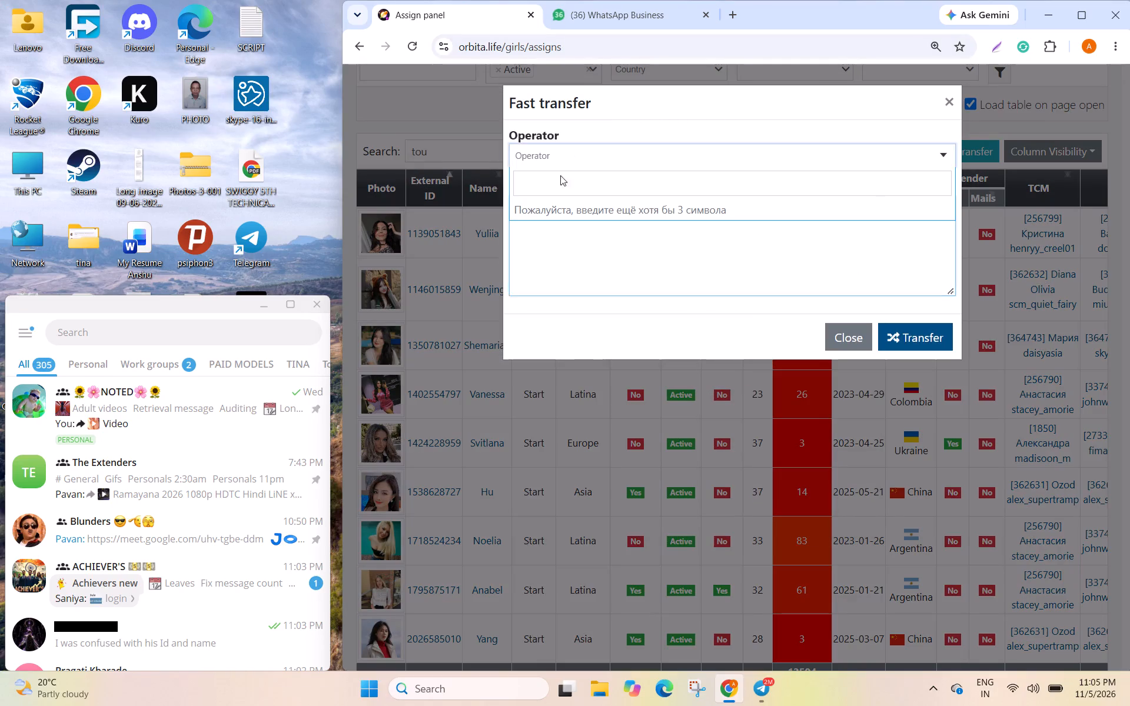
left_click(559, 181)
key("s")
type("an")
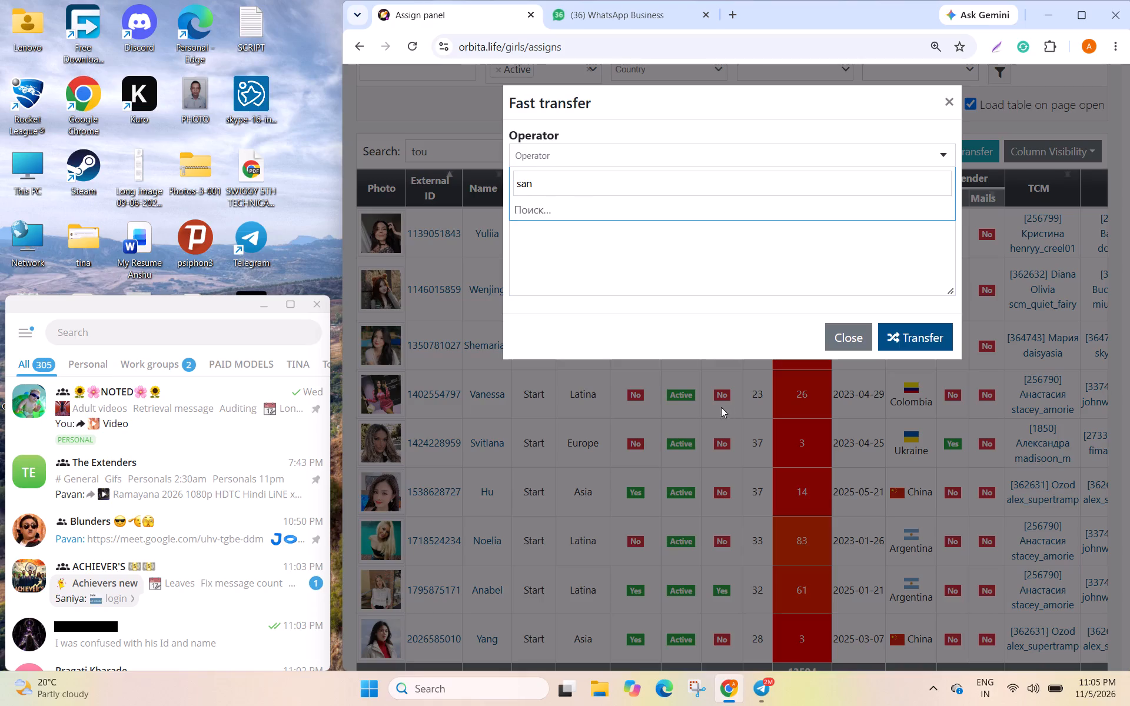
left_click(630, 227)
left_click(923, 344)
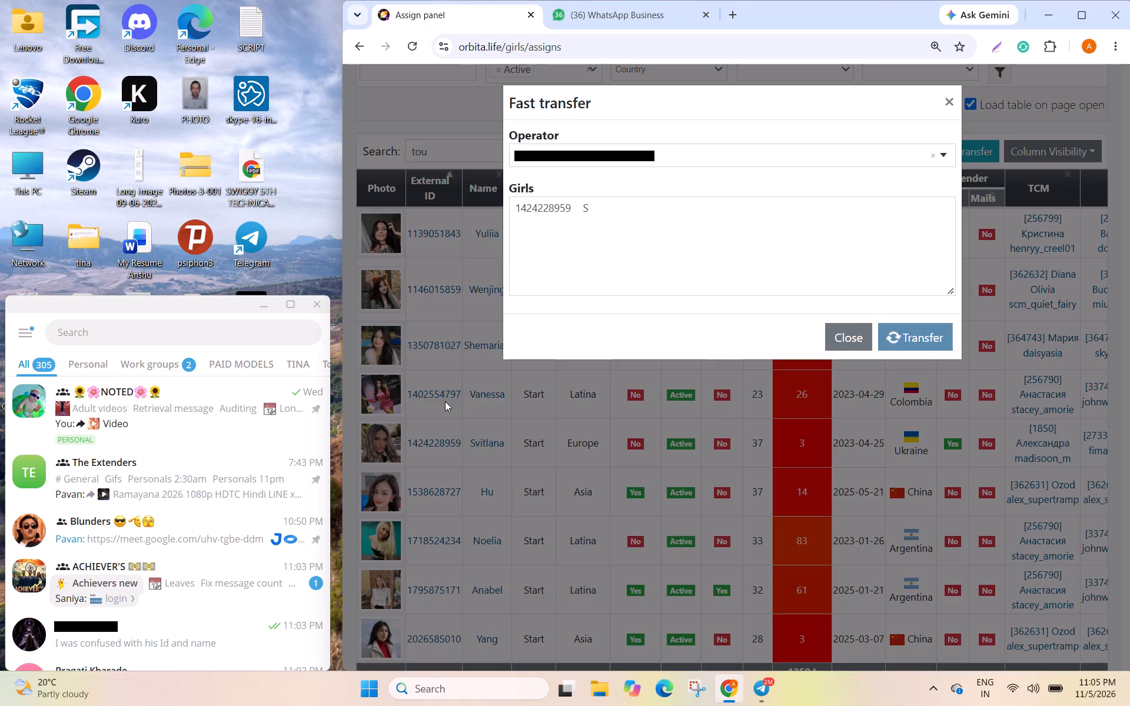
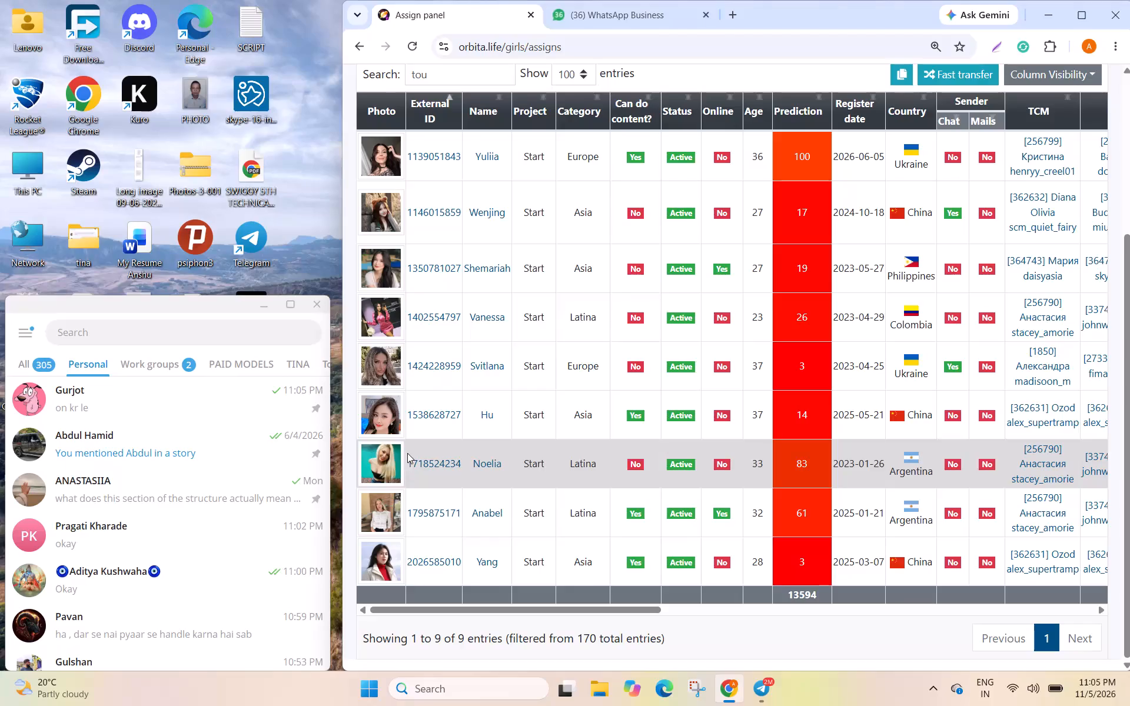
Copy Noelia's external ID and name from the table and fast transfer that profile to the operator found by searching "adi".
right_click(447, 478)
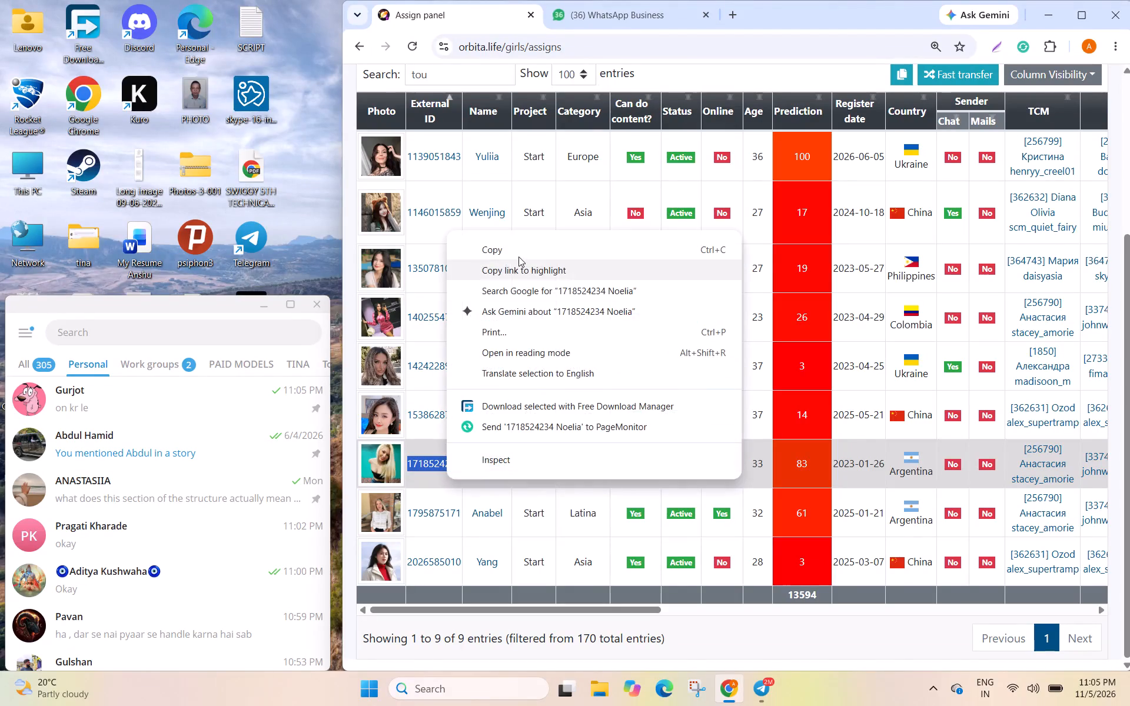
left_click(517, 257)
left_click(988, 73)
right_click(653, 258)
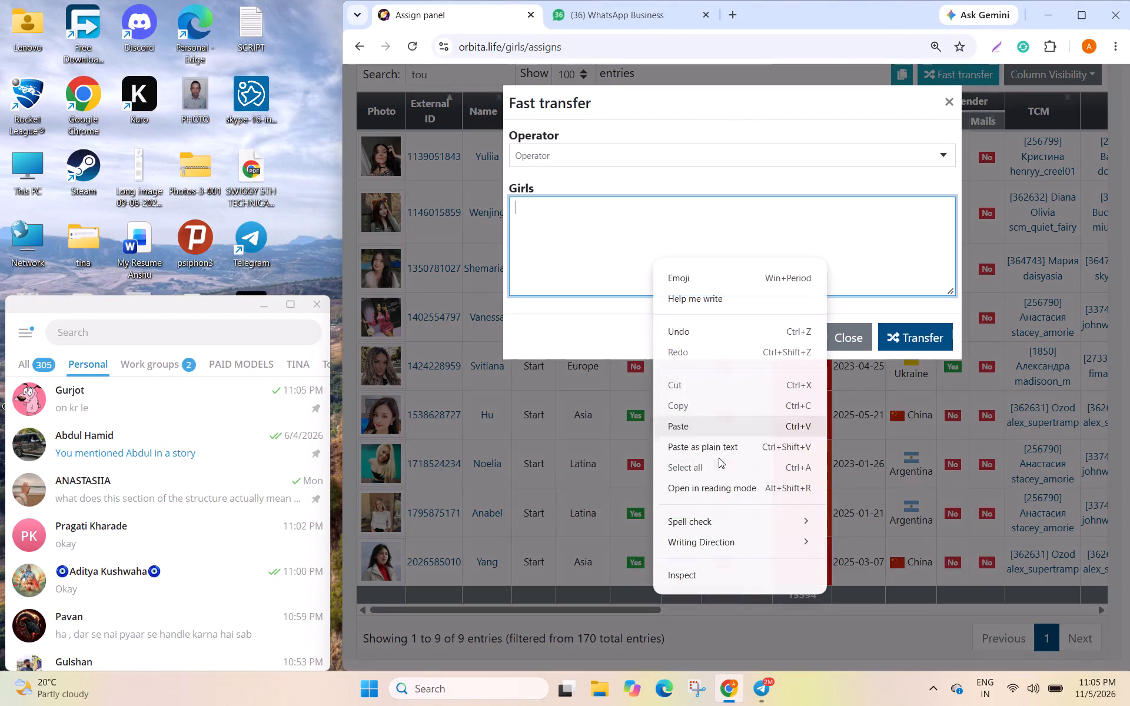
left_click(692, 425)
left_click(534, 155)
left_click(514, 189)
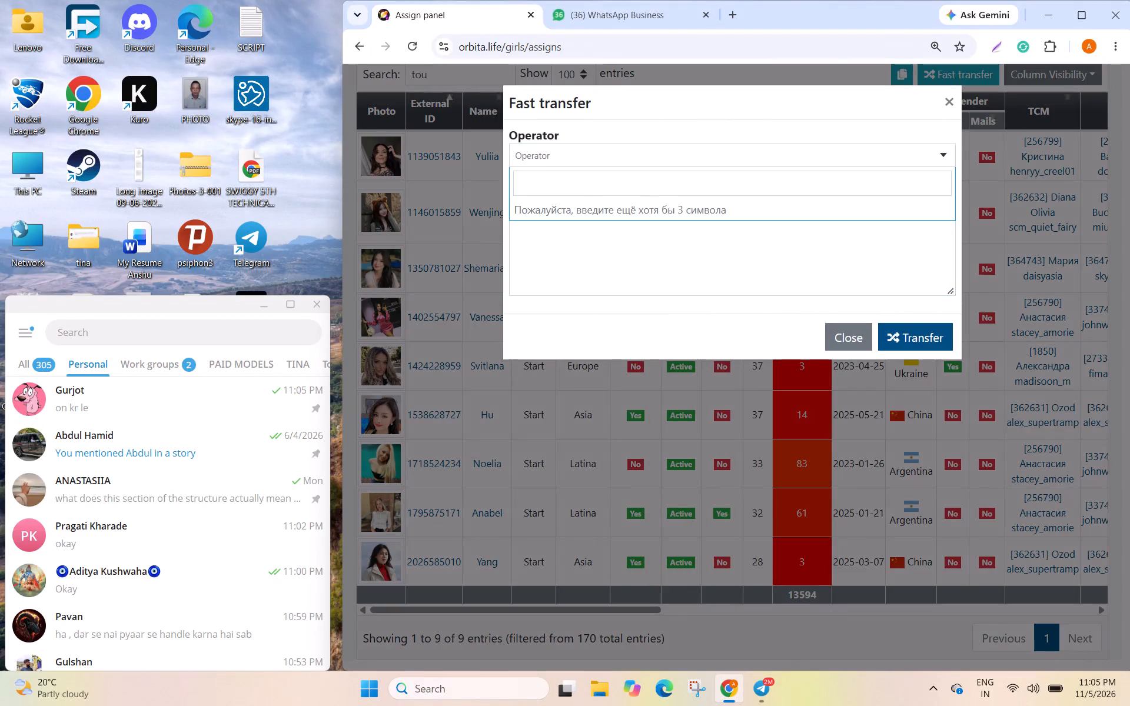
type("ad")
key("i")
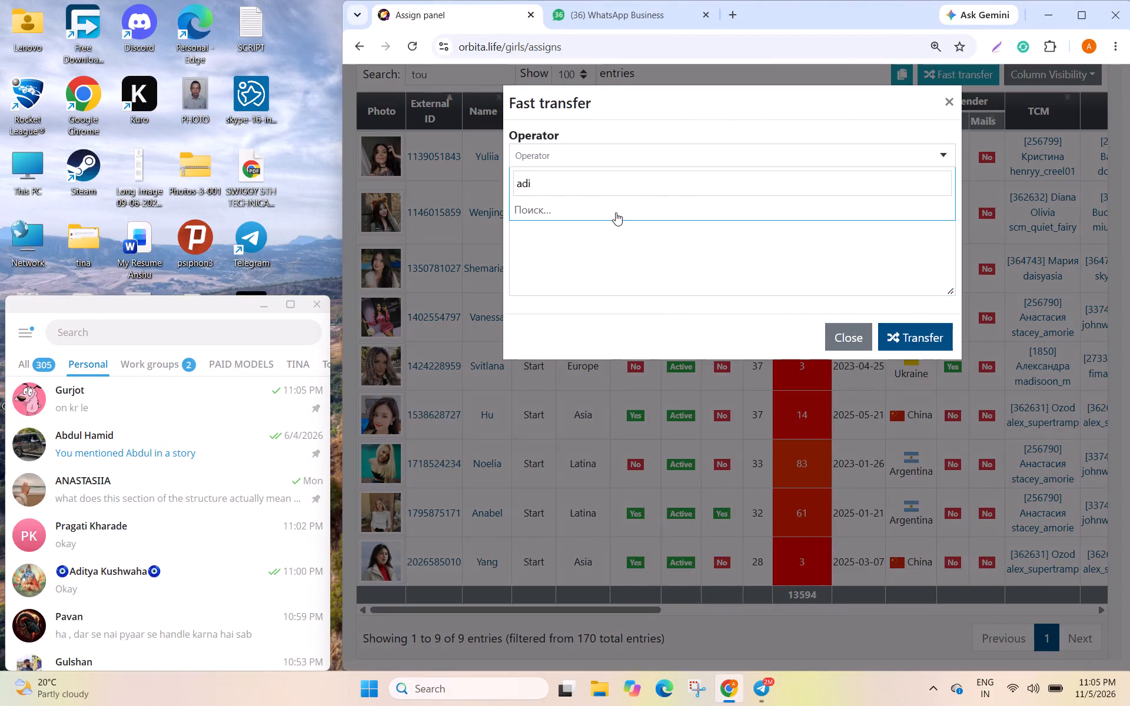
left_click(616, 212)
left_click(910, 333)
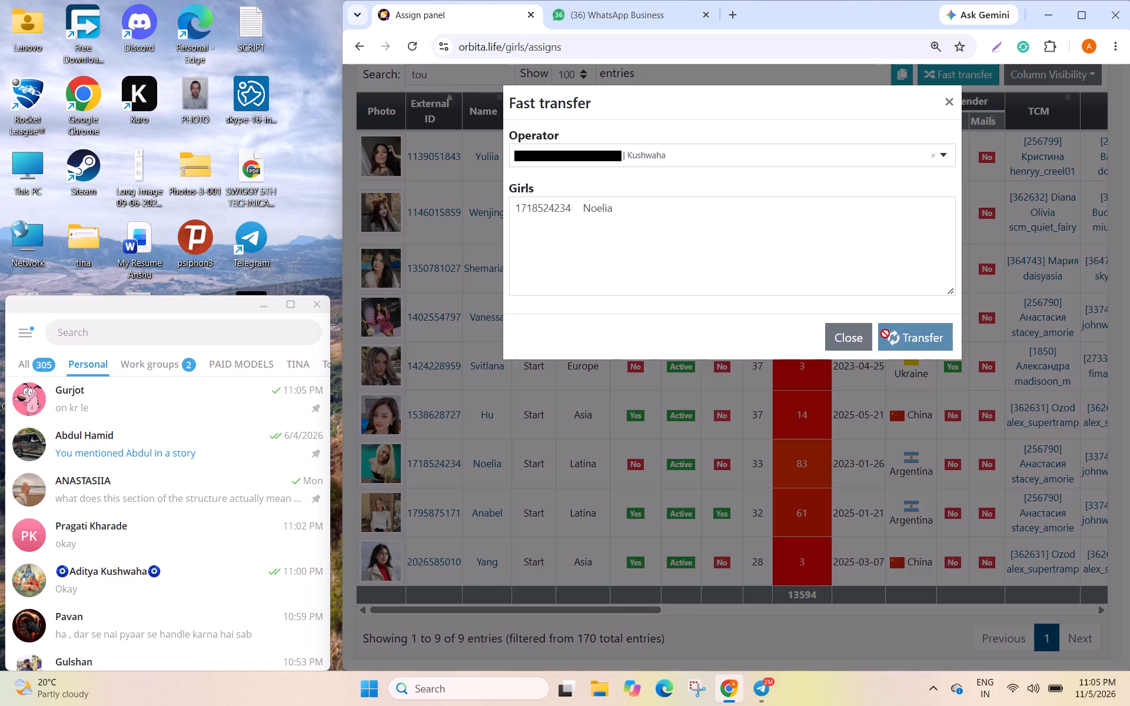
left_click(847, 388)
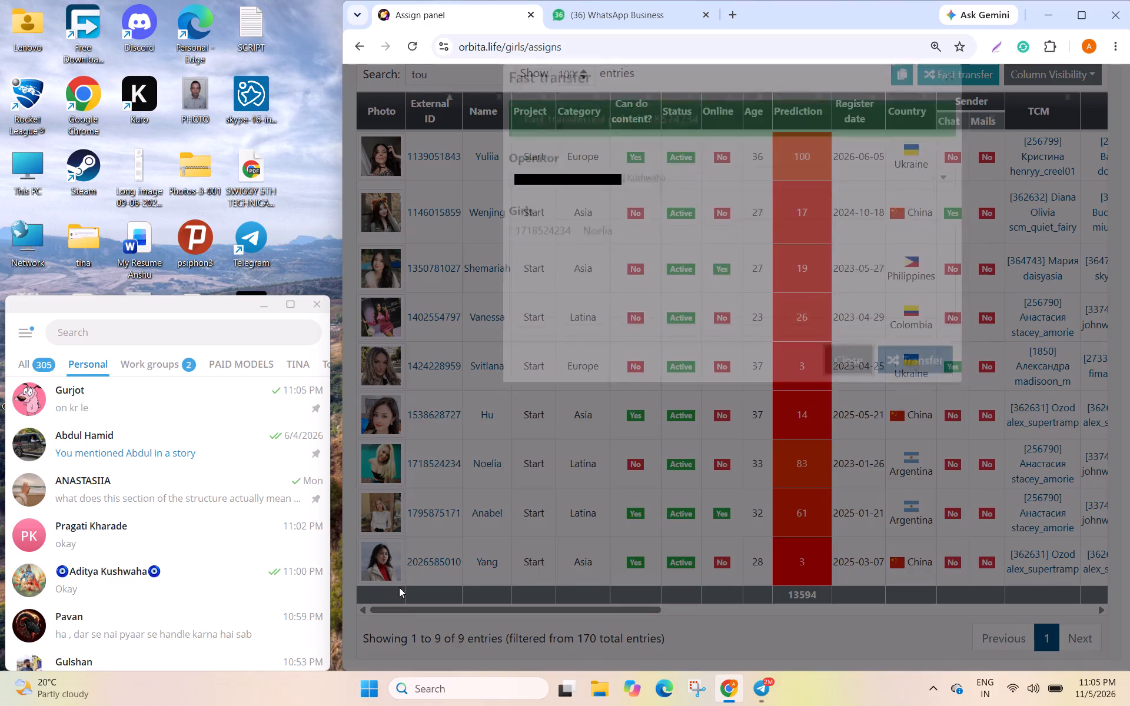
Copy Yang's external ID from the table and fast transfer that profile to the operator found by searching "san".
left_click_drag(504, 610, 999, 618)
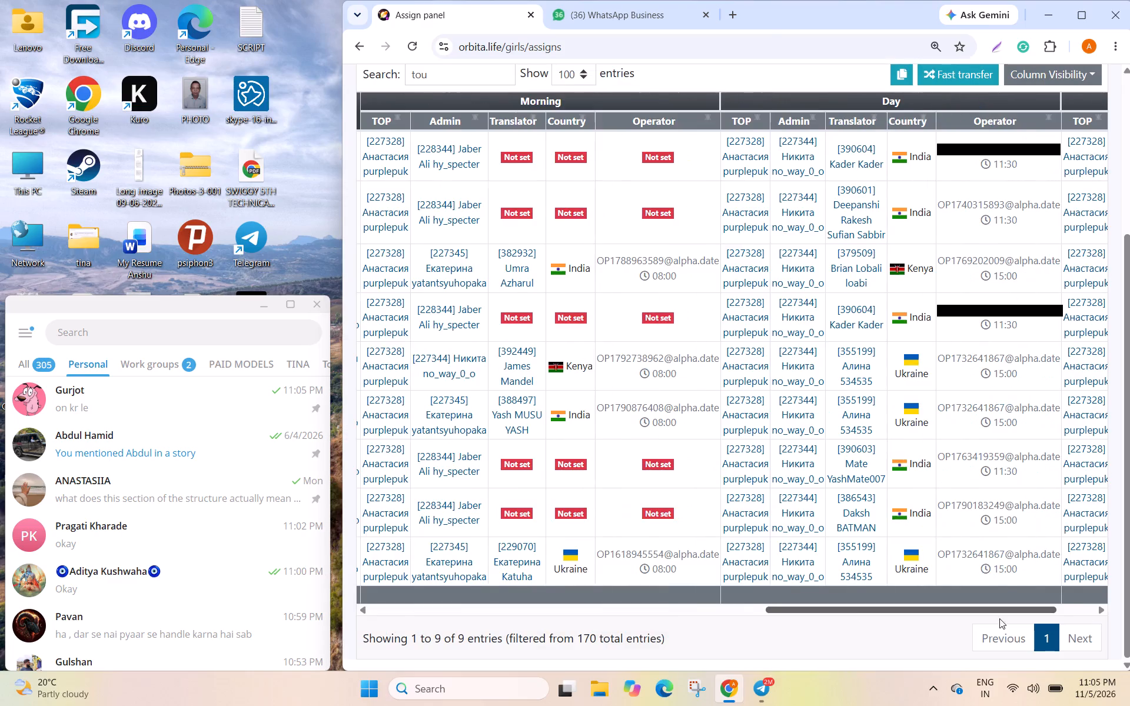
left_click_drag(999, 618, 333, 613)
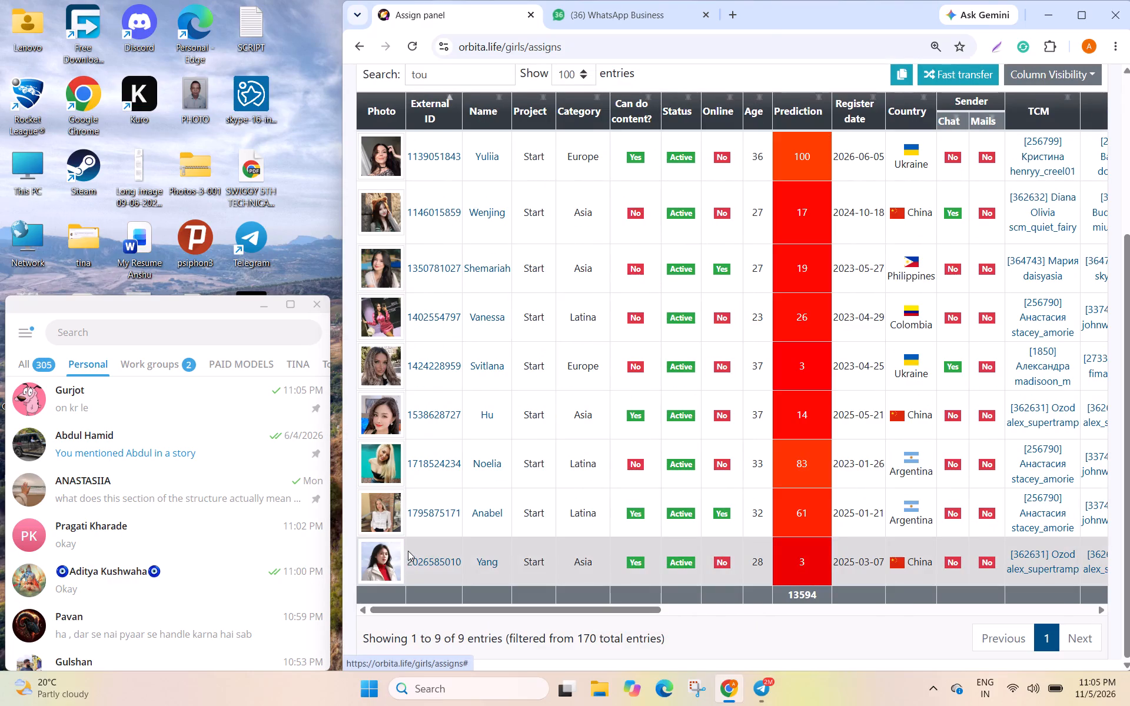
left_click_drag(408, 551, 483, 558)
right_click(439, 574)
left_click(480, 342)
left_click(948, 70)
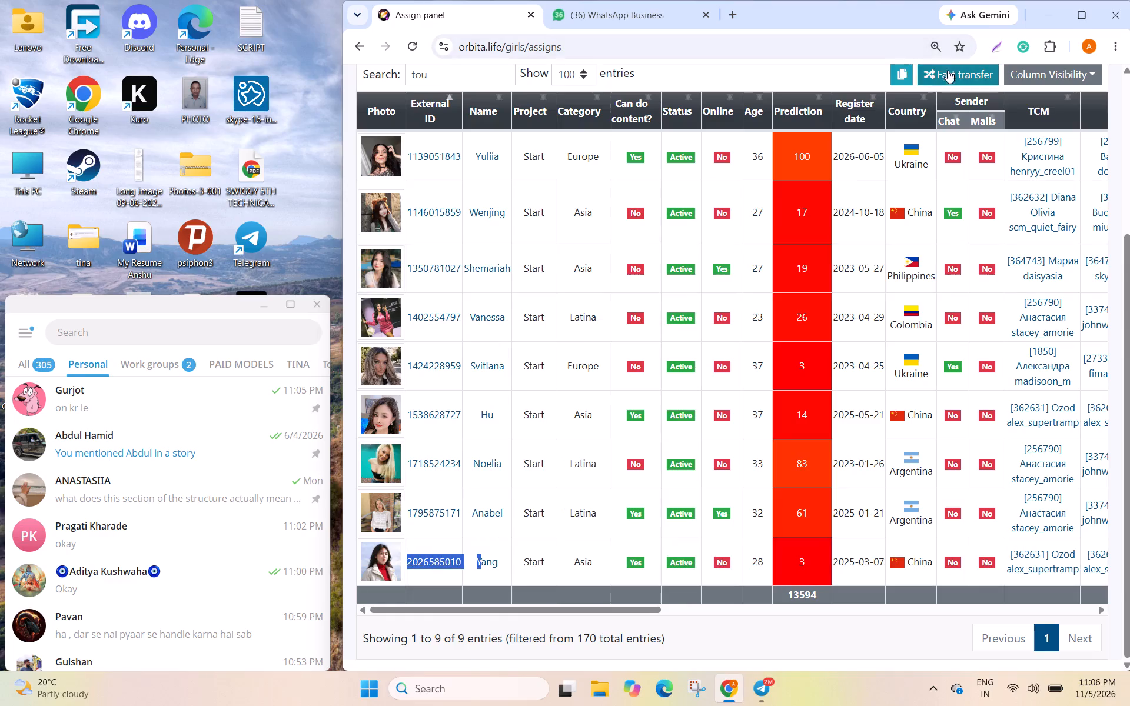
right_click(693, 222)
left_click(770, 391)
left_click(608, 149)
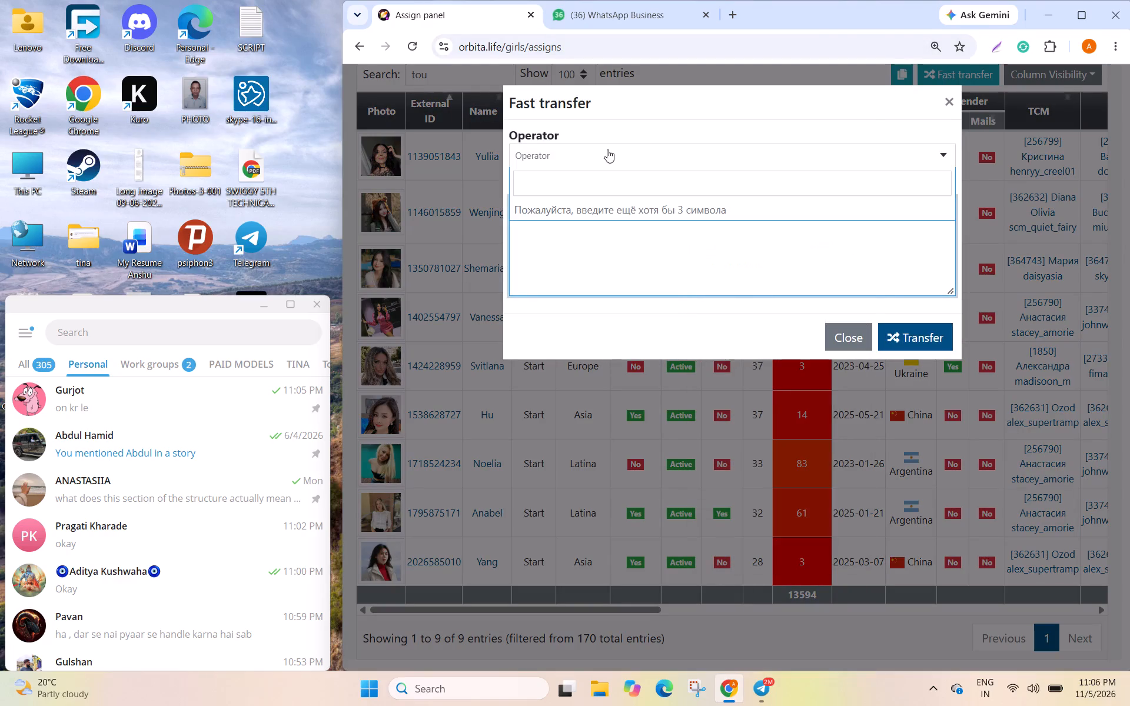
left_click(584, 172)
type("san")
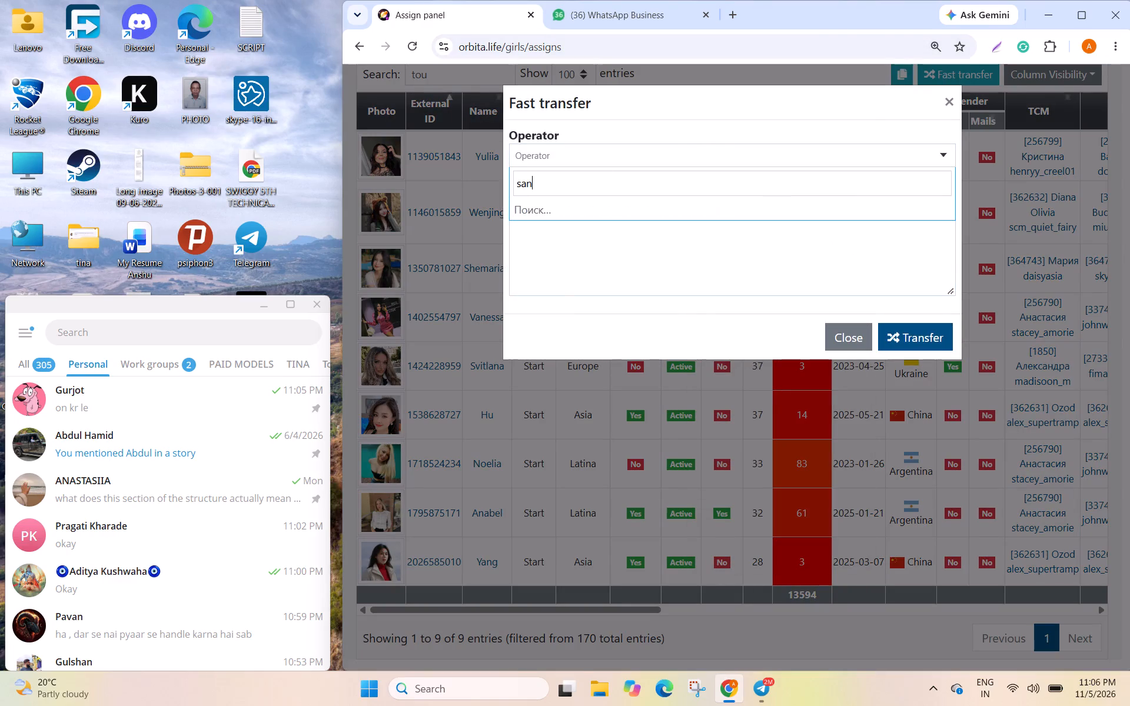
left_click(668, 229)
left_click(920, 339)
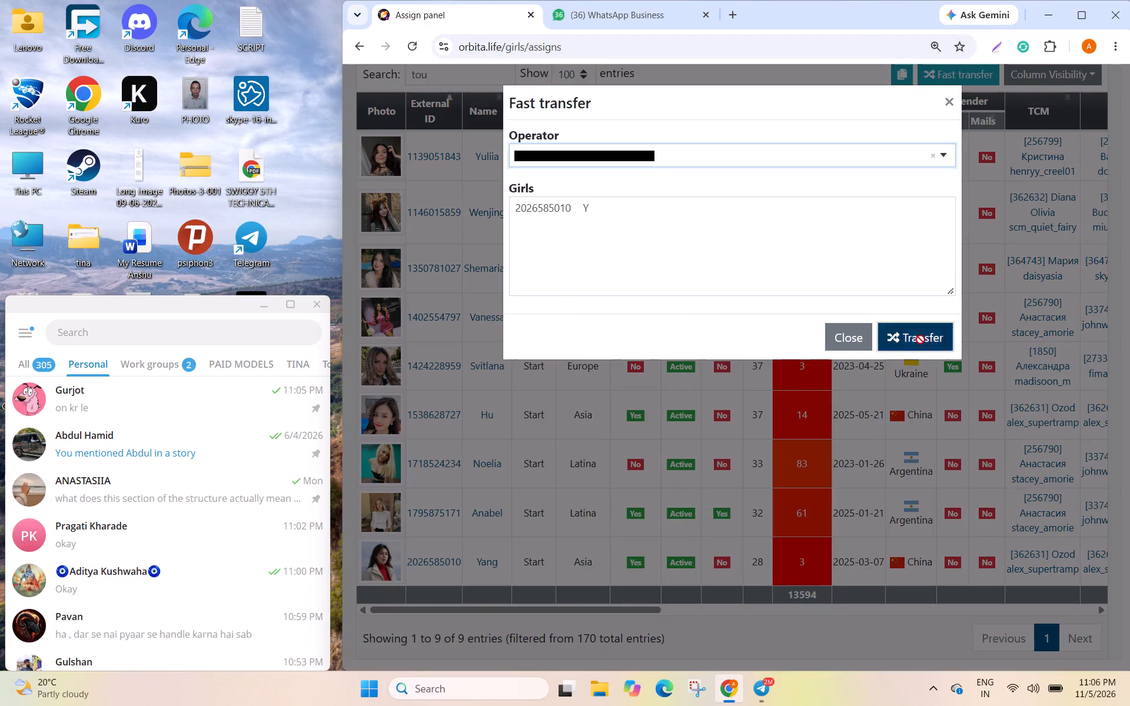
left_click(845, 388)
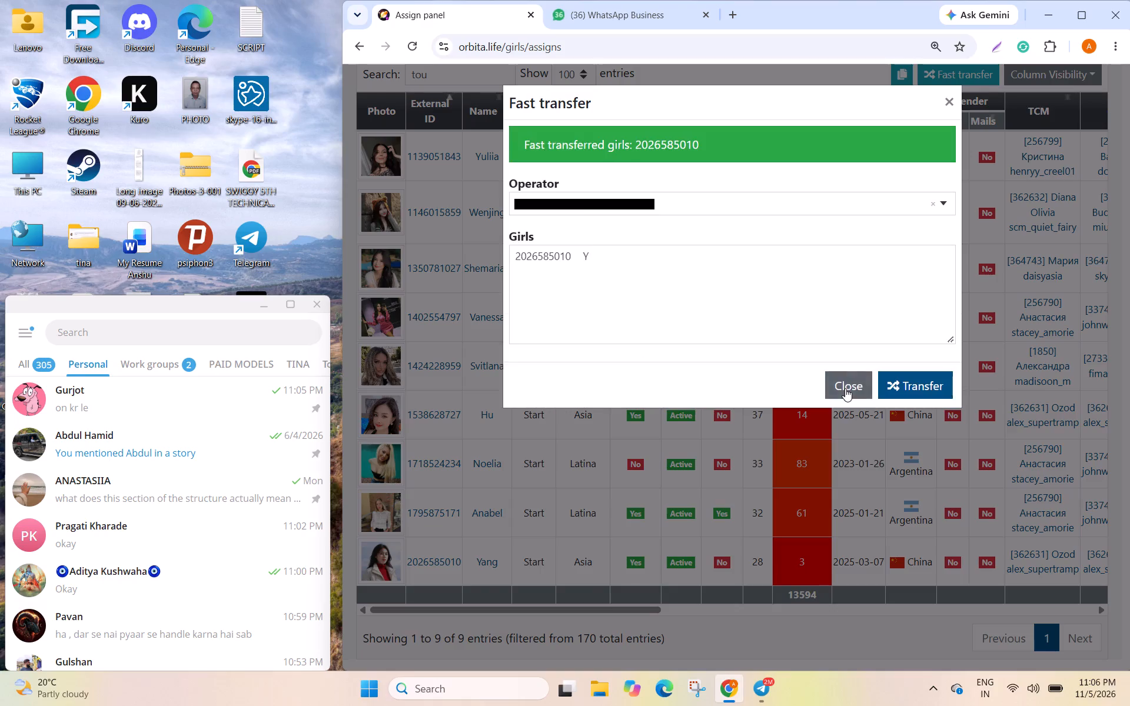
Replace the table's search filter with "parul".
scroll(531, 122, "up", 2)
left_click(504, 221)
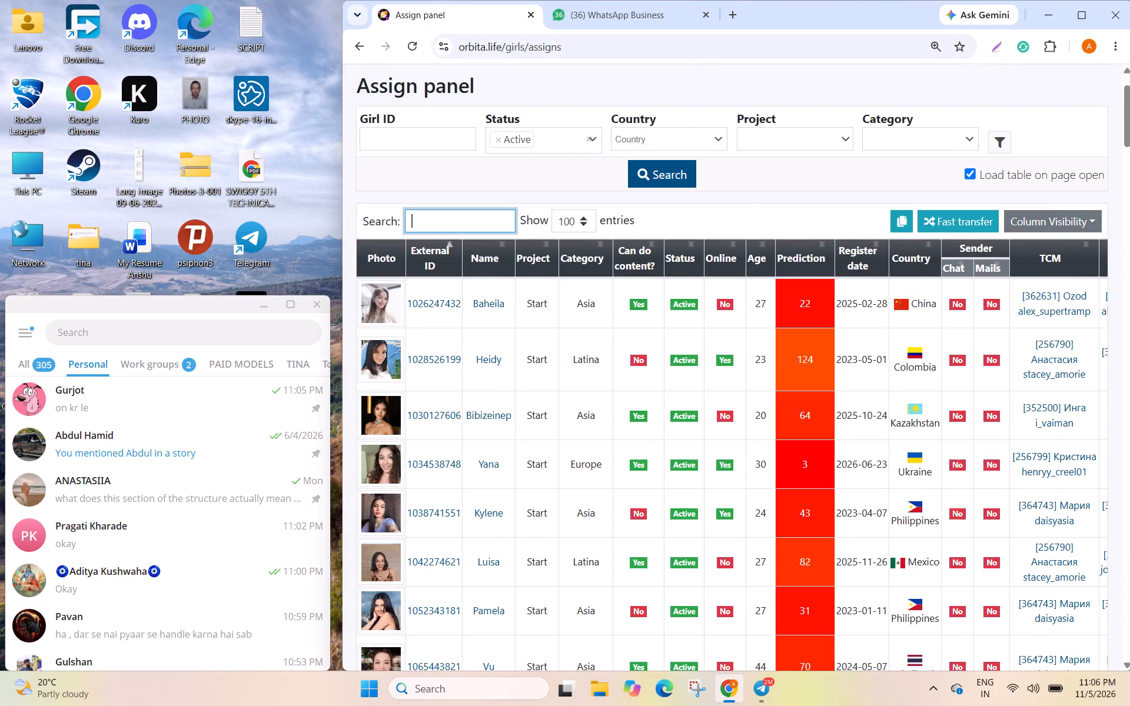
key("p")
key("a")
key("r")
key("u")
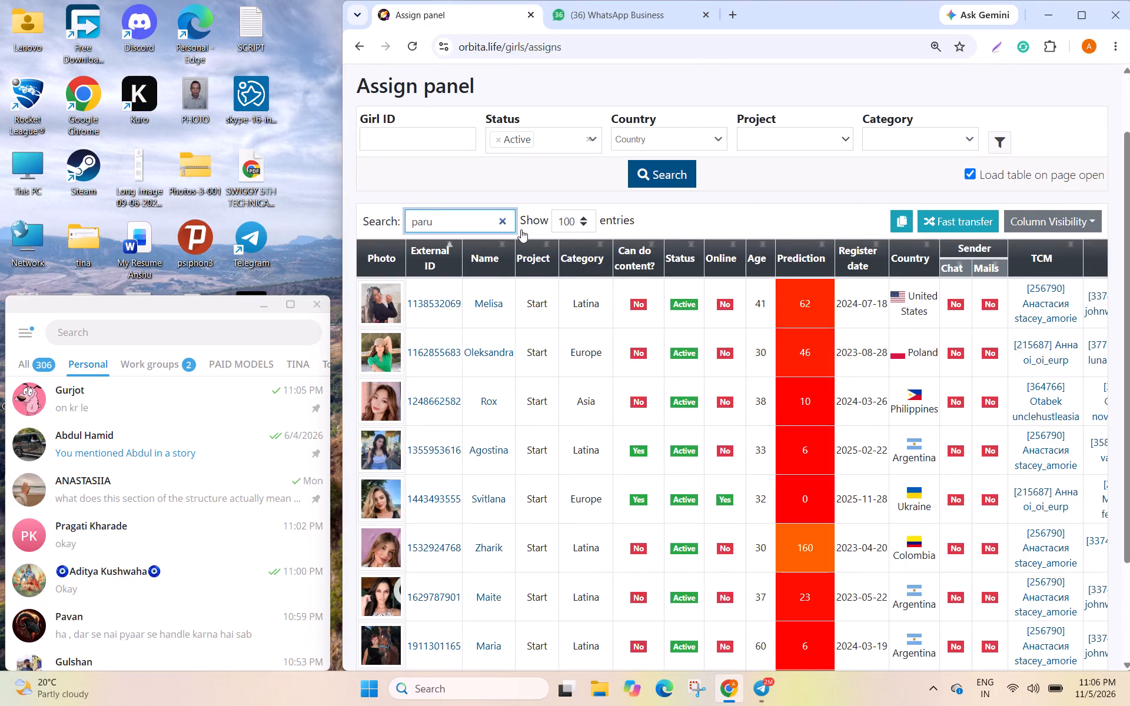
key("l")
Copy Oleksandra's external ID from the table and fast transfer that profile to the operator found by searching "div".
scroll(537, 340, "down", 4)
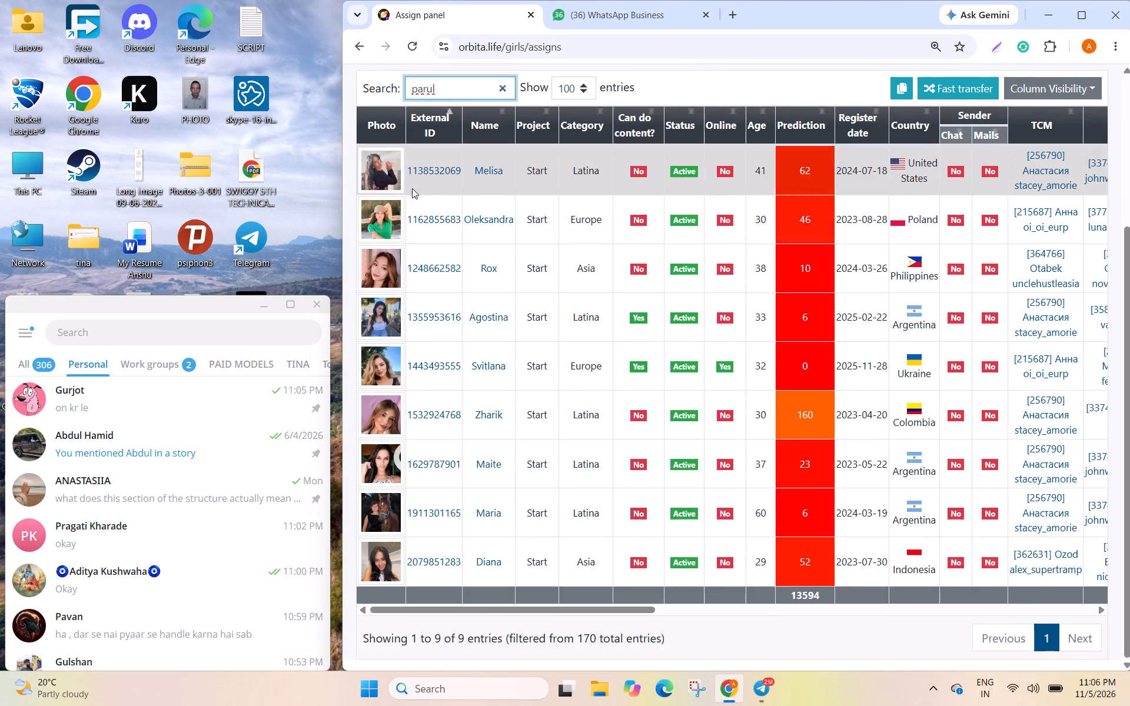
left_click_drag(408, 206, 491, 208)
right_click(460, 228)
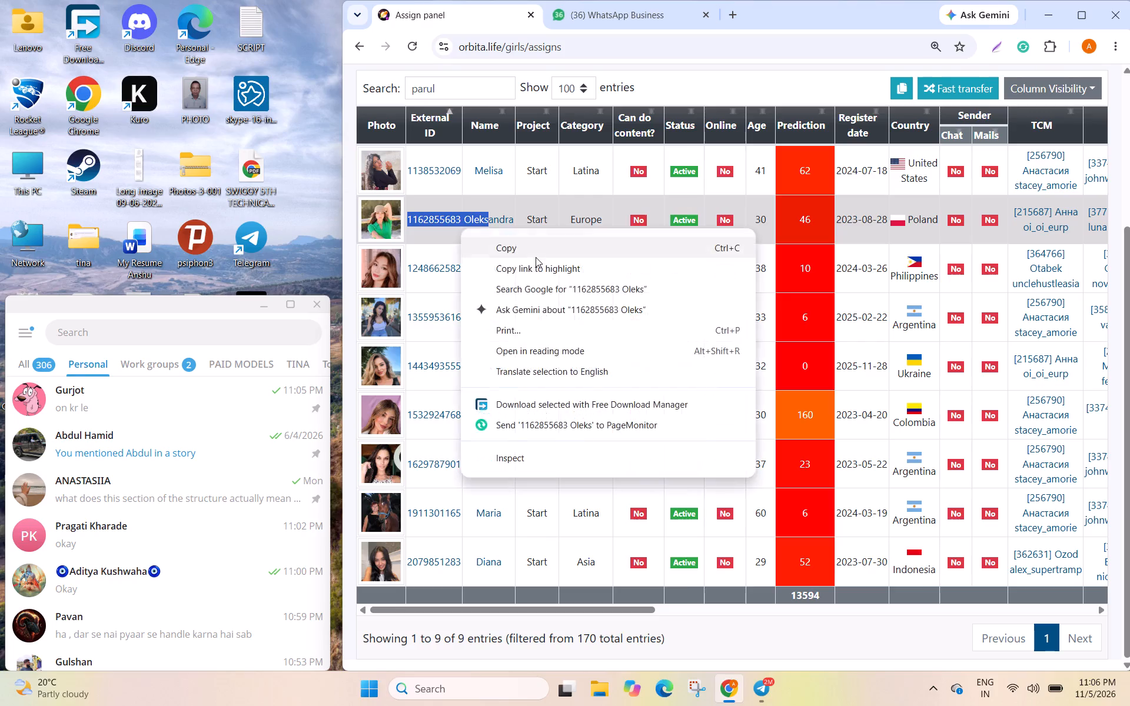
left_click(536, 257)
left_click(936, 95)
right_click(633, 229)
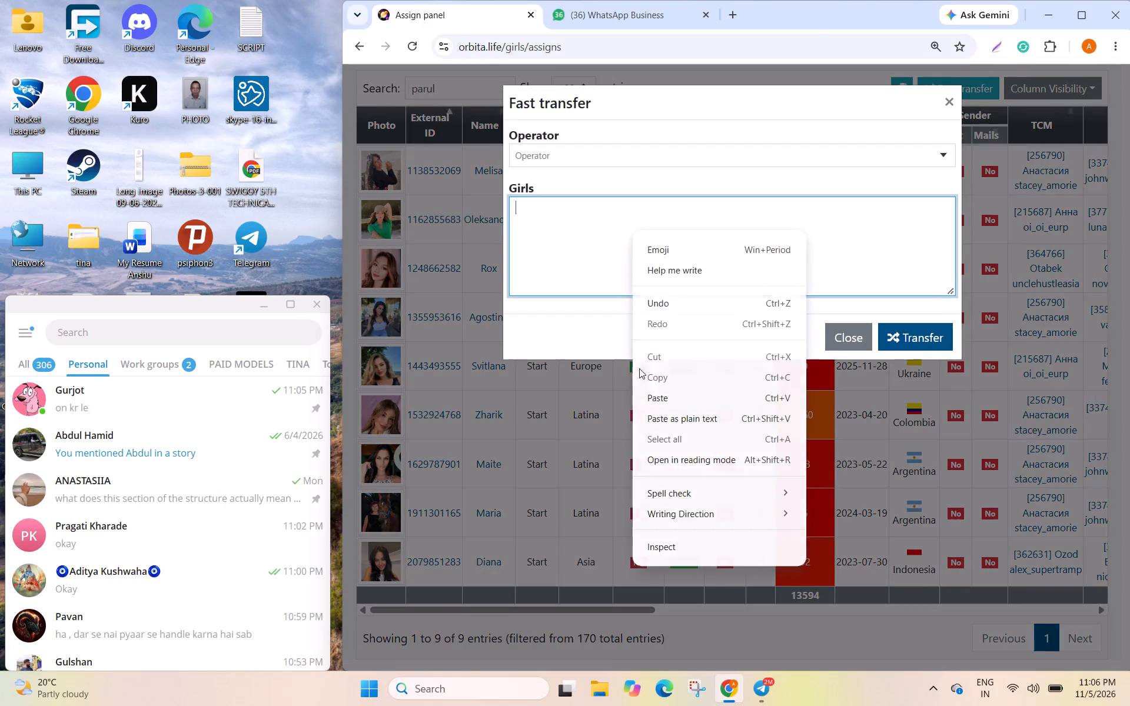
left_click(652, 404)
left_click(557, 155)
left_click(547, 169)
left_click(544, 174)
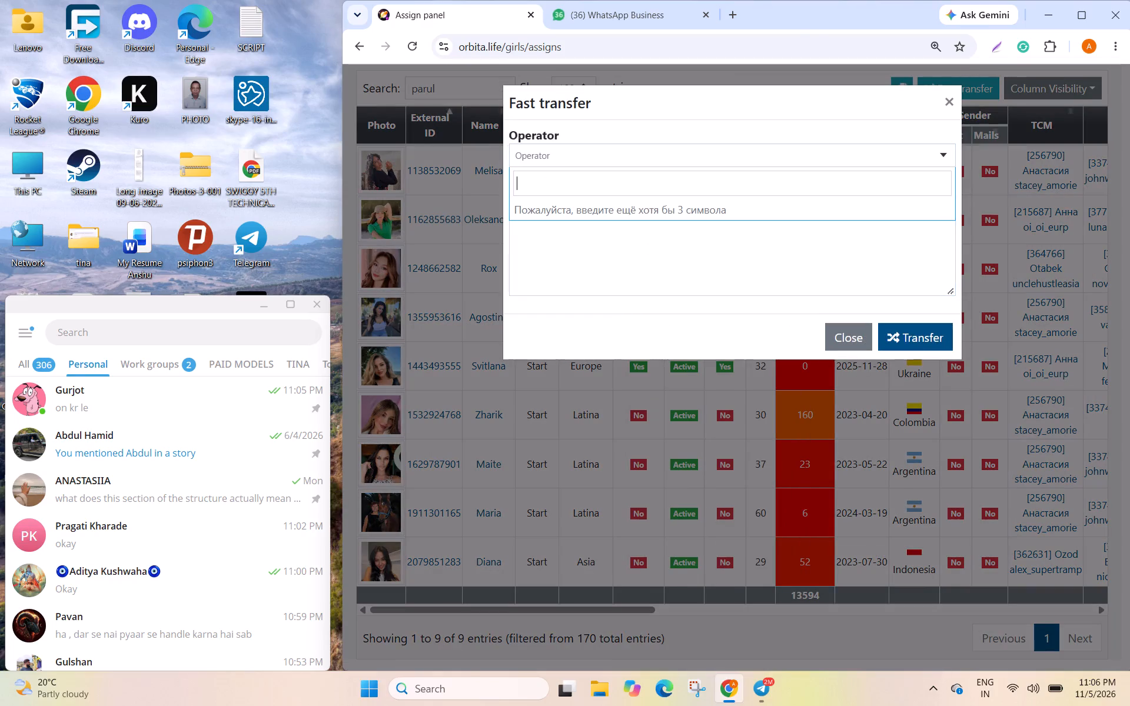
key("d")
key("i")
key("v")
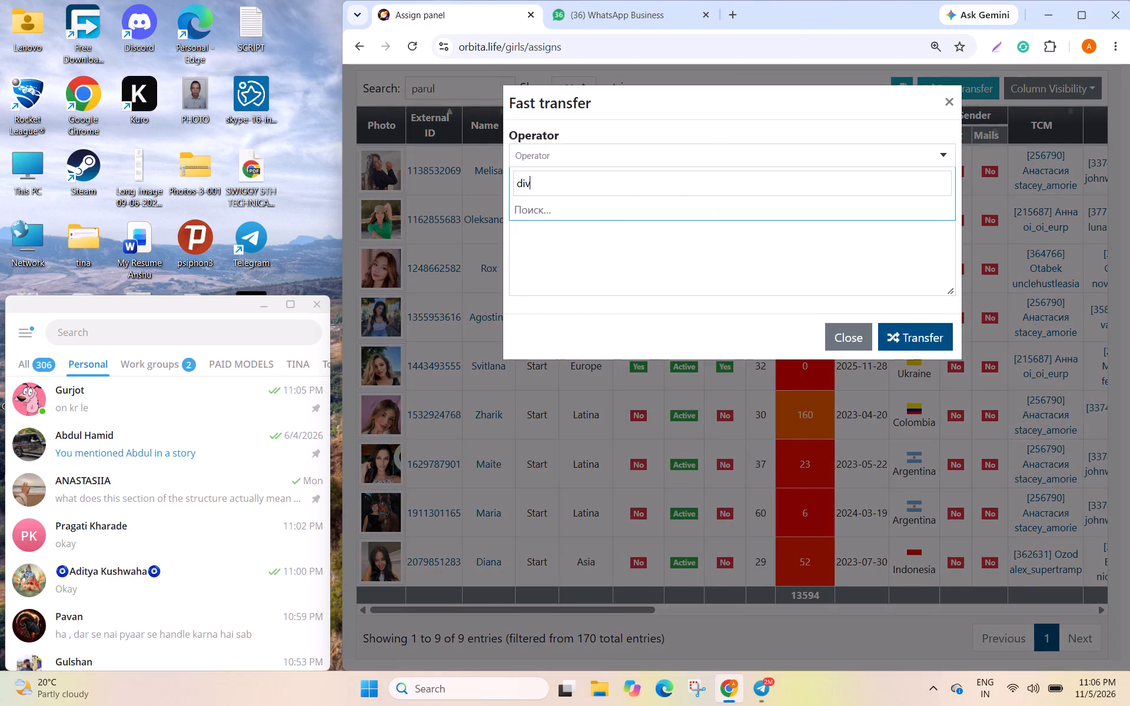
left_click(630, 209)
left_click(910, 329)
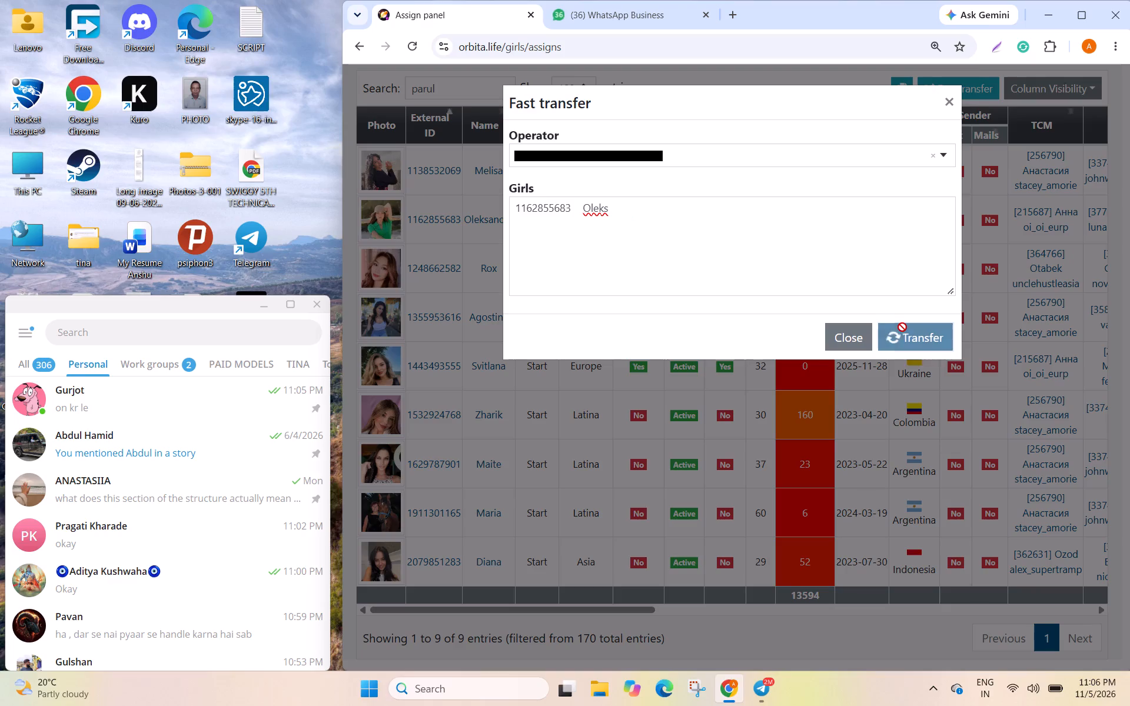
left_click(852, 380)
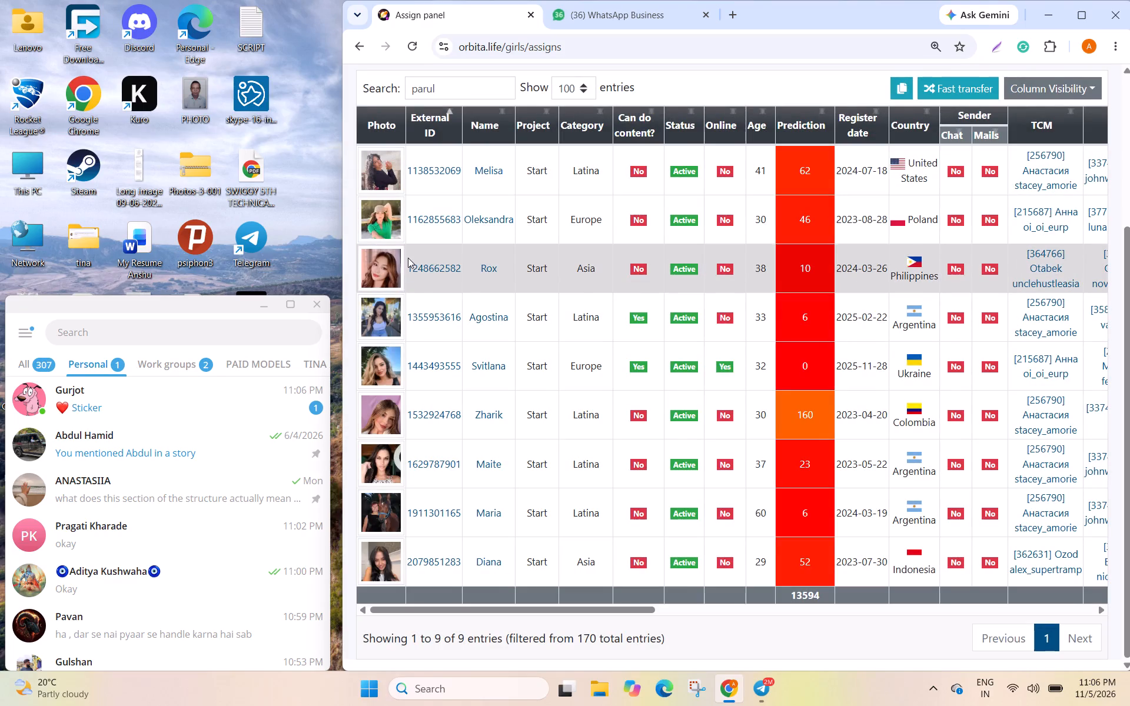
Copy Rox's external ID from the table and fast transfer that profile to the operator found by searching "tan".
left_click_drag(408, 254, 475, 254)
right_click(443, 271)
left_click(523, 454)
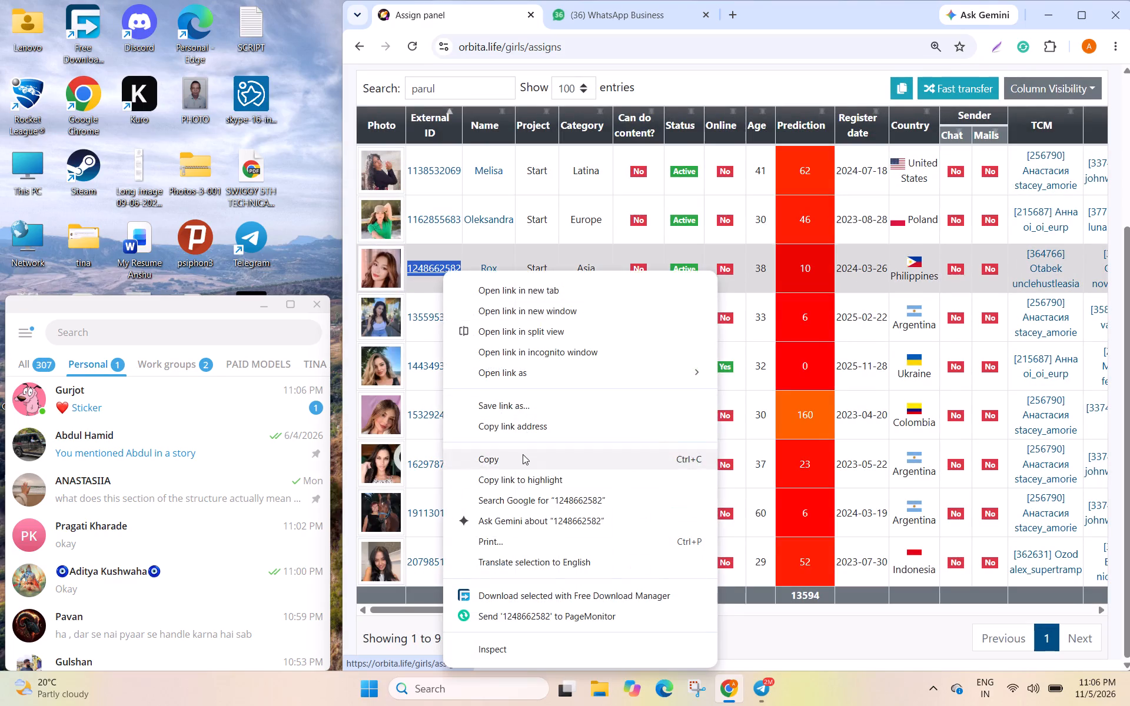
left_click(984, 90)
right_click(644, 253)
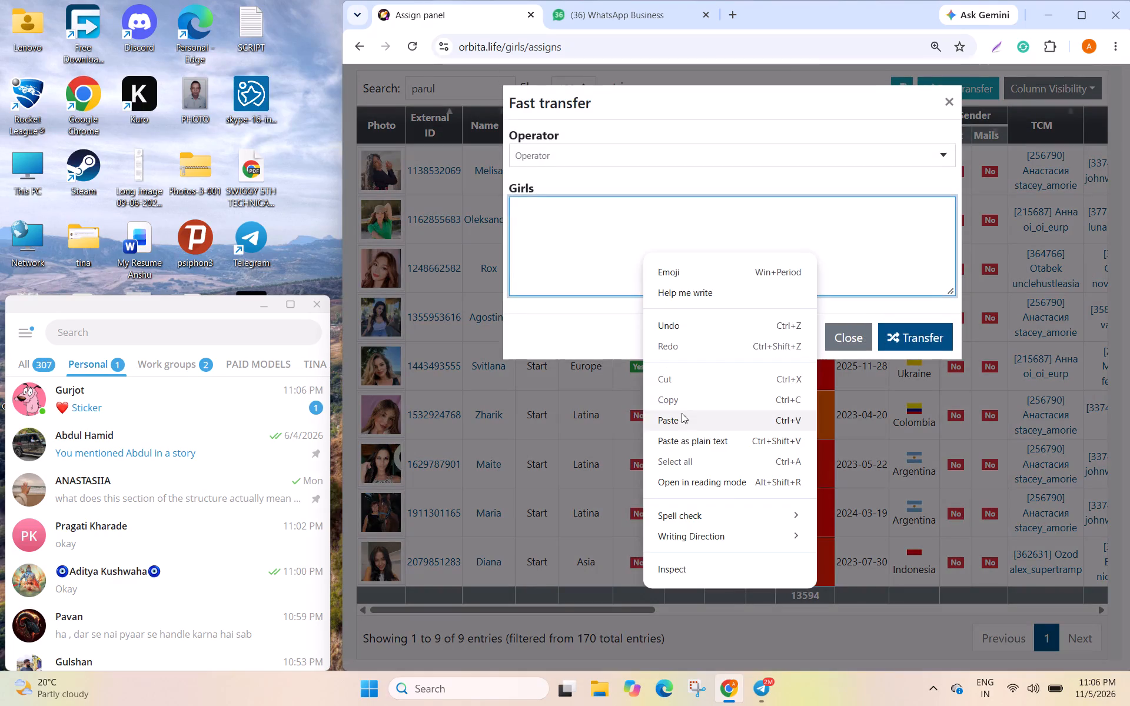
left_click(682, 416)
left_click(566, 148)
left_click(547, 179)
type("tan")
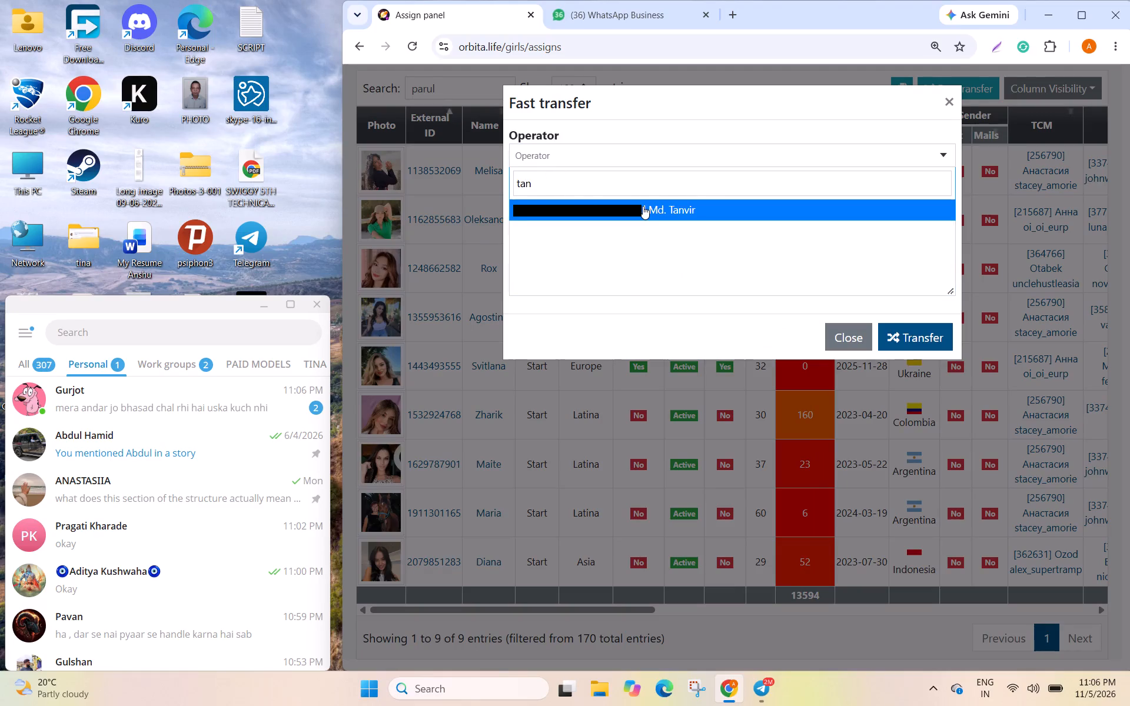
left_click(643, 206)
left_click(929, 341)
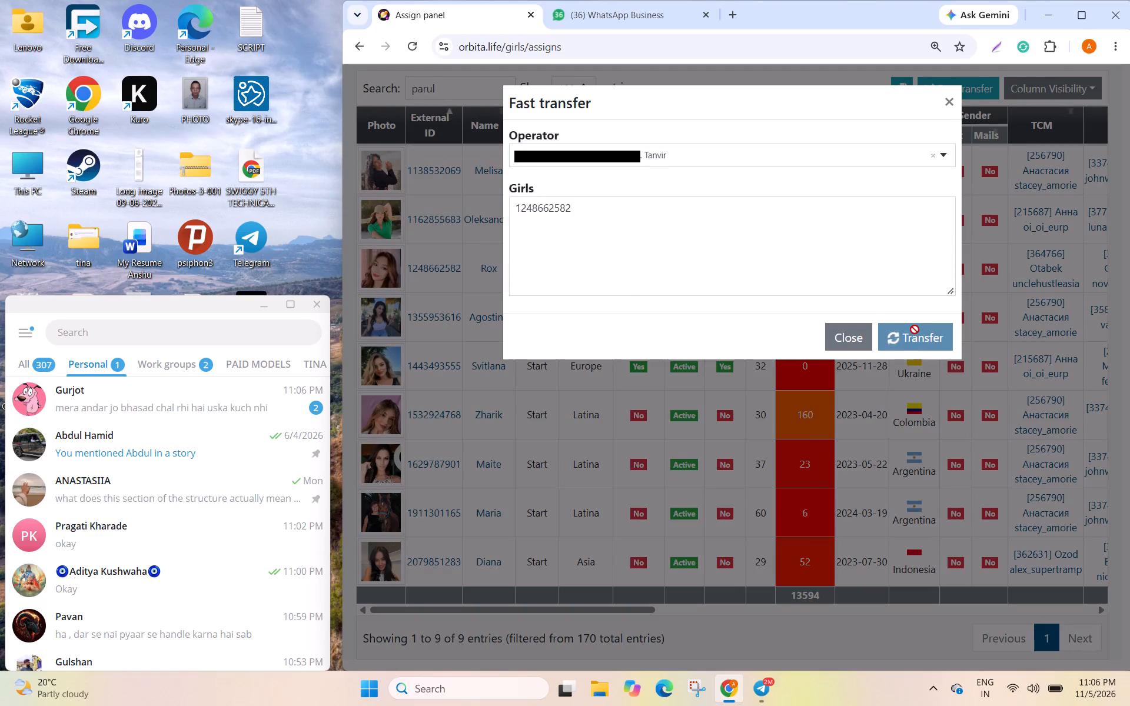
left_click(915, 386)
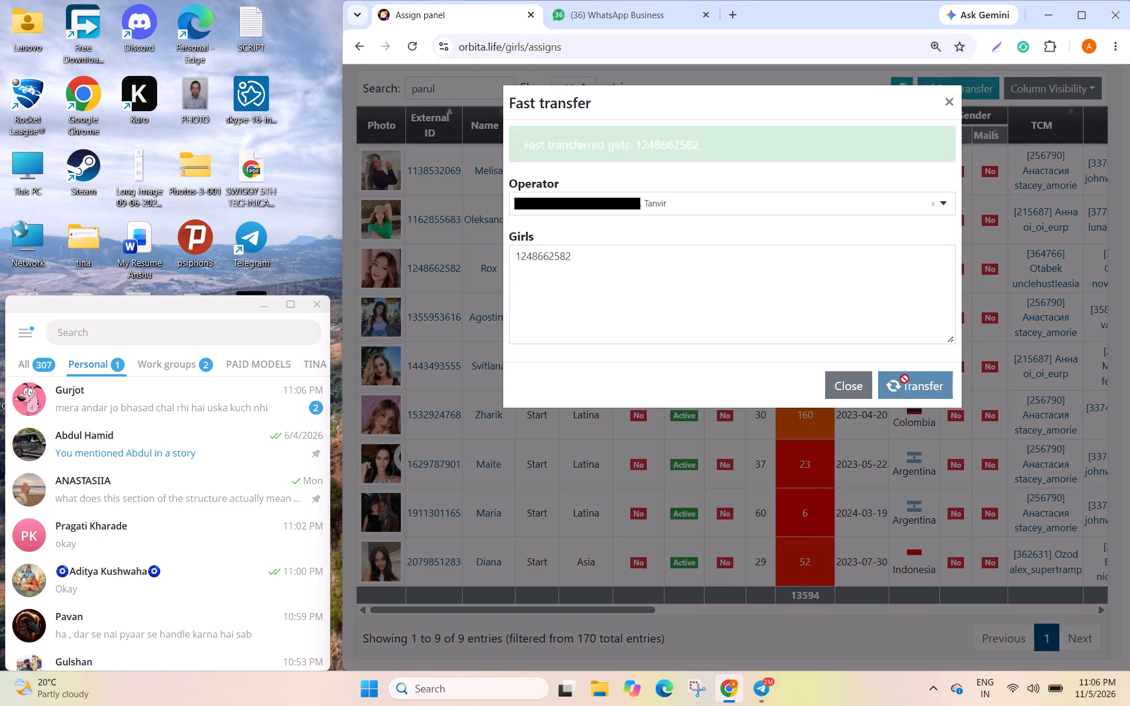
left_click(848, 387)
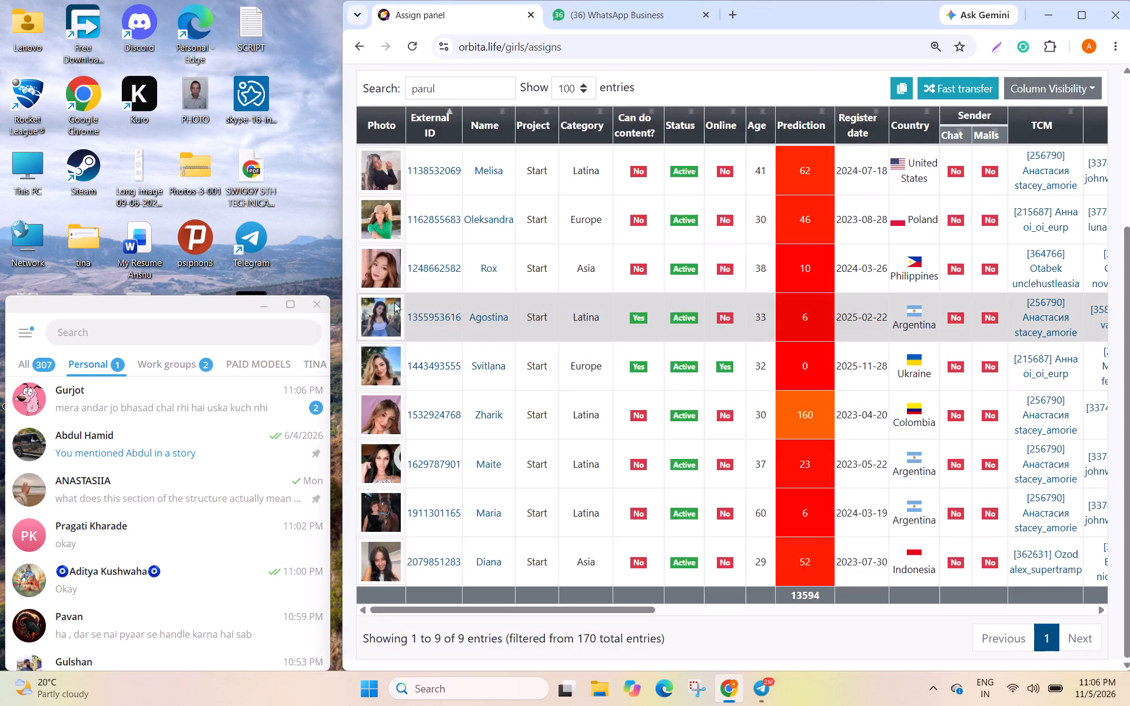
Copy Agostina's external ID from the table and fast transfer that profile to the operator found by searching "ben".
left_click_drag(406, 304, 471, 320)
right_click(431, 334)
left_click(506, 358)
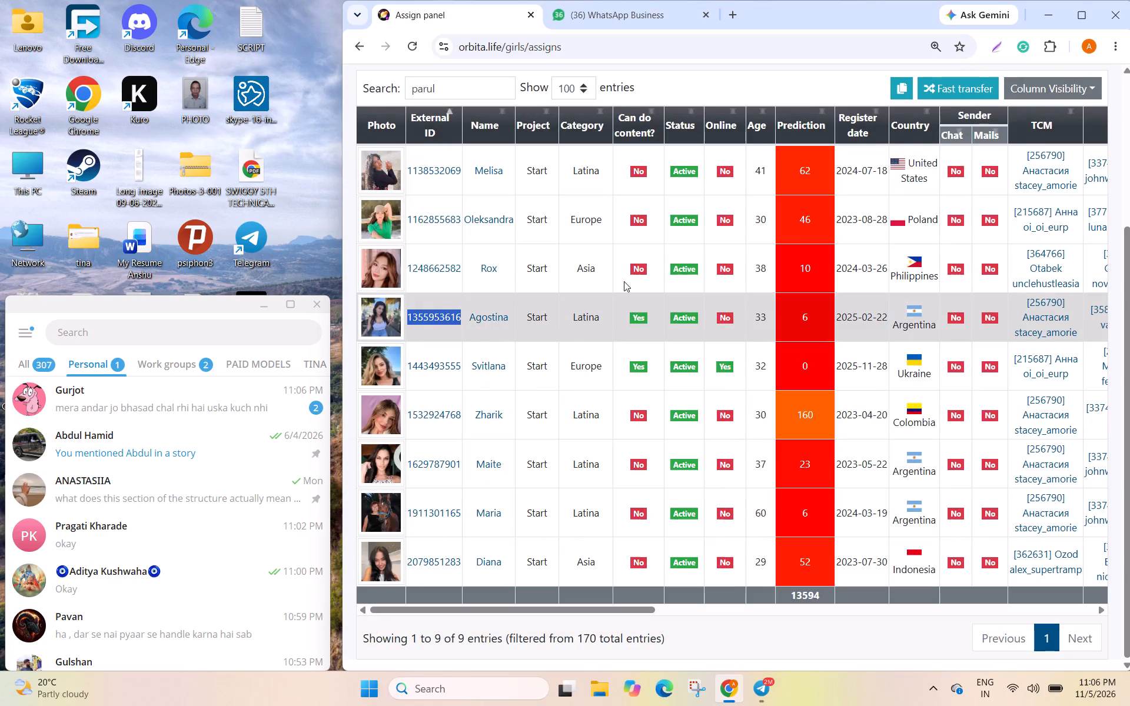
left_click(961, 89)
right_click(679, 244)
left_click(720, 411)
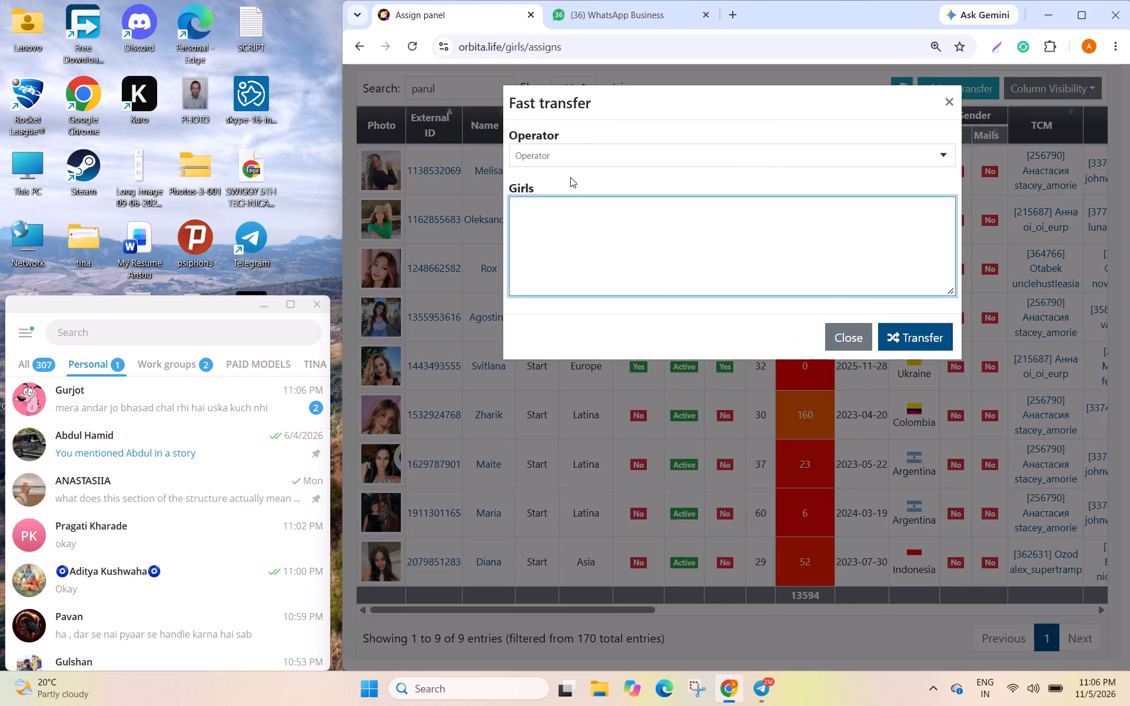
left_click(566, 149)
left_click(547, 178)
key("b")
key("e")
key("n")
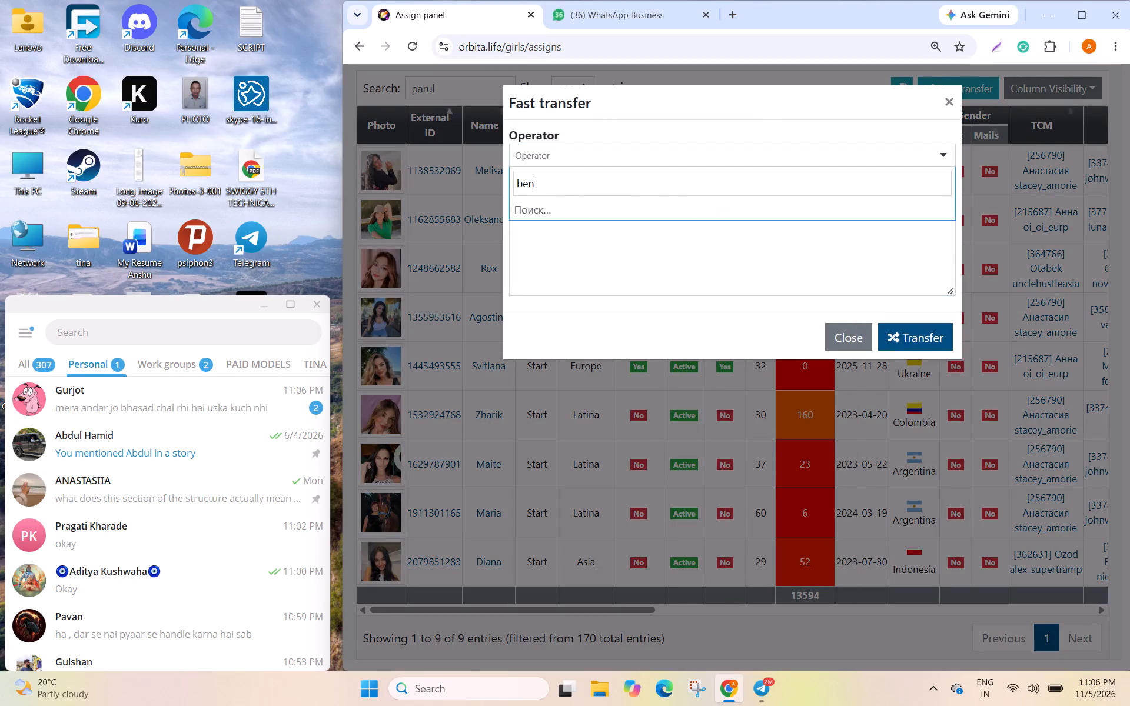
left_click(619, 205)
left_click(914, 338)
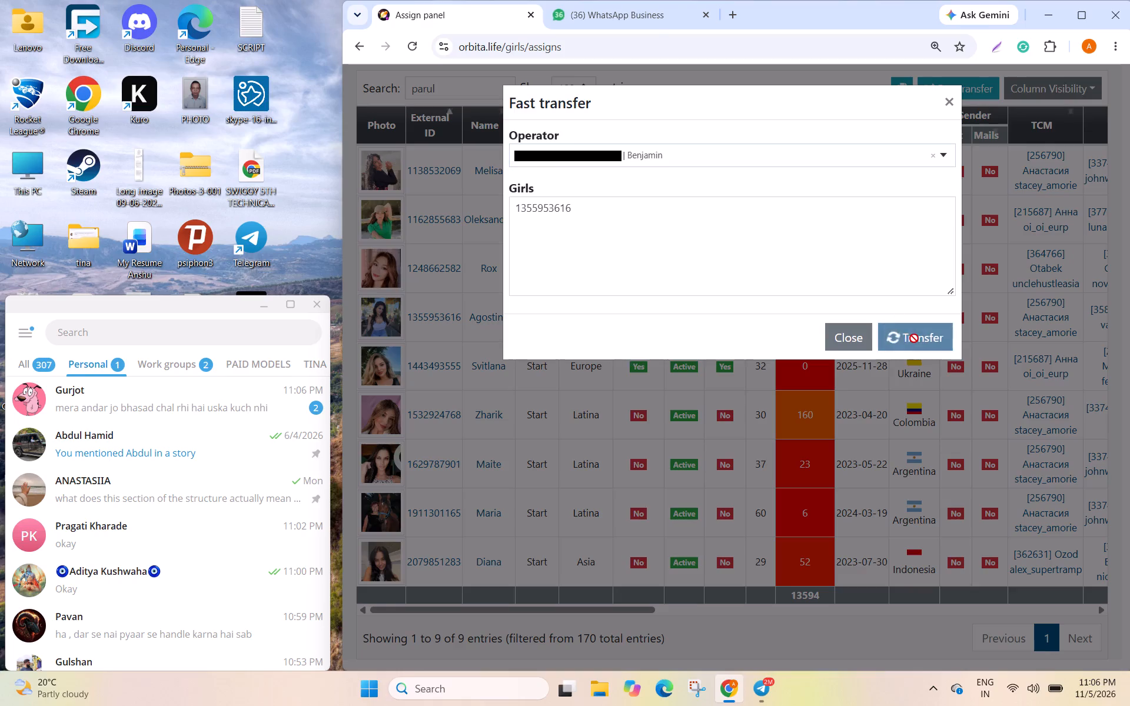
left_click(846, 383)
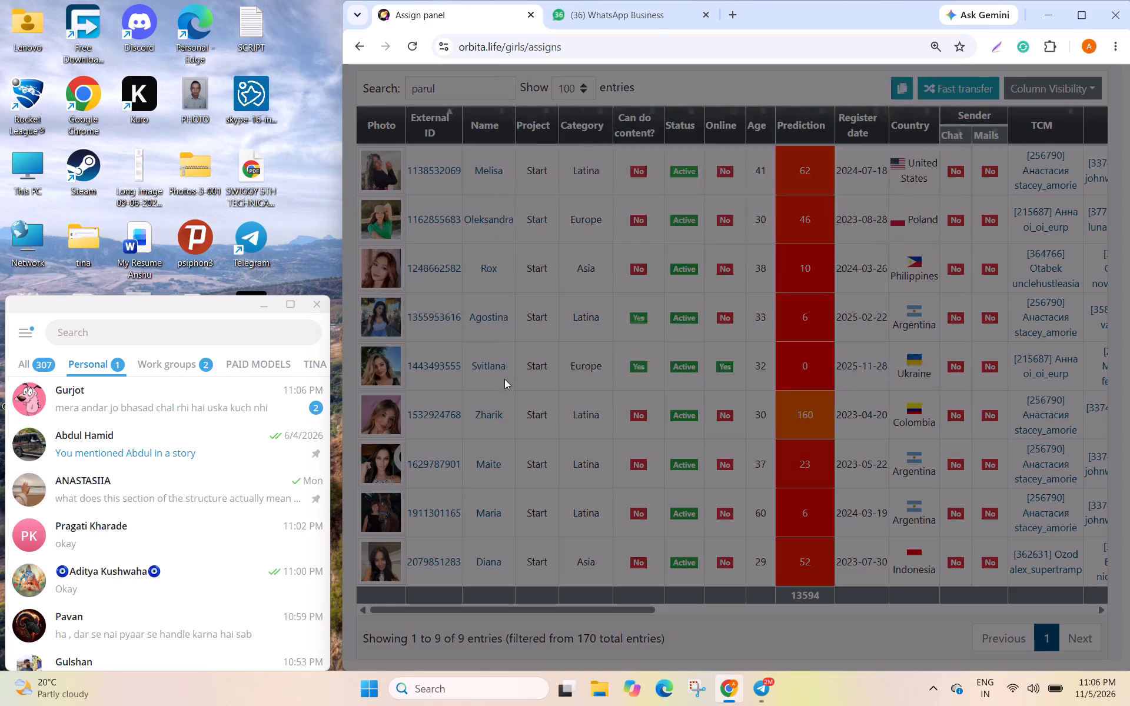
Copy the table text from Zharik's row through Maite's external ID into the Girls list of a new Fast transfer.
scroll(408, 405, "down", 1)
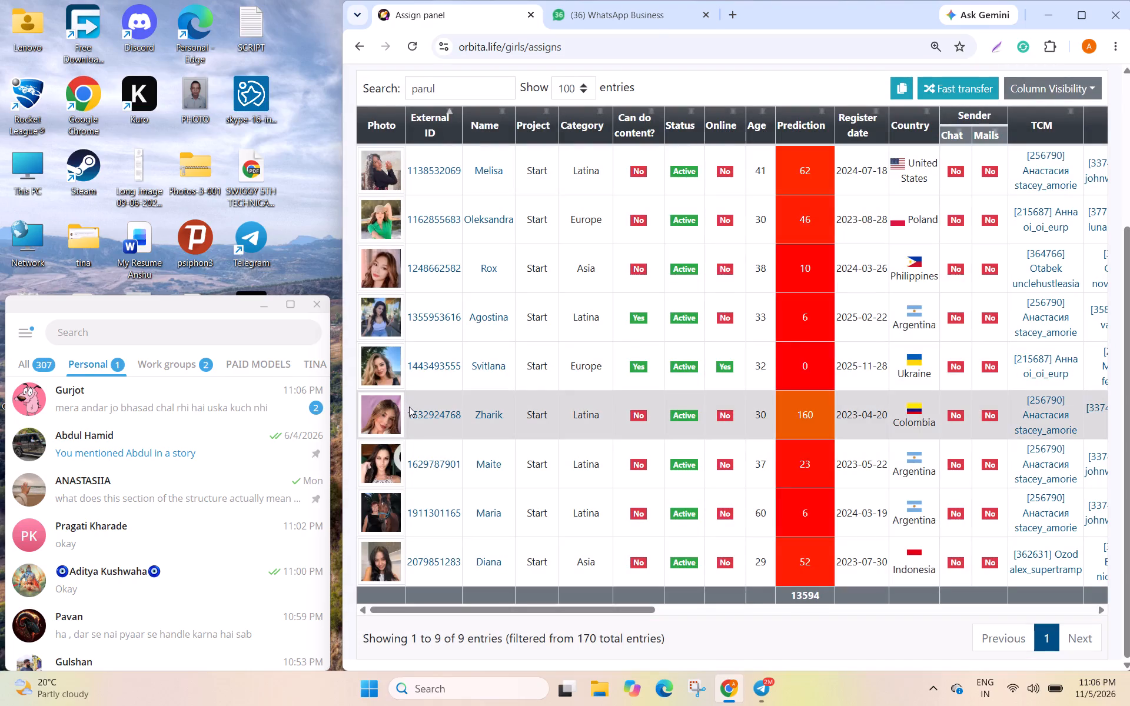
scroll(409, 407, "down", 1)
left_click_drag(408, 401, 476, 455)
right_click(463, 448)
left_click(496, 222)
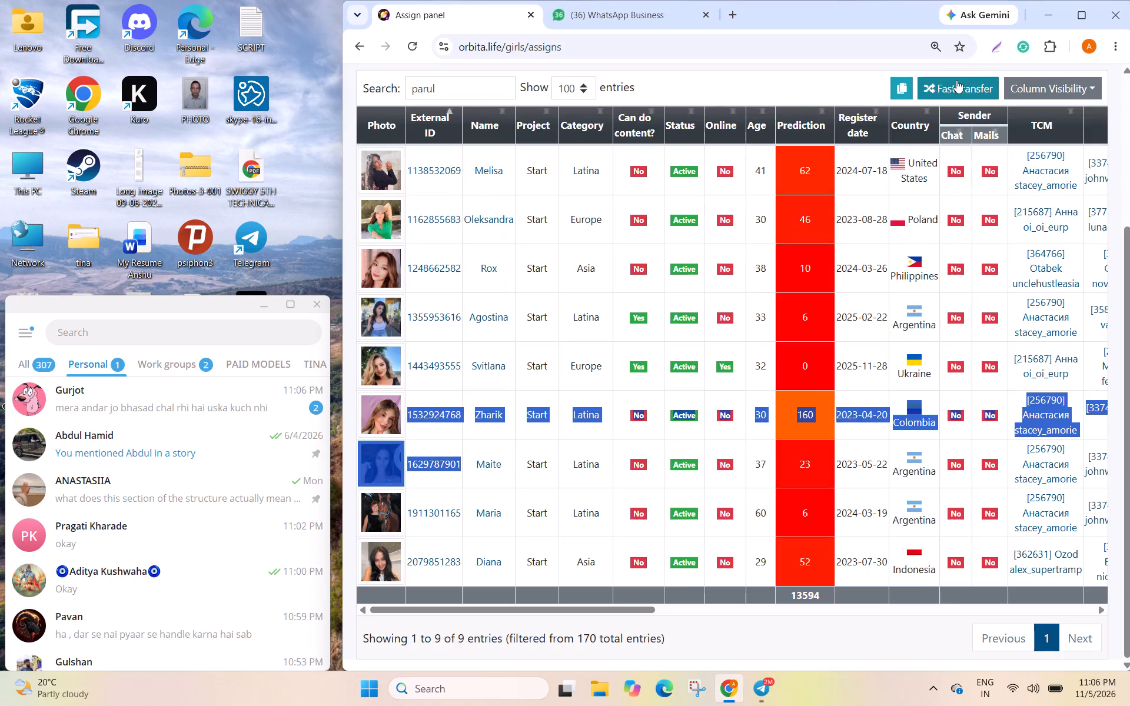
left_click(956, 80)
right_click(659, 233)
left_click(699, 404)
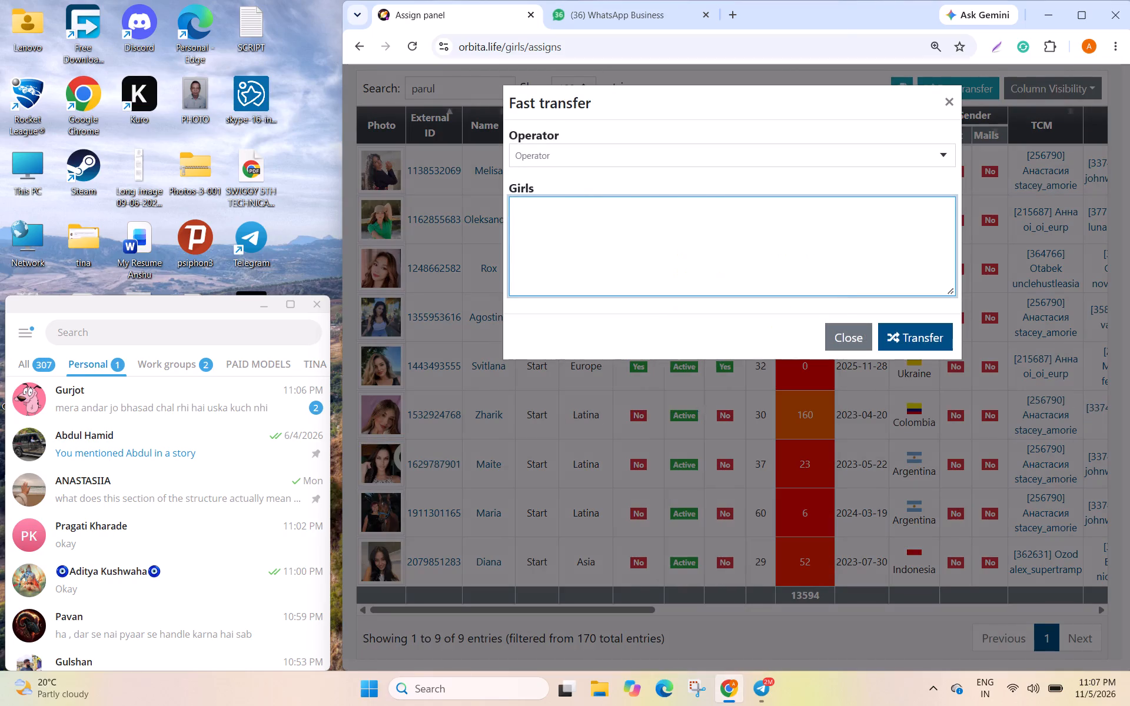
left_click(556, 152)
scroll(586, 258, "up", 4)
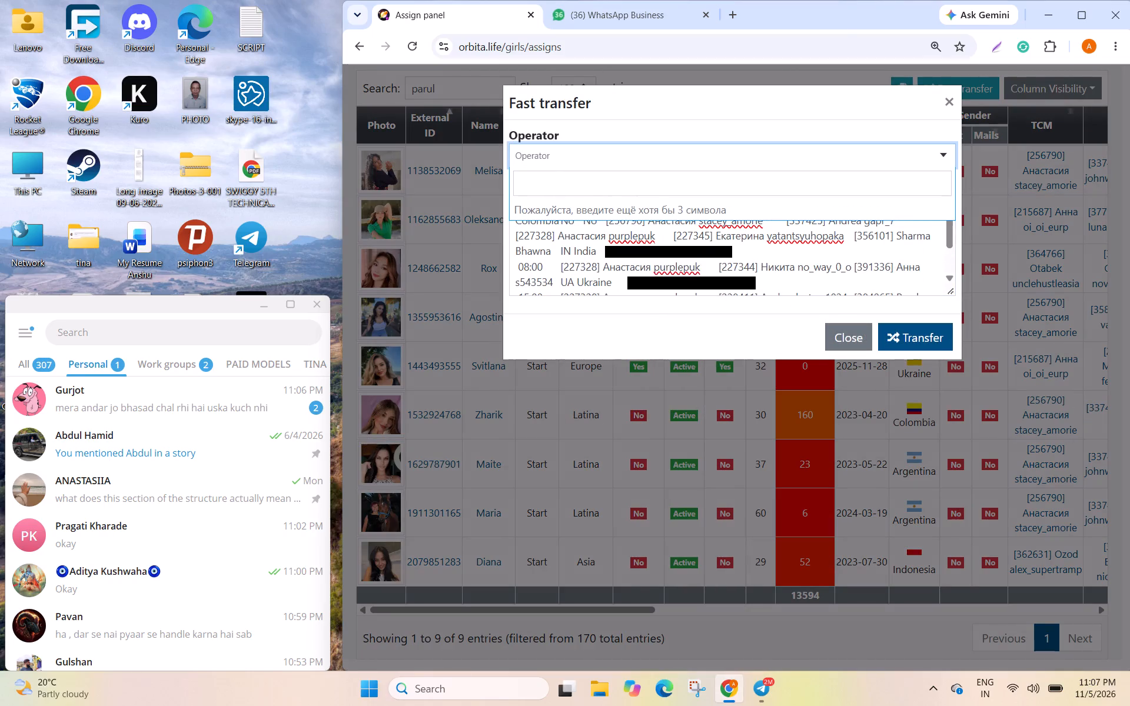
scroll(565, 232, "up", 4)
left_click(566, 234)
left_click_drag(514, 210, 569, 212)
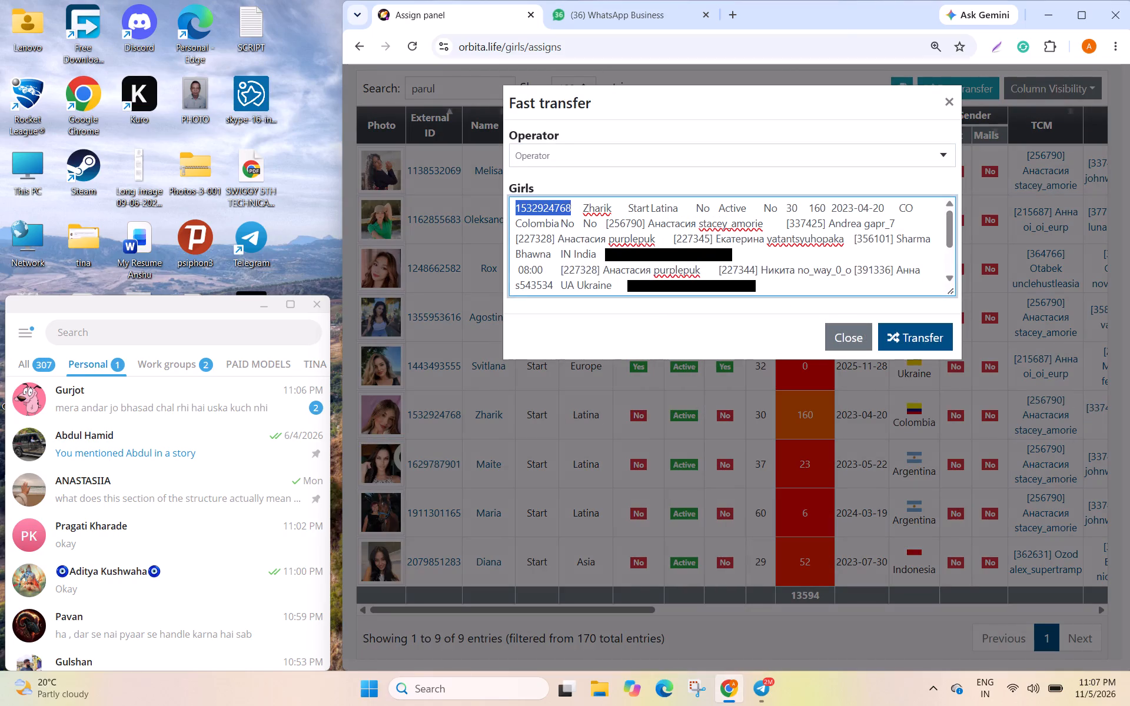
left_click_drag(569, 212, 579, 212)
key("BackSpace")
Choose the operator found by searching "mig", run the fast transfer for the remaining pasted text, and close the dialog.
left_click(542, 161)
left_click(539, 184)
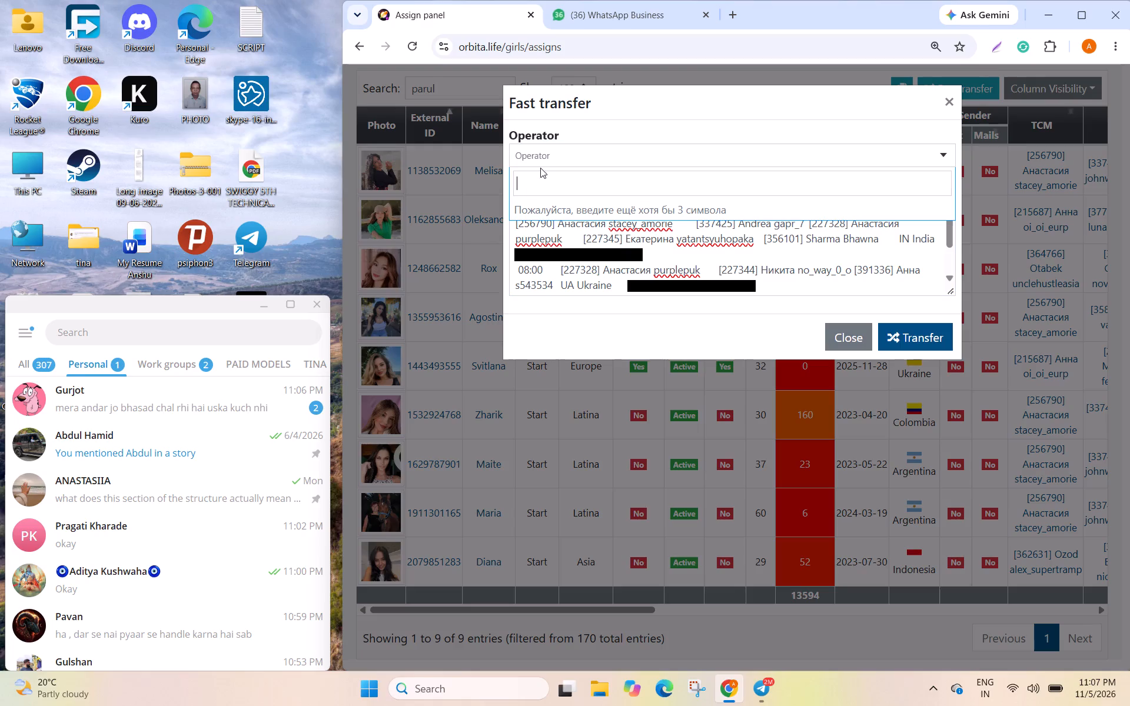
key("m")
type("ig")
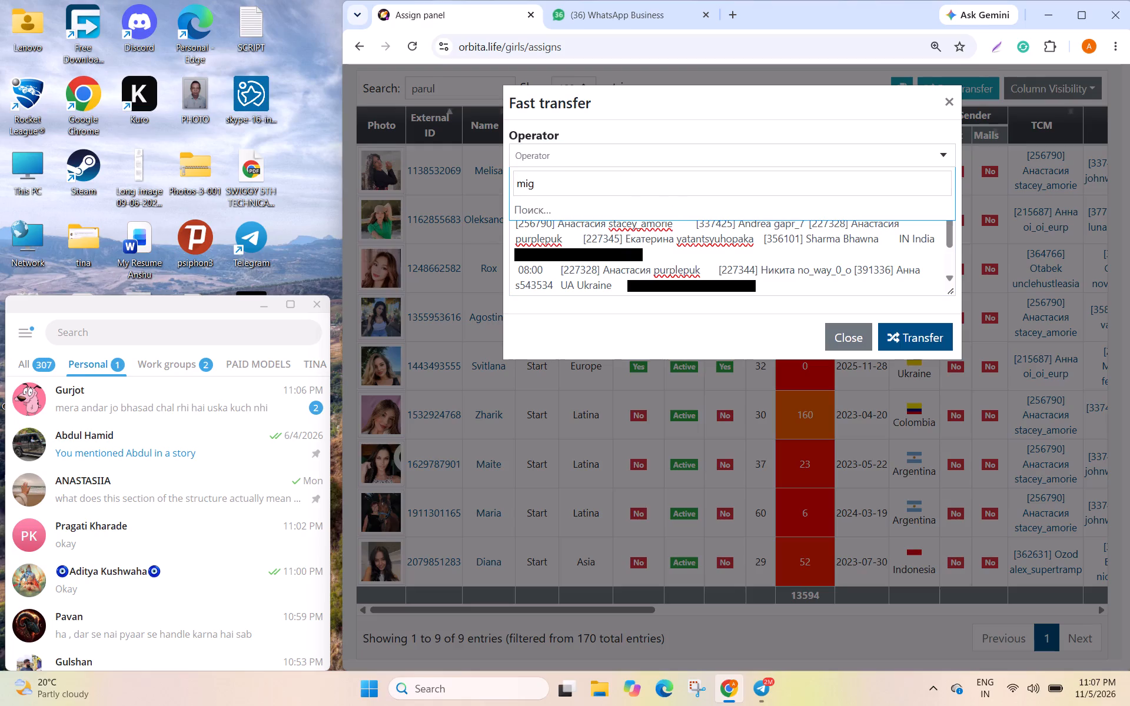
left_click(644, 213)
left_click(915, 351)
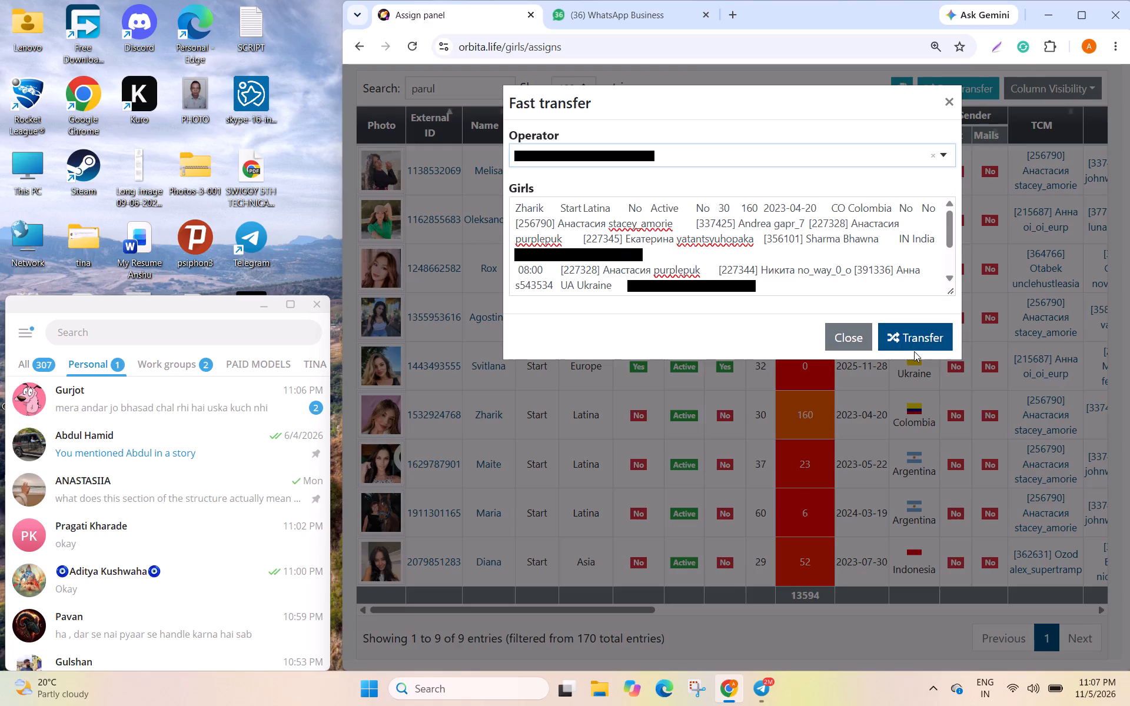
left_click(886, 347)
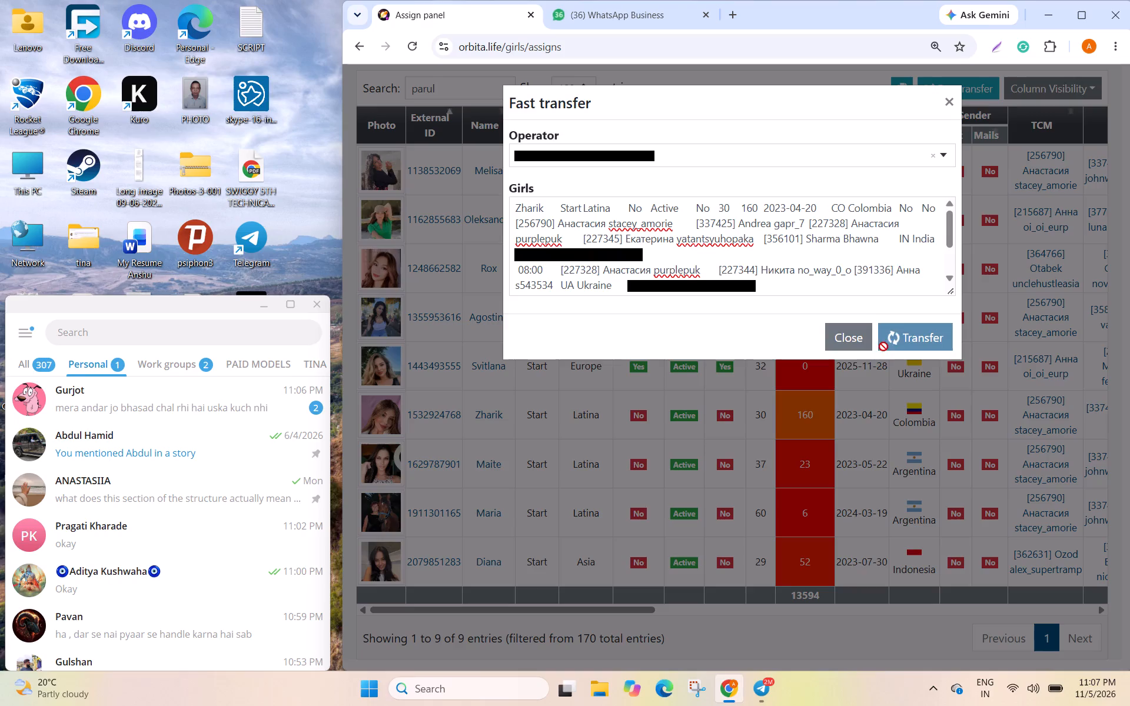
left_click(843, 375)
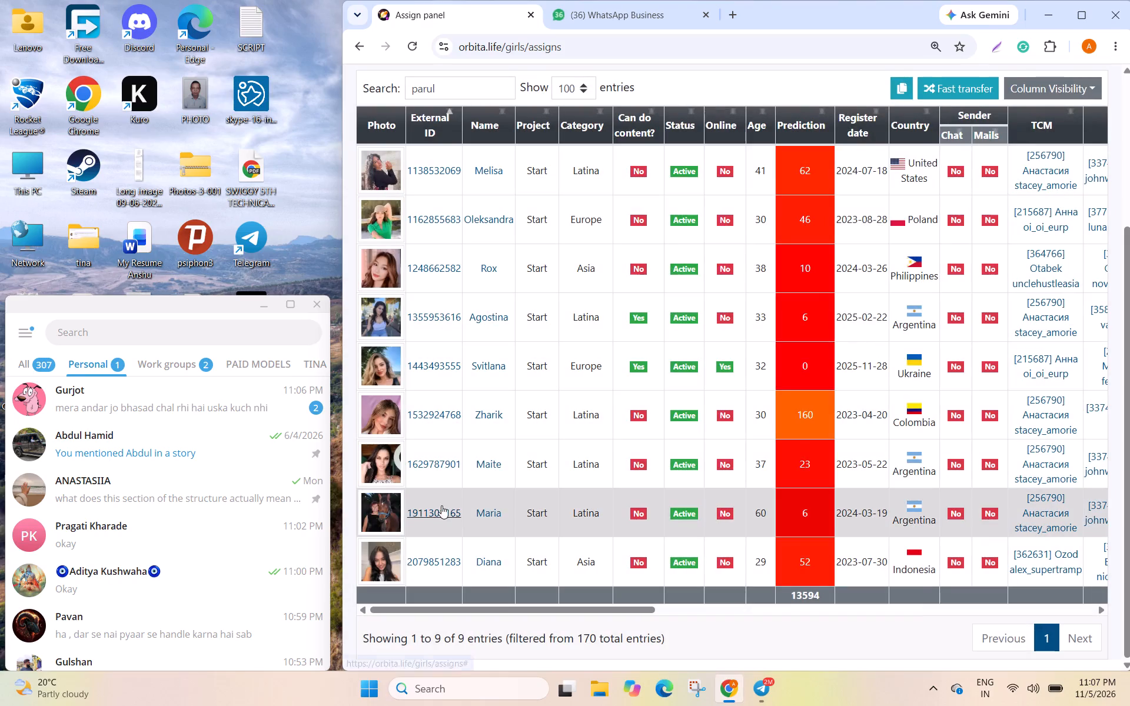
Copy the table text from Maria's row through Diana's external ID into the Girls list of a new Fast transfer.
left_click_drag(406, 499, 473, 548)
right_click(465, 539)
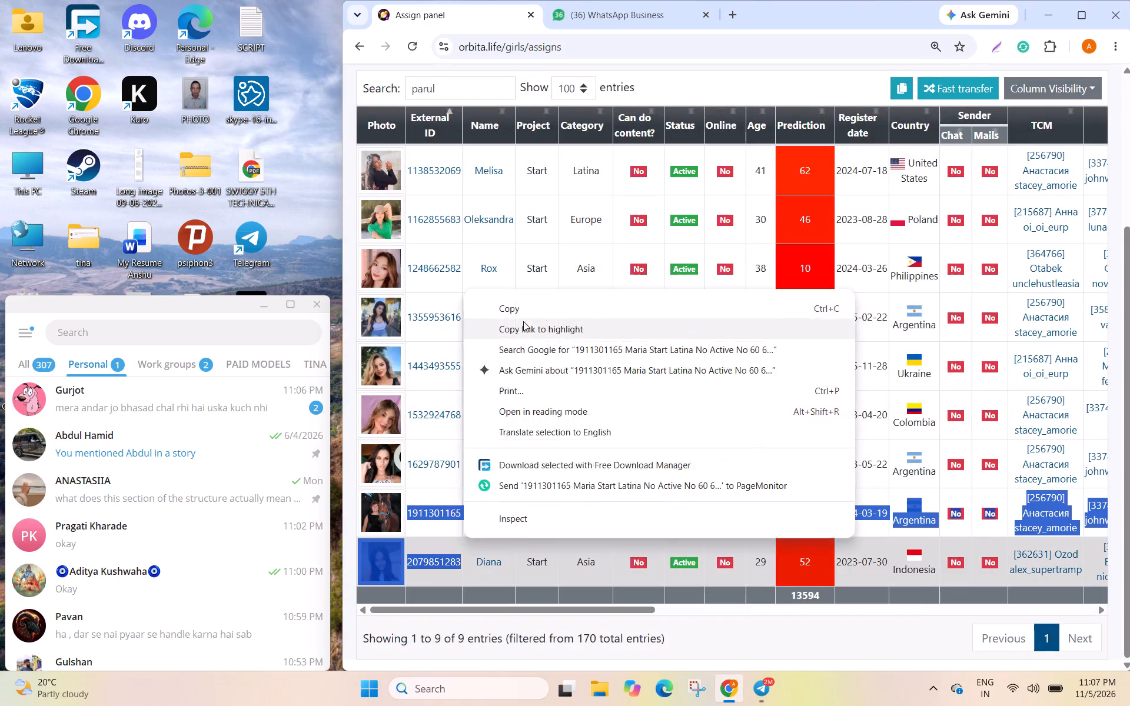
left_click(524, 312)
left_click(974, 87)
right_click(629, 224)
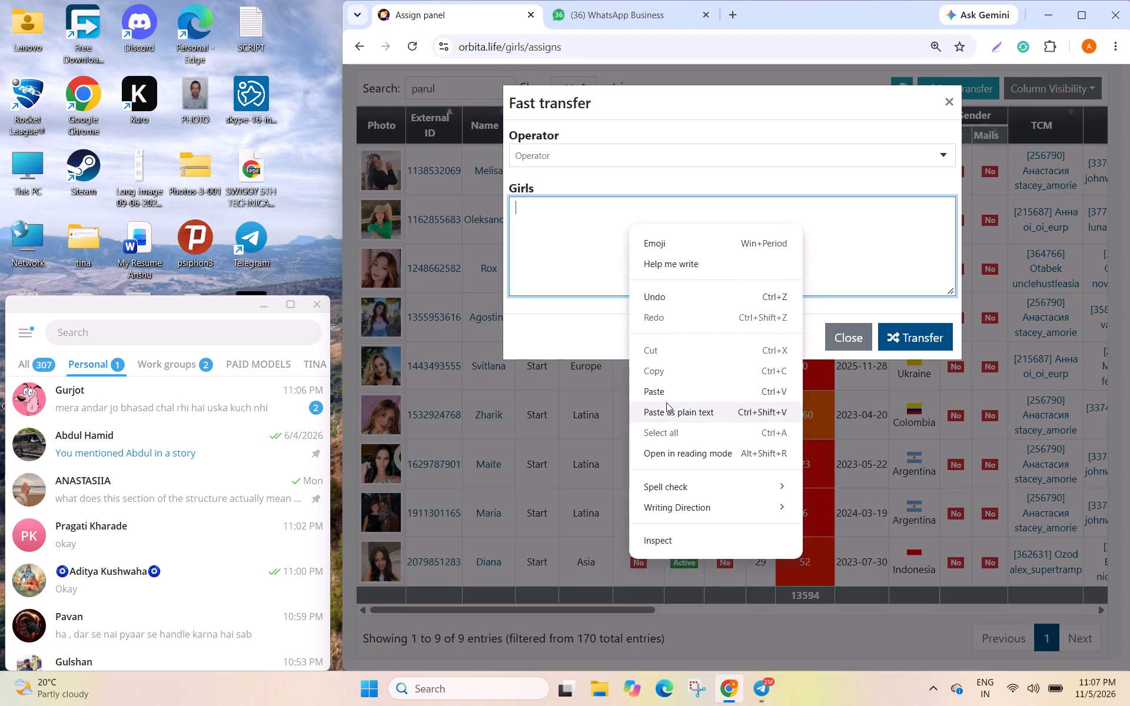
left_click(666, 388)
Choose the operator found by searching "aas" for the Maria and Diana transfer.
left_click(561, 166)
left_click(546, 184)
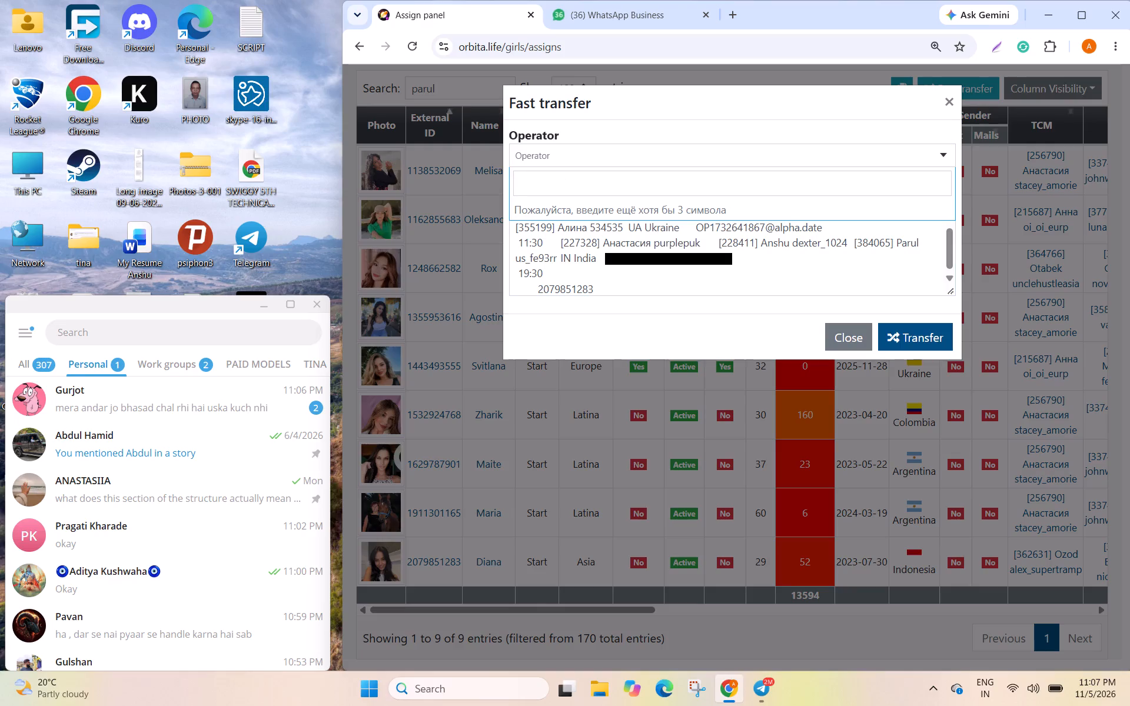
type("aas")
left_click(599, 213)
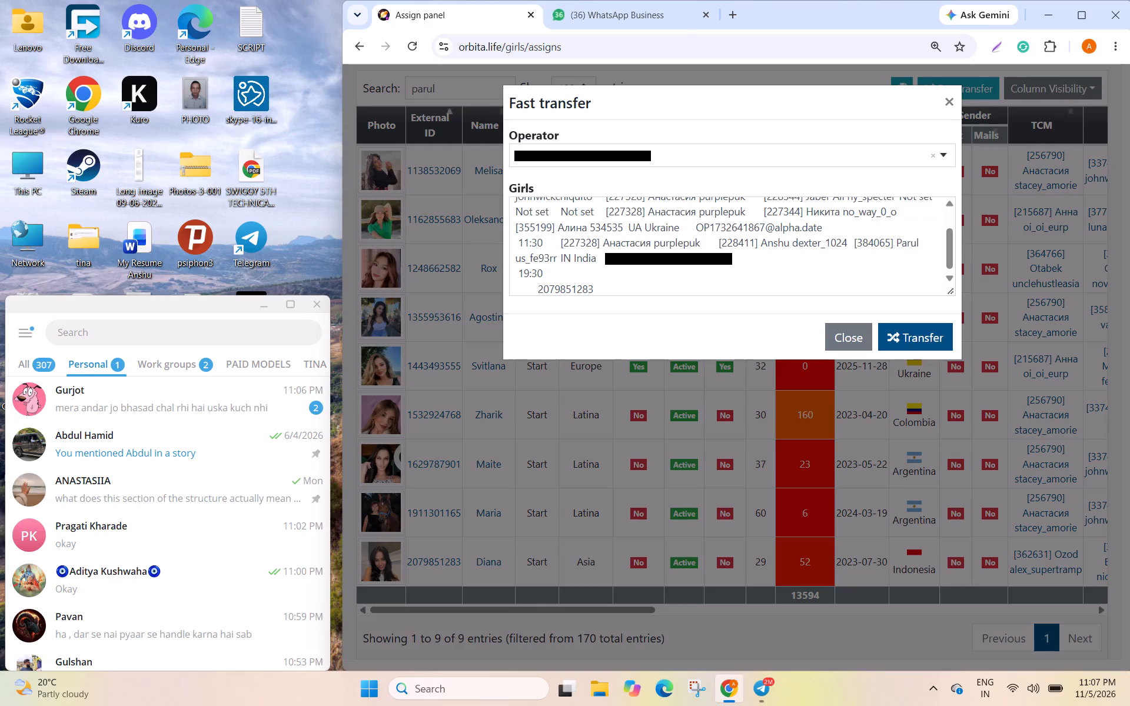
Set the operator to the one found by searching "div", fast transfer Maria and Diana, and close the dialog.
left_click(606, 154)
left_click(573, 183)
type("di")
key("v")
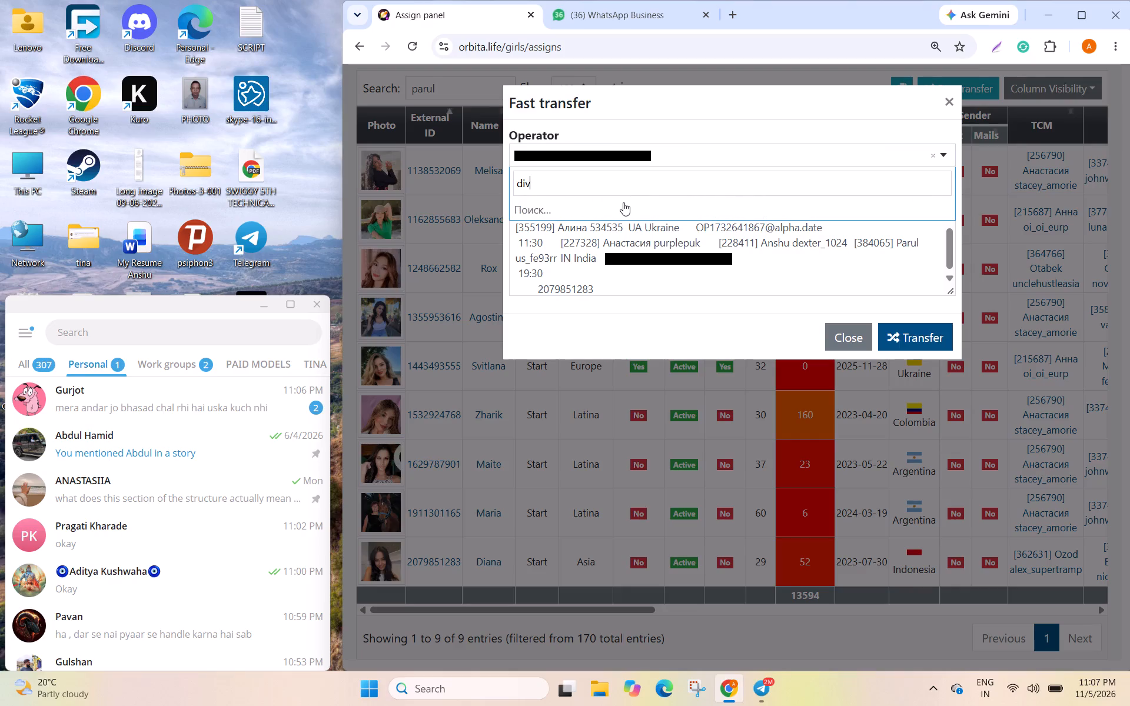
left_click(630, 207)
left_click(901, 337)
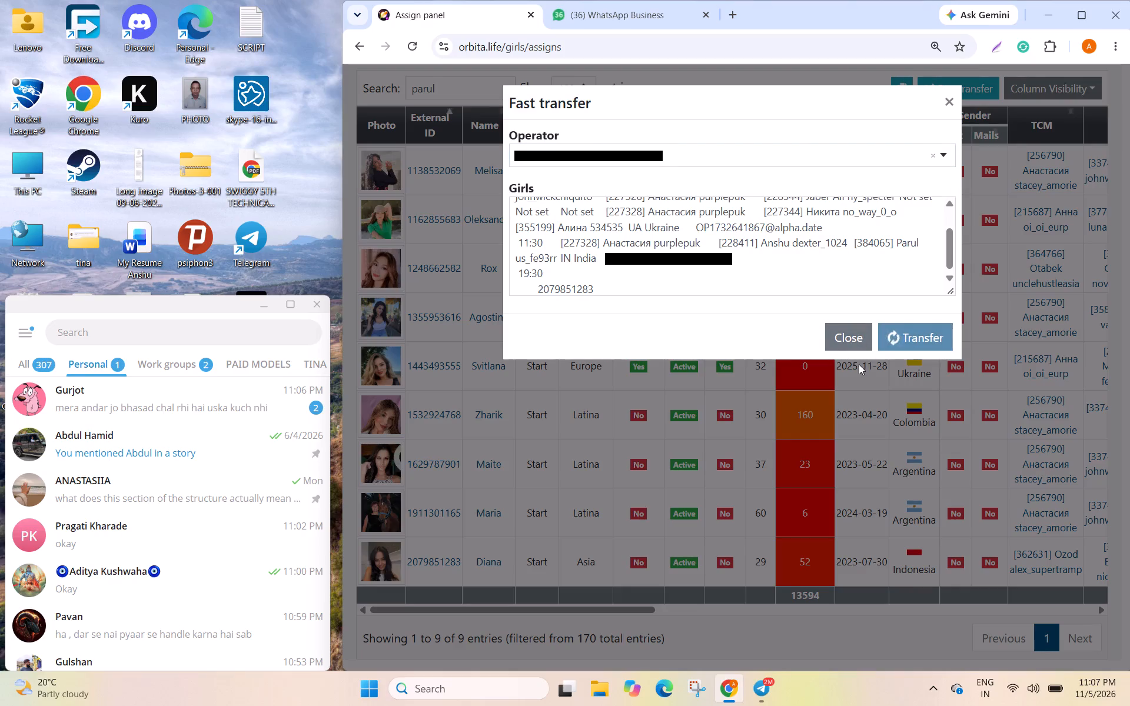
left_click(848, 379)
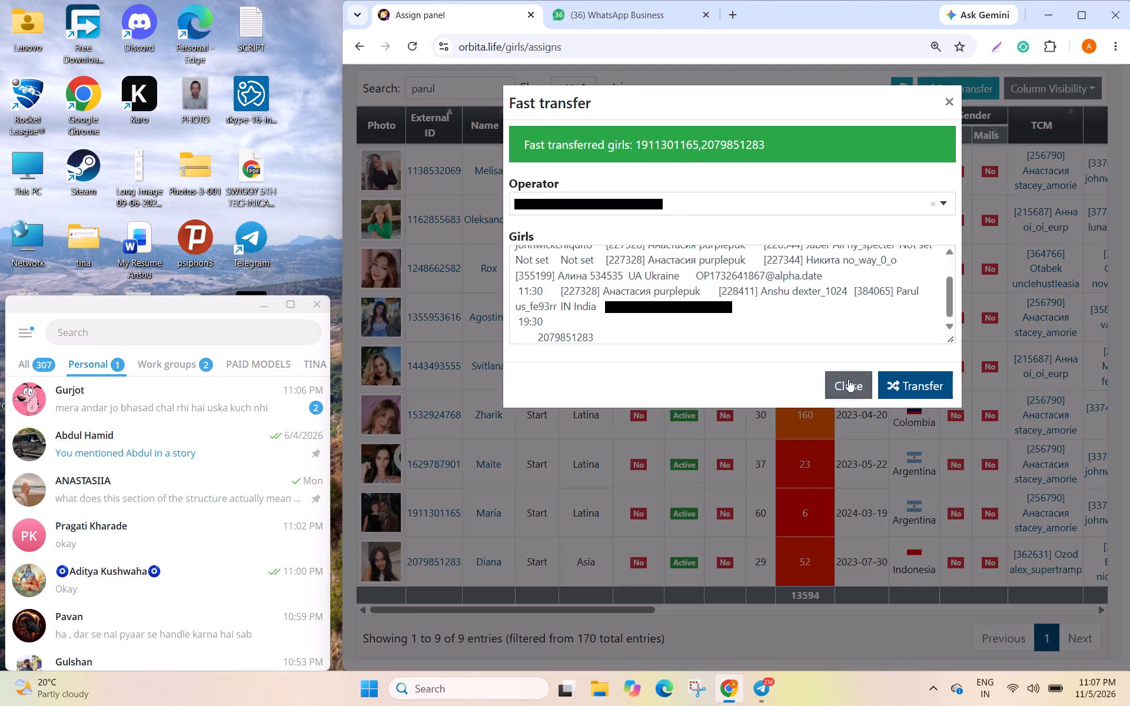
Copy only Maria's external ID and name from the table into the Girls list of a new Fast transfer.
left_click_drag(406, 501, 451, 502)
left_click(496, 529)
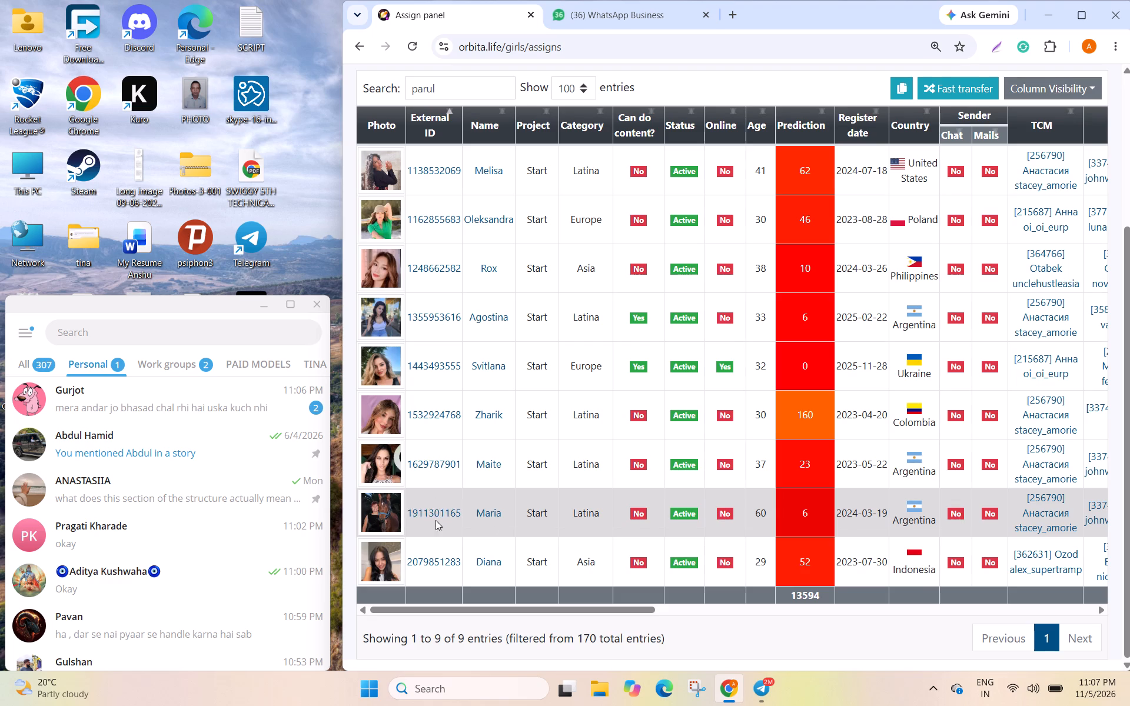
left_click_drag(407, 498, 508, 494)
right_click(455, 519)
left_click(502, 297)
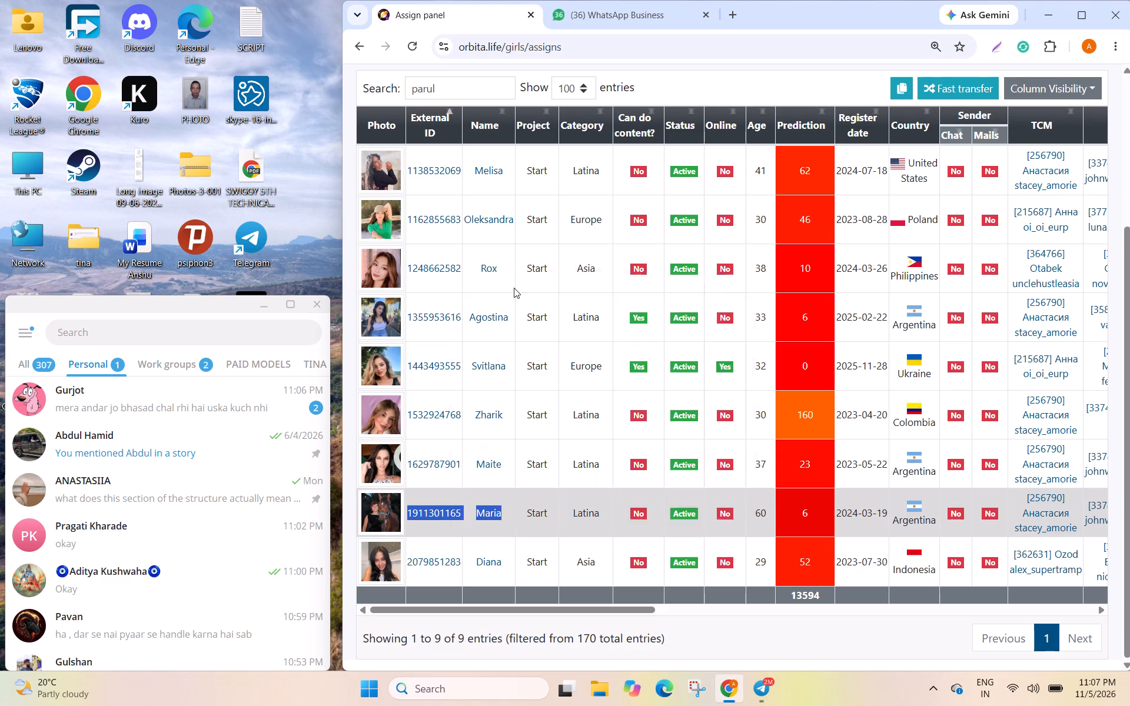
left_click(964, 85)
right_click(662, 229)
left_click(704, 405)
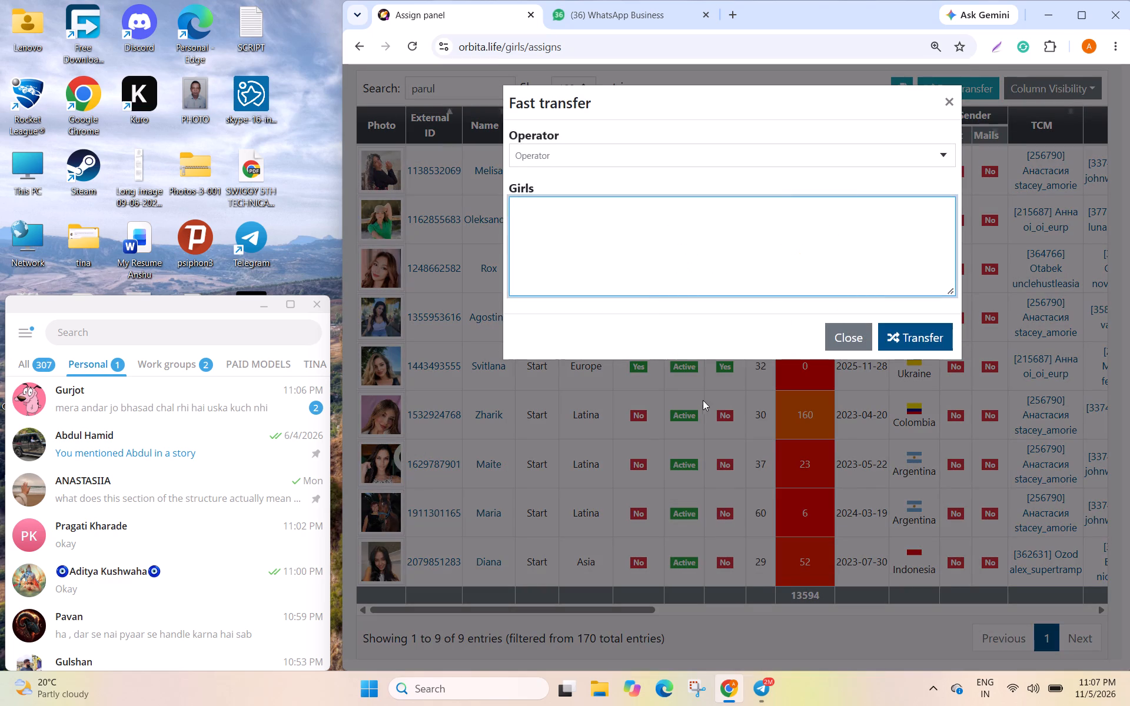
left_click(611, 158)
left_click(599, 174)
key("s")
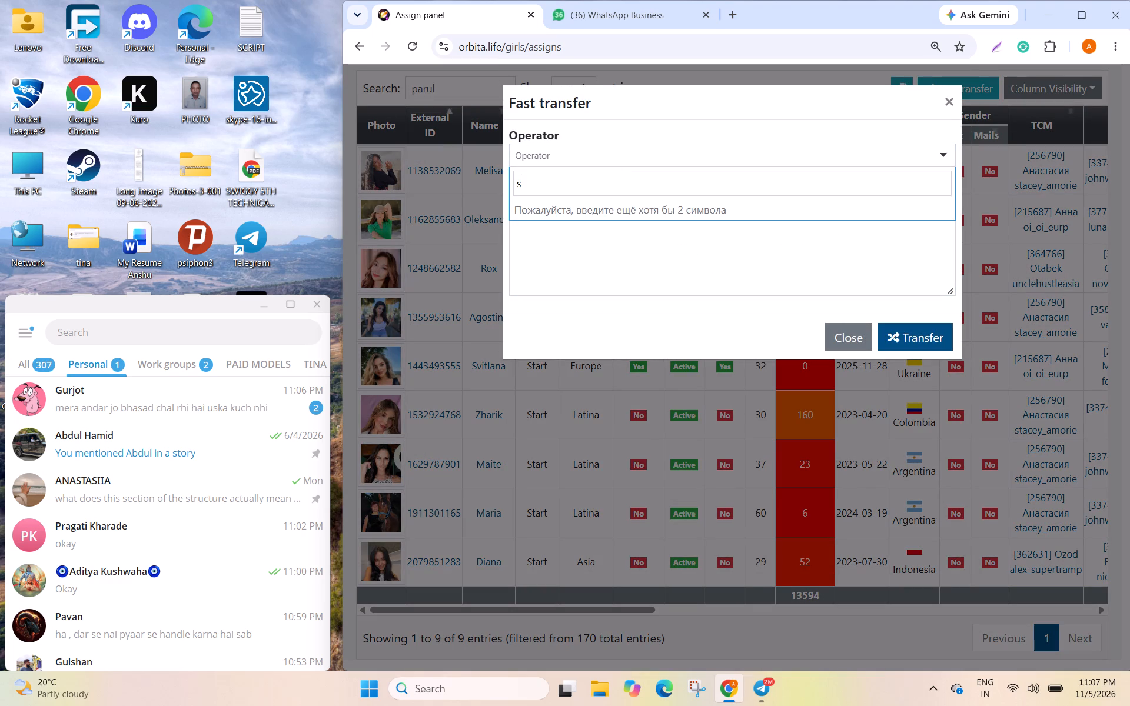
key("BackSpace")
key("a")
key("l")
key("i")
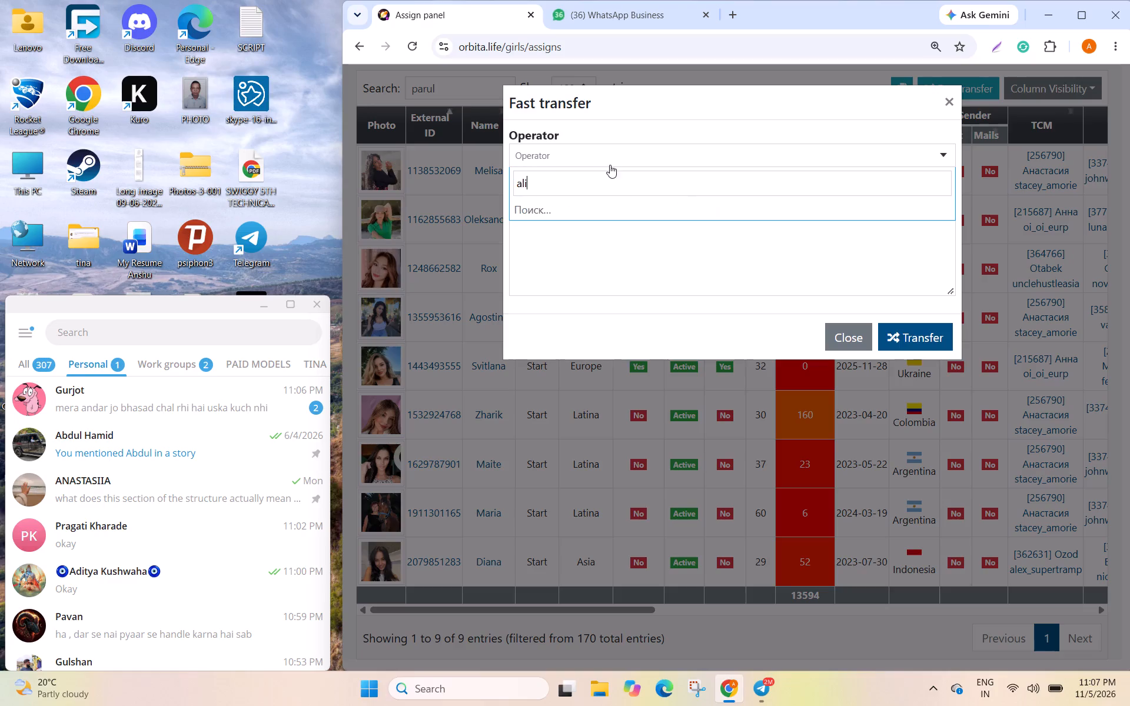
key("y")
left_click(634, 208)
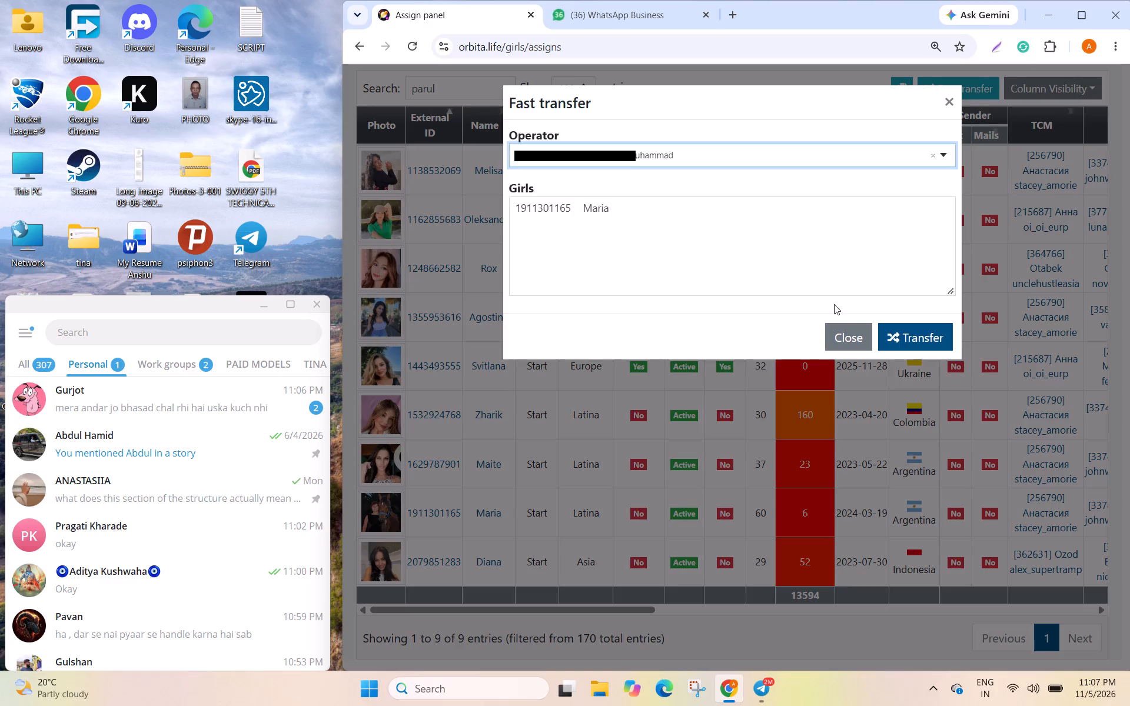
left_click(888, 341)
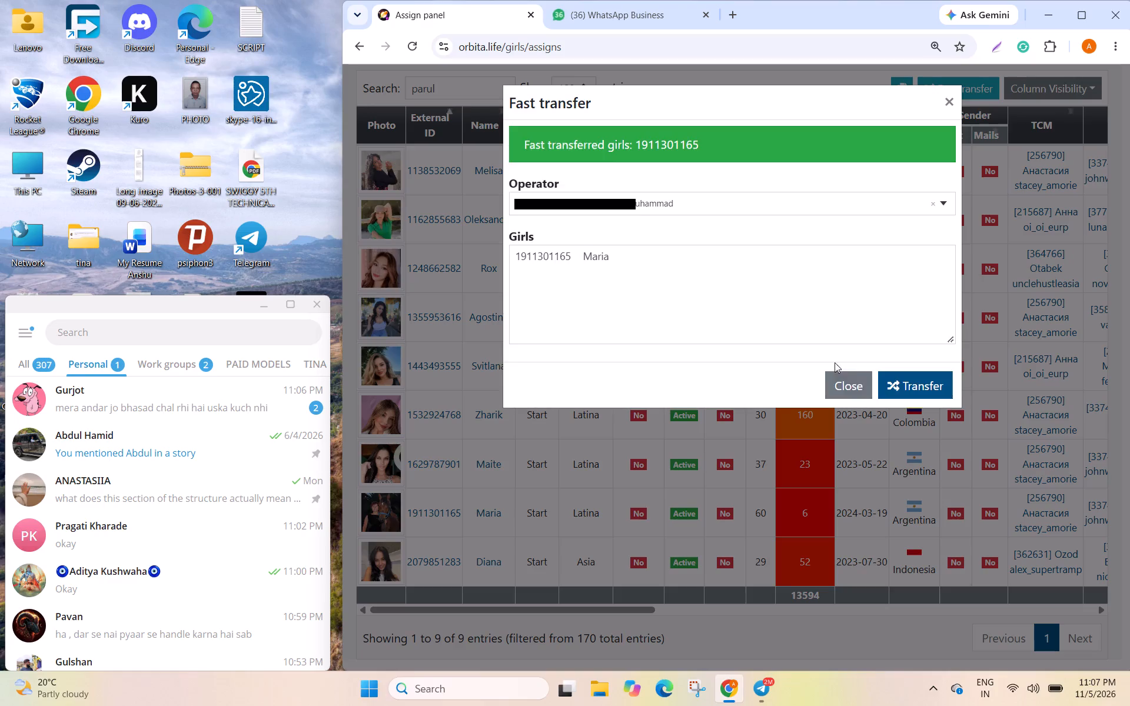
left_click(855, 379)
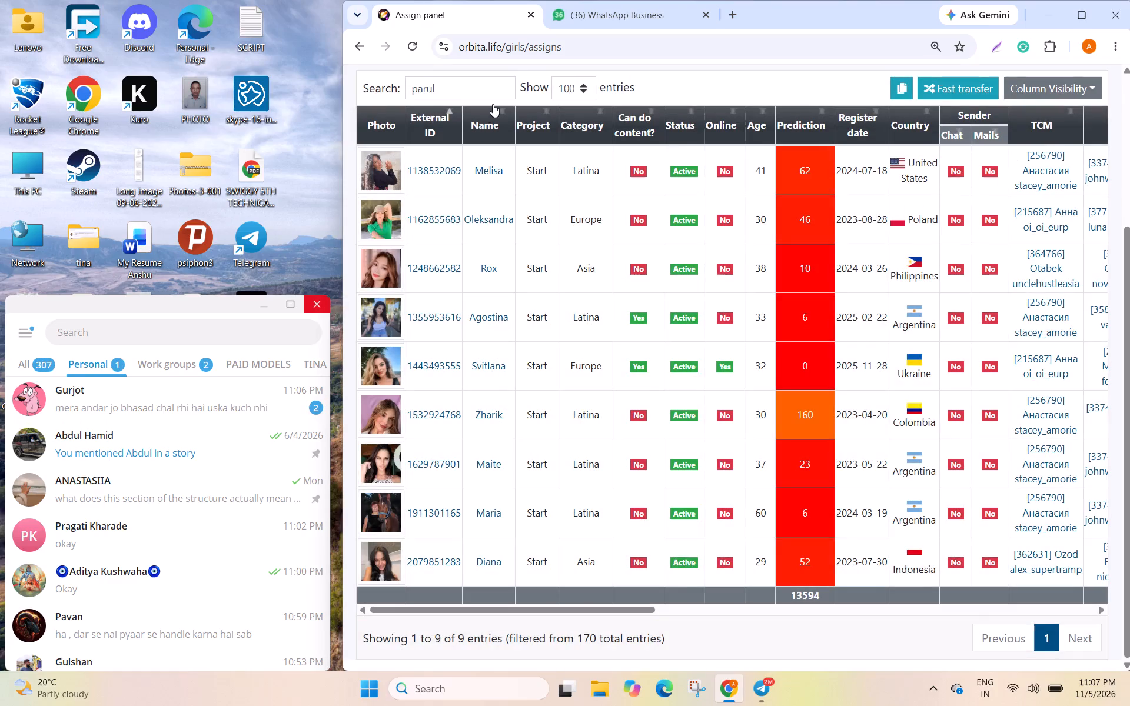
Replace the table's search filter with "blos".
left_click(505, 86)
type("blos")
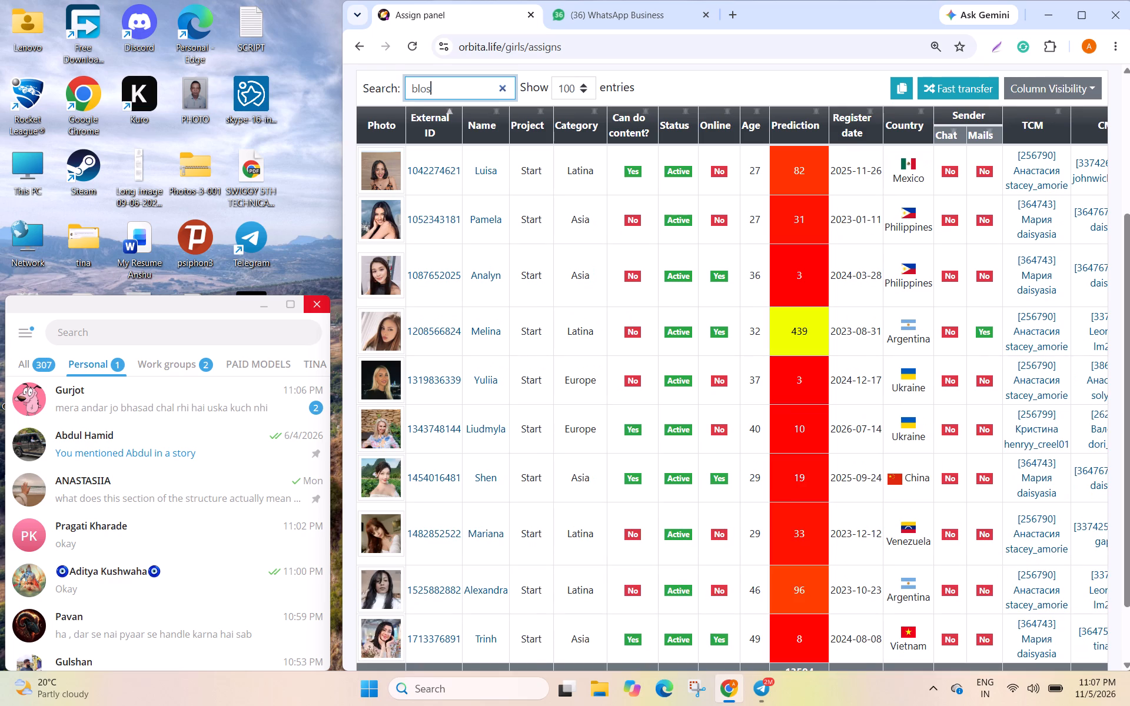
Copy Pamela's external ID and name from the table into the Girls list of a new Fast transfer.
scroll(659, 192, "down", 1)
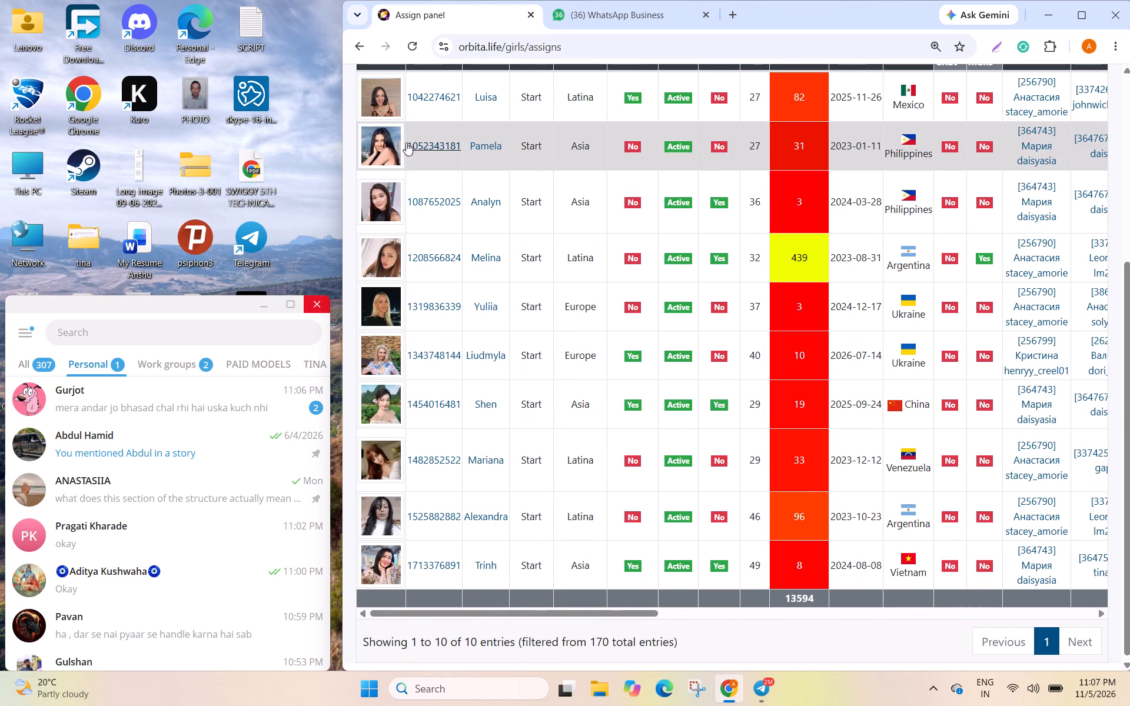
left_click_drag(407, 131, 530, 135)
right_click(486, 158)
left_click(564, 175)
scroll(837, 204, "up", 2)
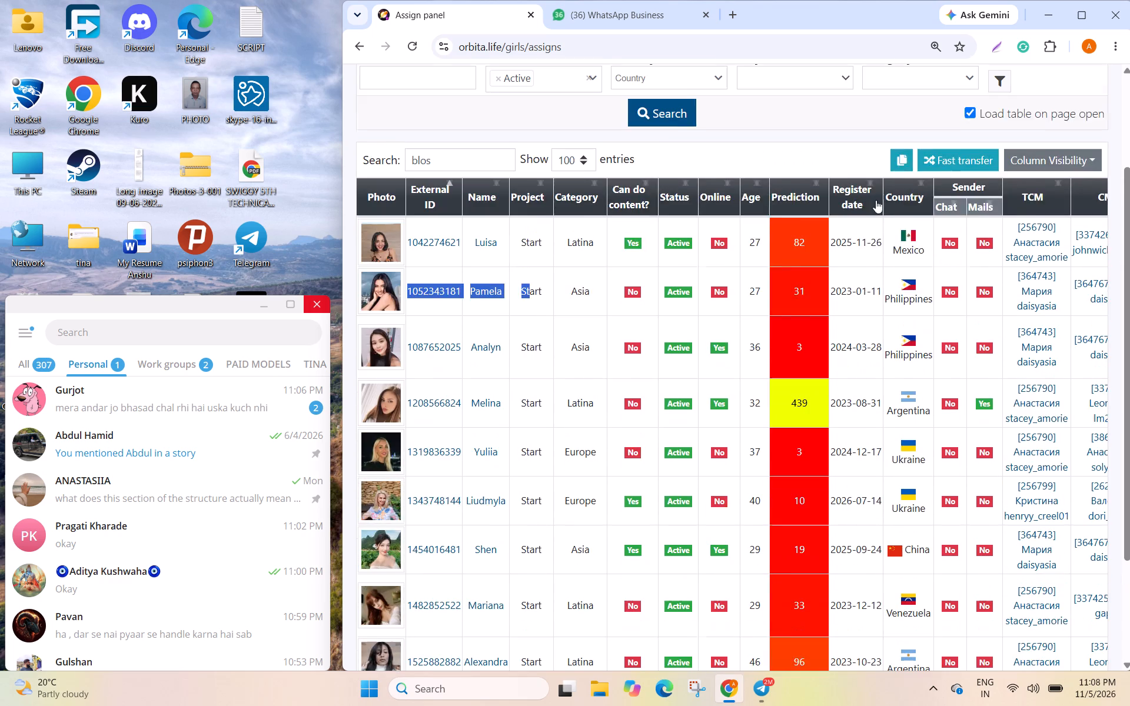
left_click(966, 161)
right_click(643, 229)
left_click(682, 392)
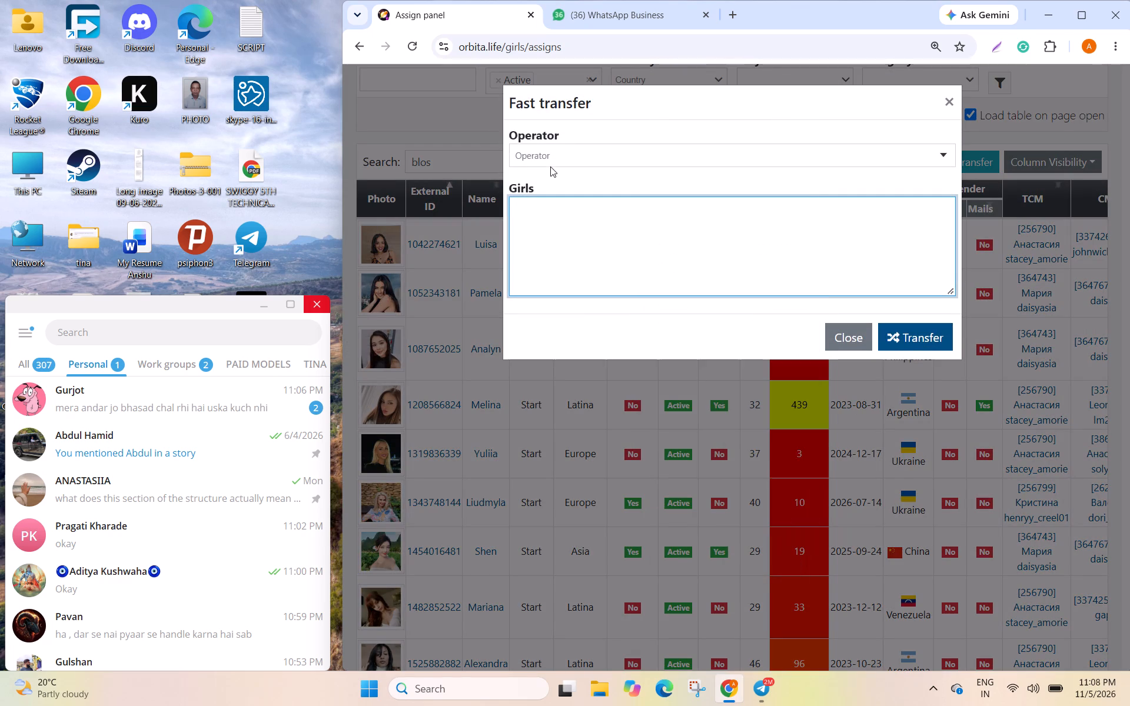
left_click(547, 155)
left_click(537, 181)
key("s")
key("a")
key("n")
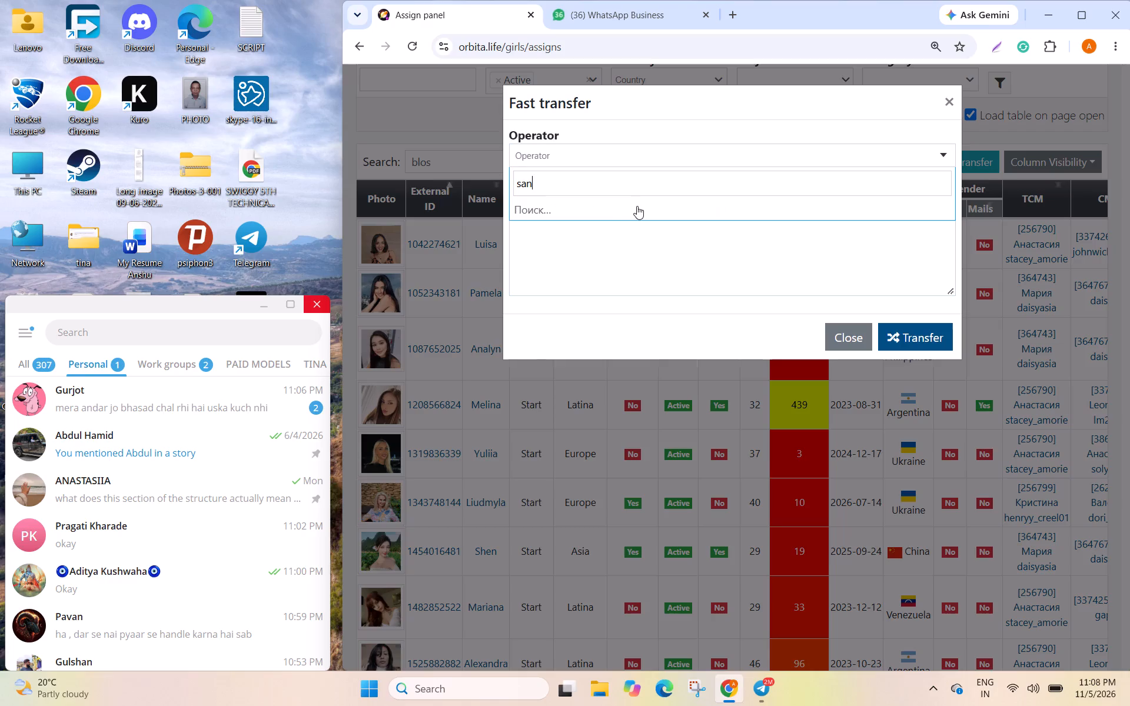
left_click(673, 226)
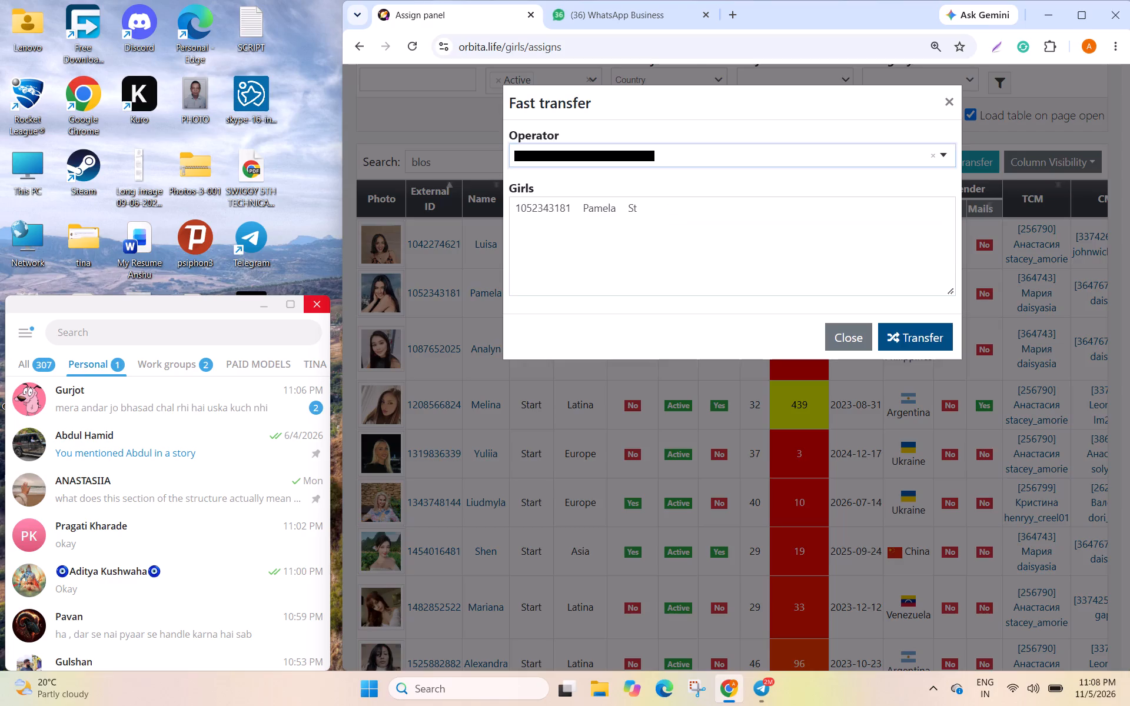
left_click(905, 329)
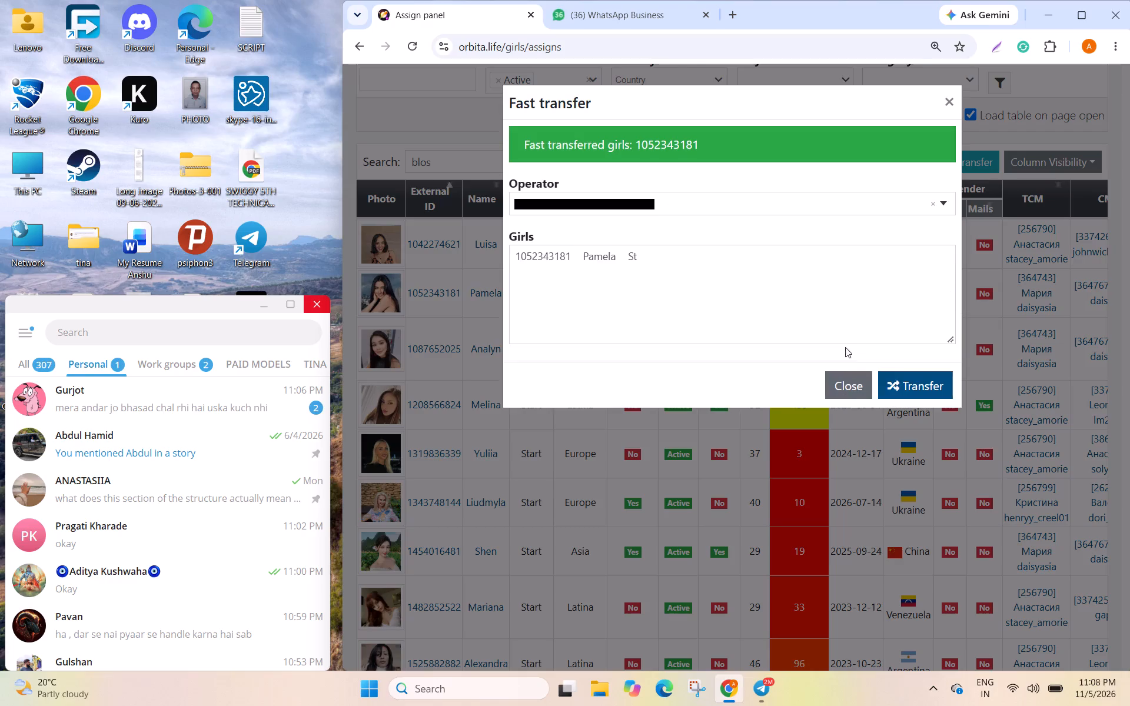
left_click(850, 383)
Copy the table text from Yuliia's external ID through the start of Liudmyla's name into the Girls list of a new Fast transfer.
scroll(496, 359, "down", 2)
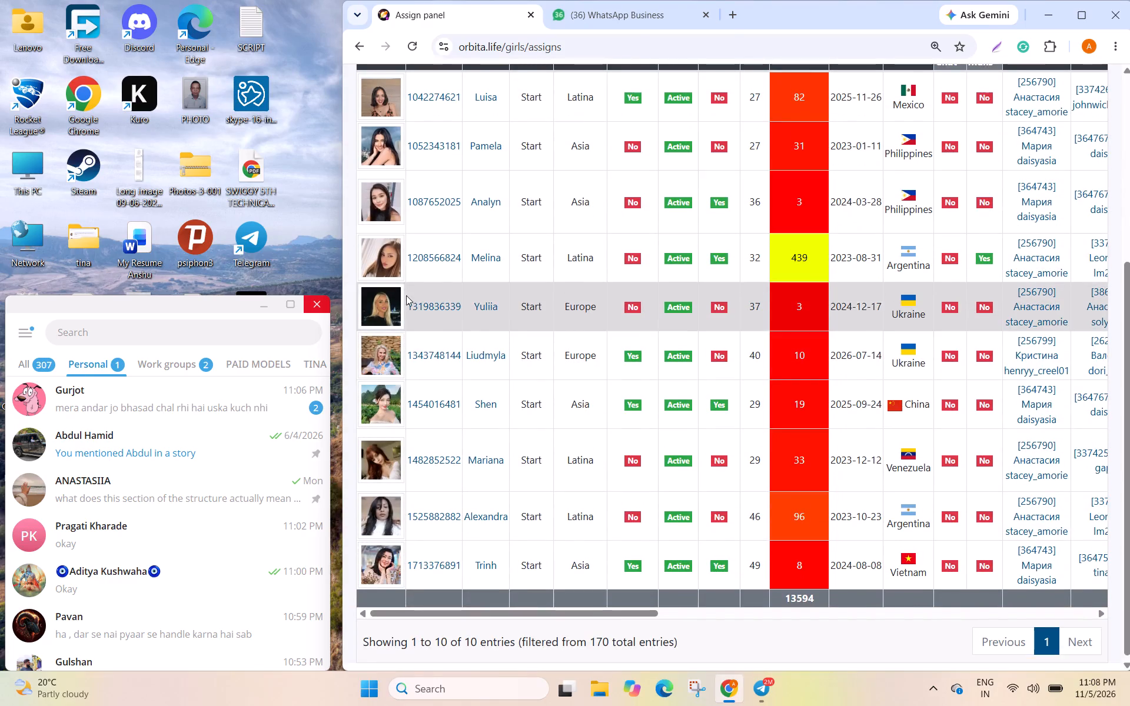
left_click_drag(407, 294, 485, 336)
right_click(473, 332)
left_click(567, 350)
scroll(830, 314, "up", 2)
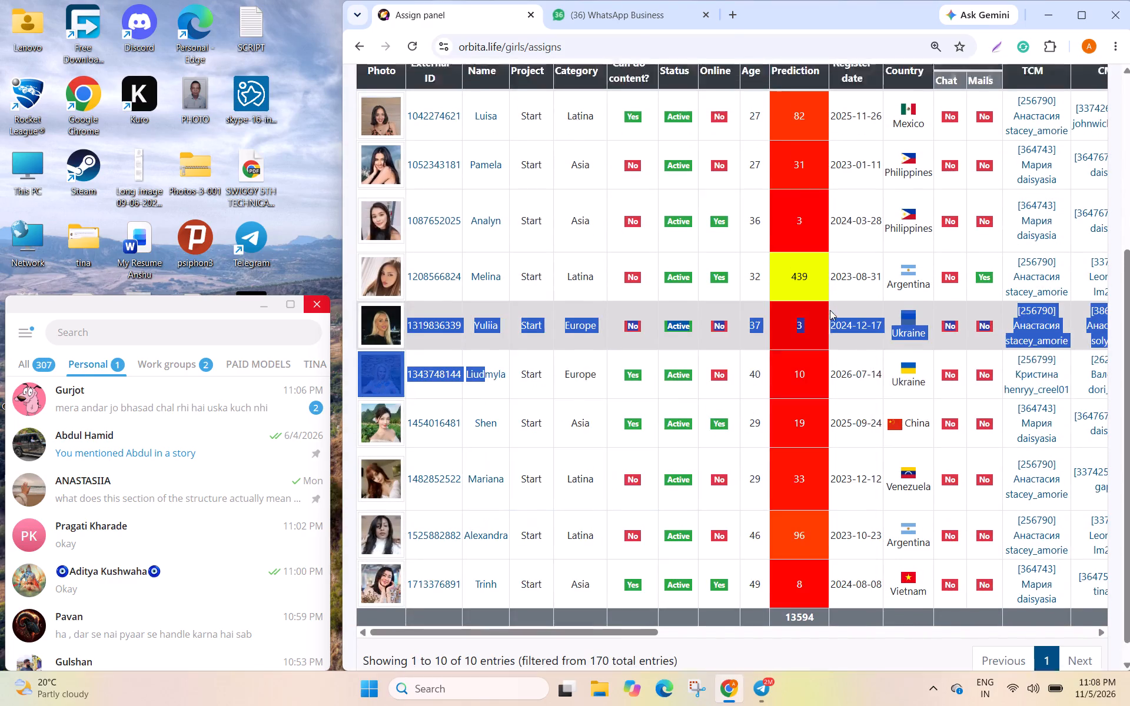
left_click(943, 158)
right_click(665, 237)
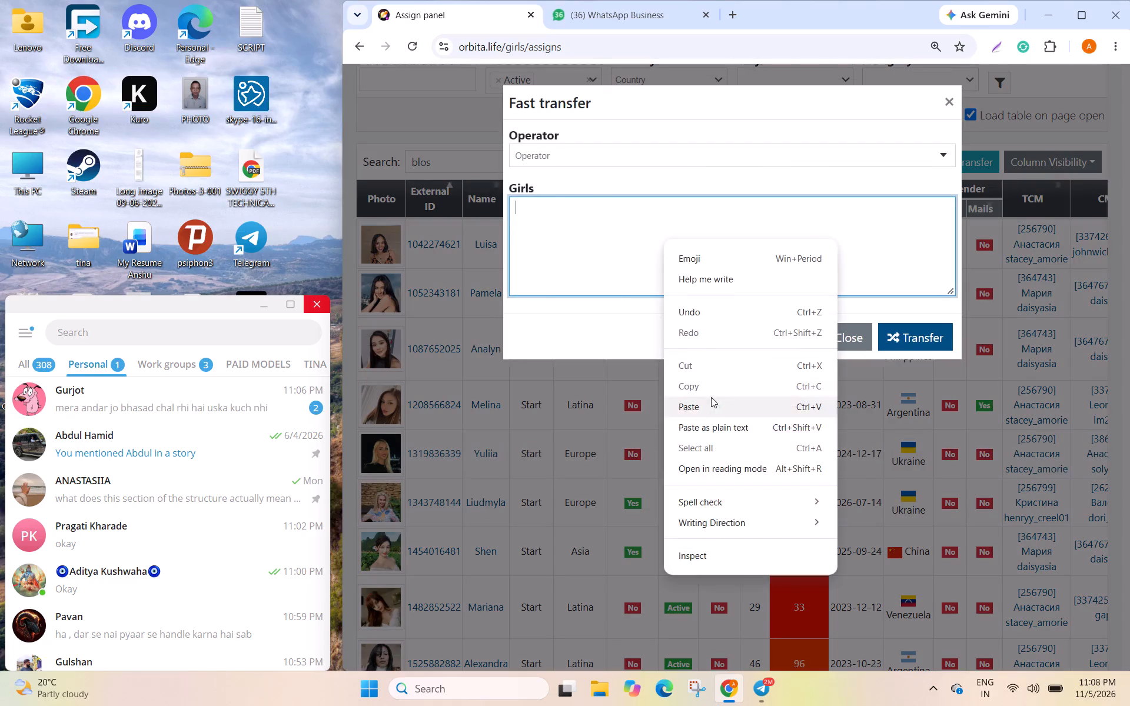
left_click(711, 403)
Choose the operator found by searching "aliy", fast transfer the pasted Yuliia and Liudmyla entries to them, and close the dialog.
left_click(577, 149)
left_click(547, 187)
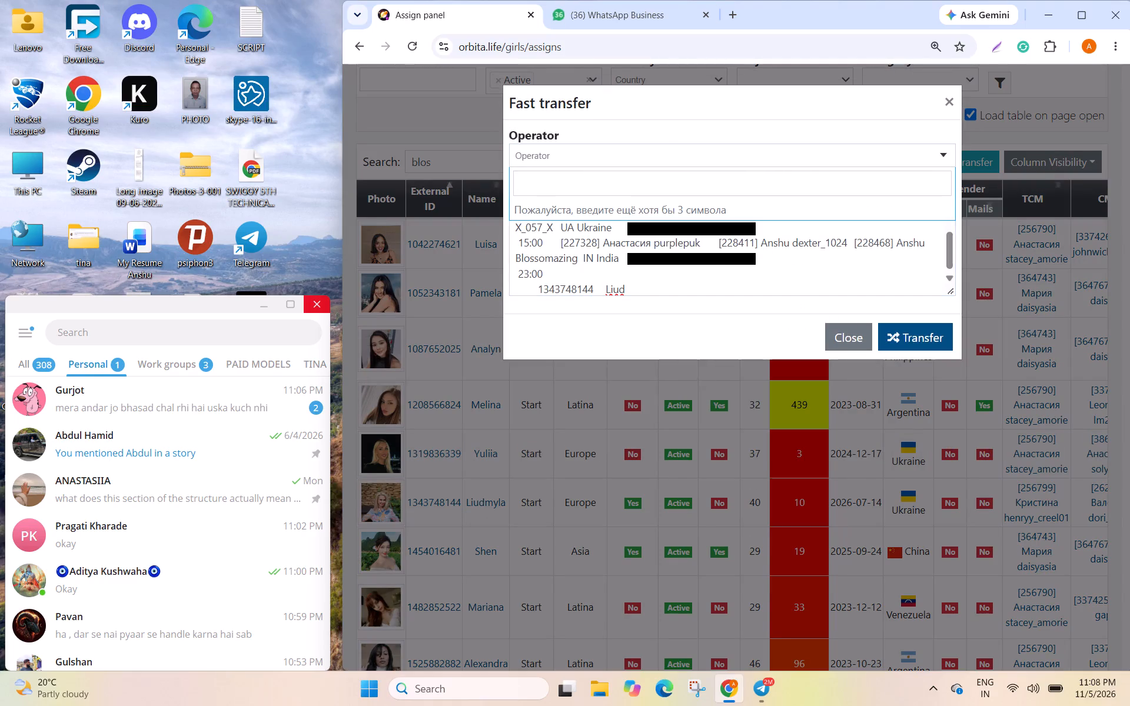
key("a")
type("li")
key("y")
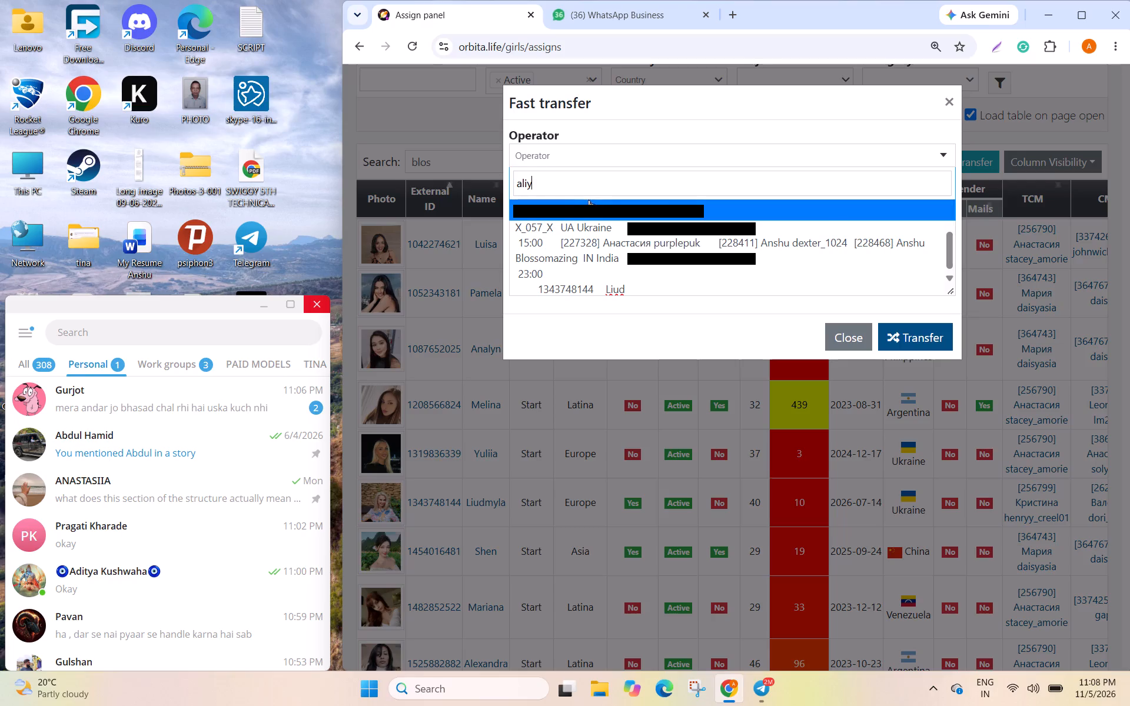
left_click(597, 206)
left_click(915, 327)
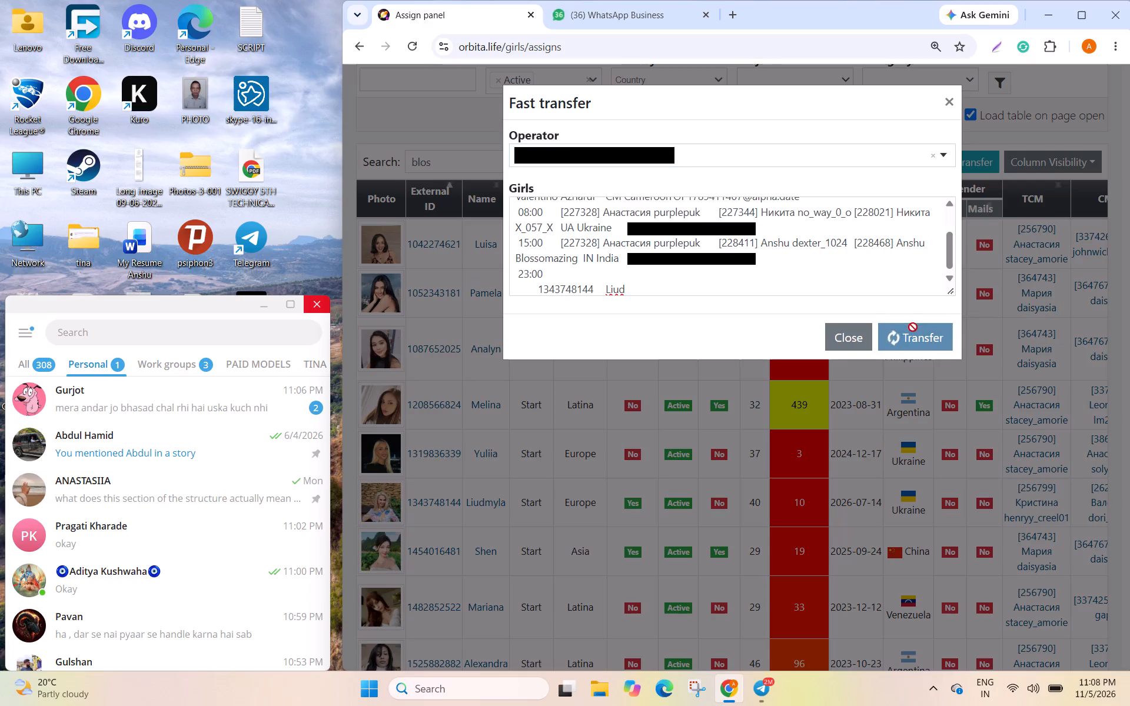
left_click(847, 381)
scroll(691, 397, "down", 4)
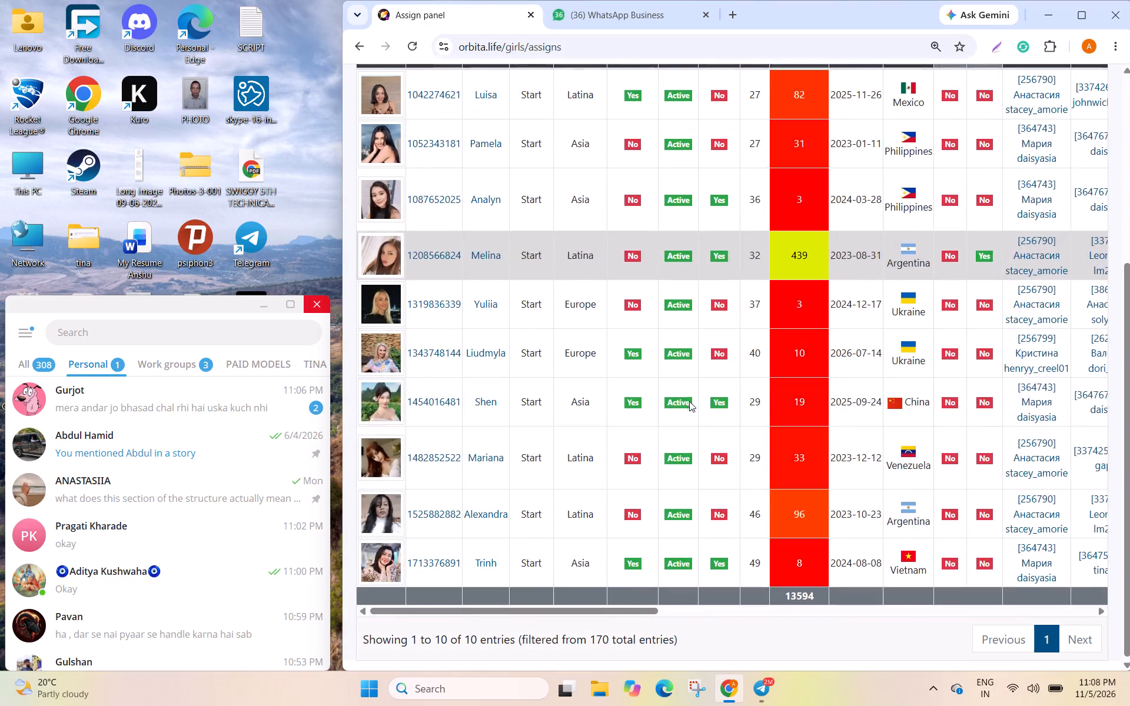
left_click_drag(404, 498, 453, 499)
left_click(509, 529)
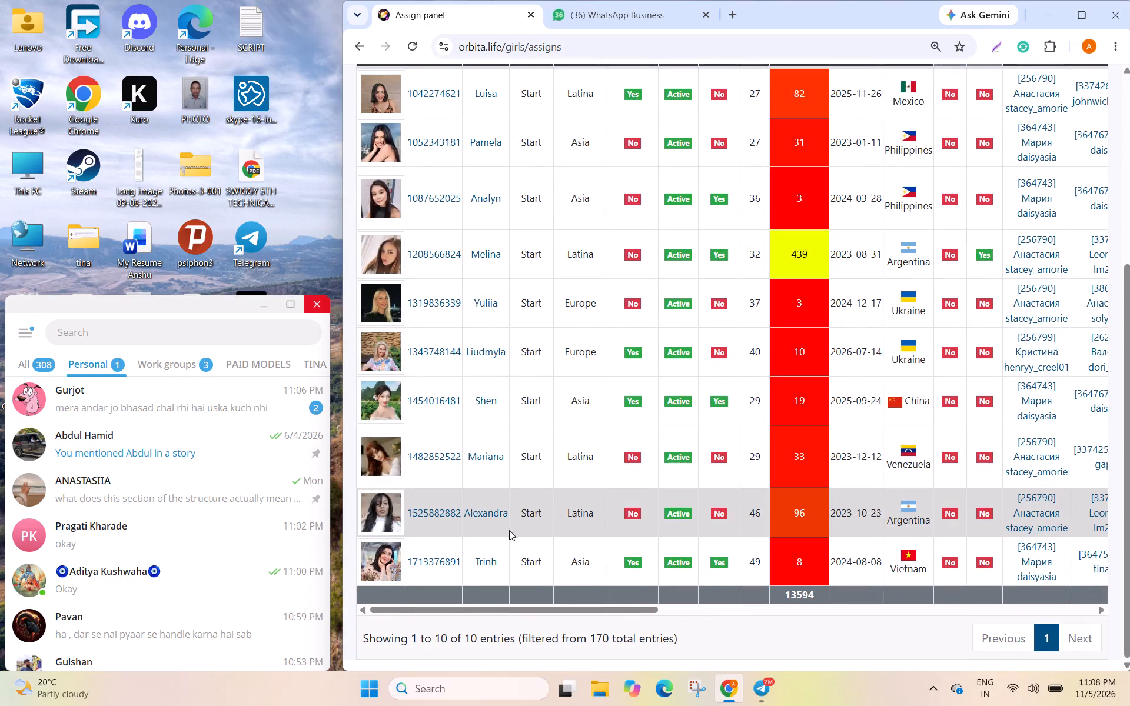
left_click_drag(408, 499, 458, 501)
right_click_drag(434, 526, 433, 519)
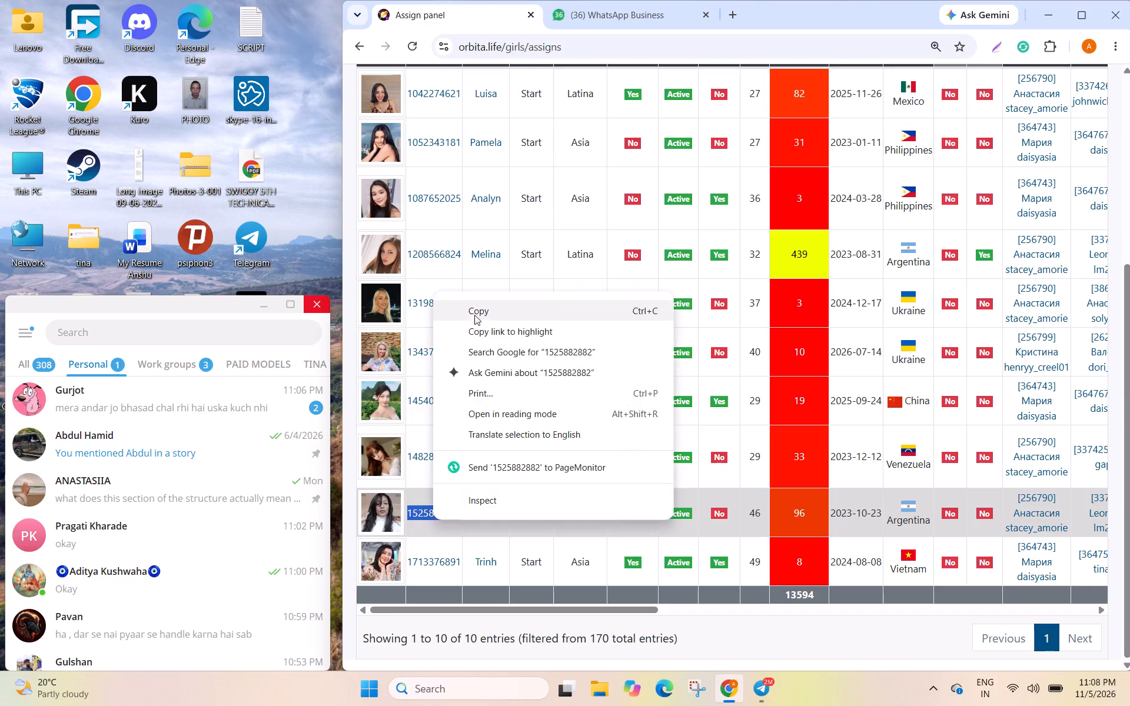
left_click(474, 313)
scroll(824, 286, "up", 3)
left_click(949, 228)
right_click(637, 231)
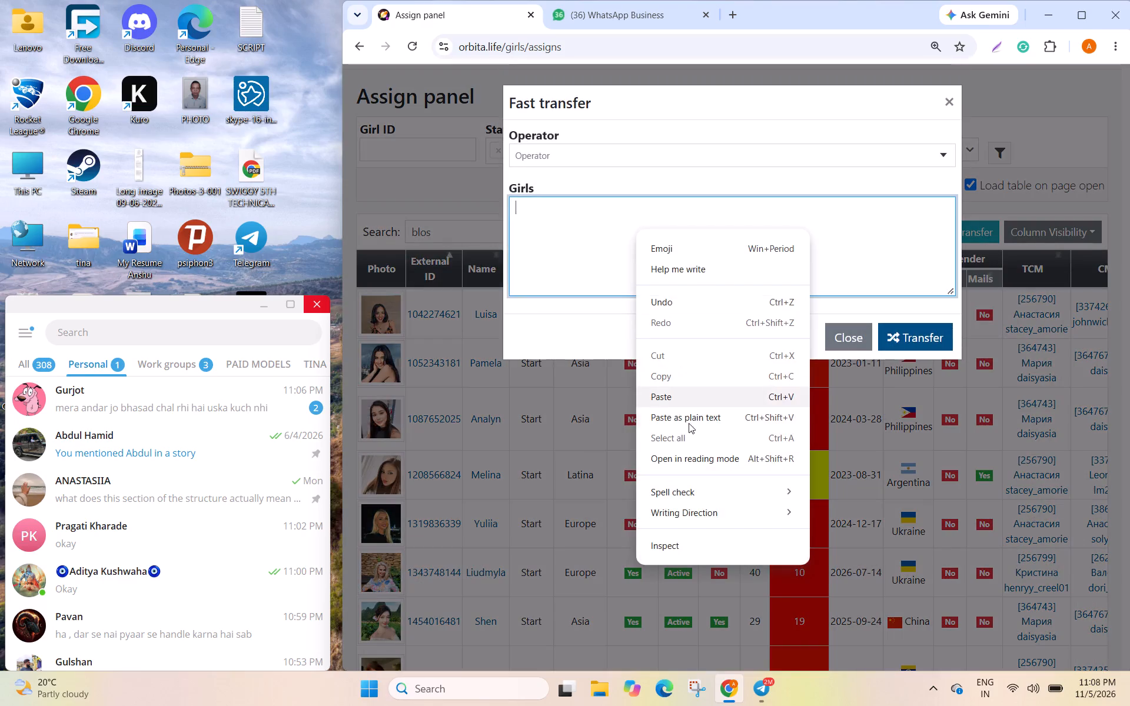
left_click(682, 405)
left_click(573, 155)
left_click(533, 180)
key("s")
key("a")
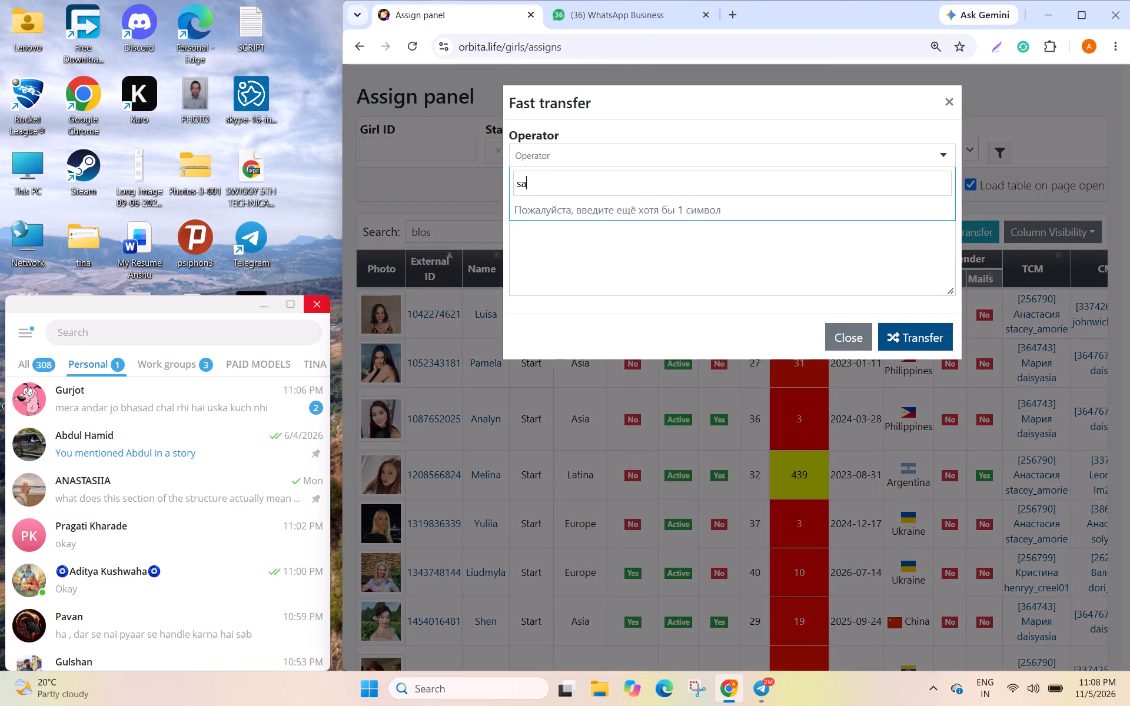
key("n")
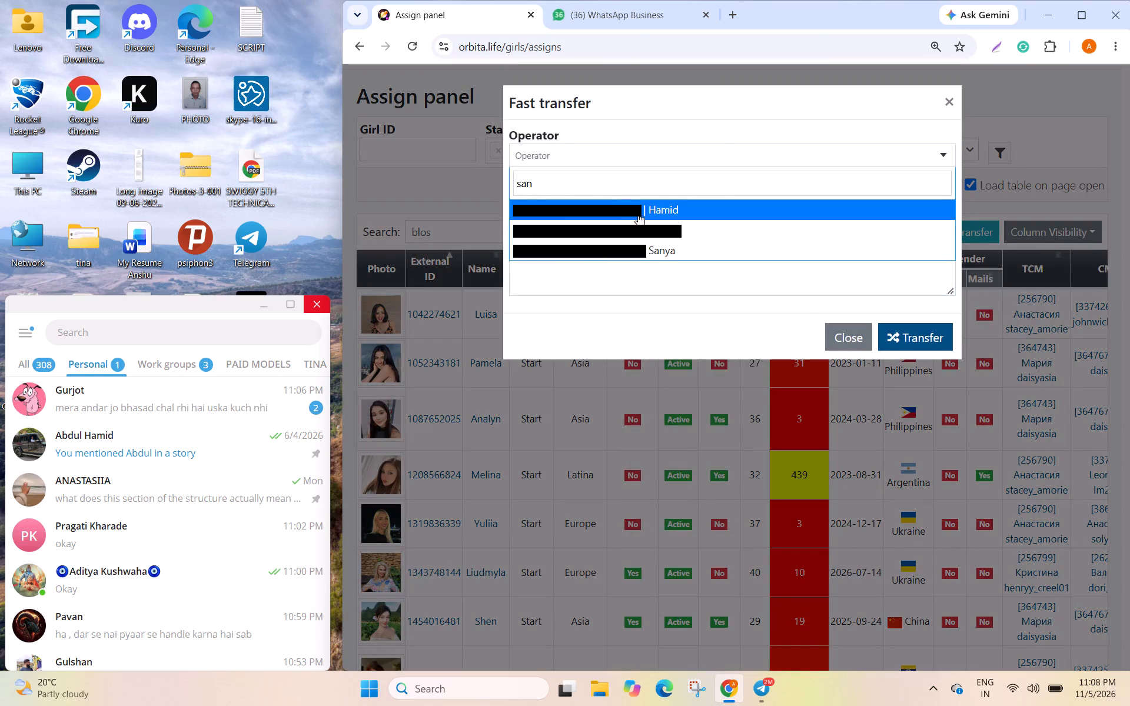
left_click(637, 237)
left_click_drag(883, 324, 888, 327)
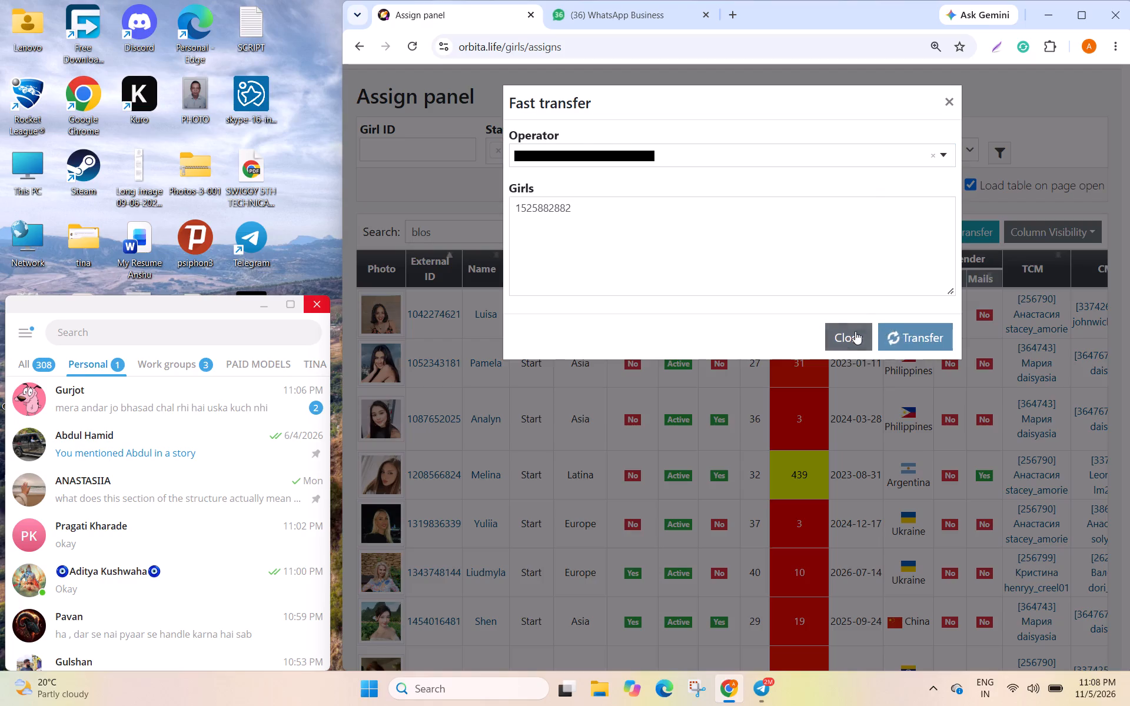
left_click(840, 379)
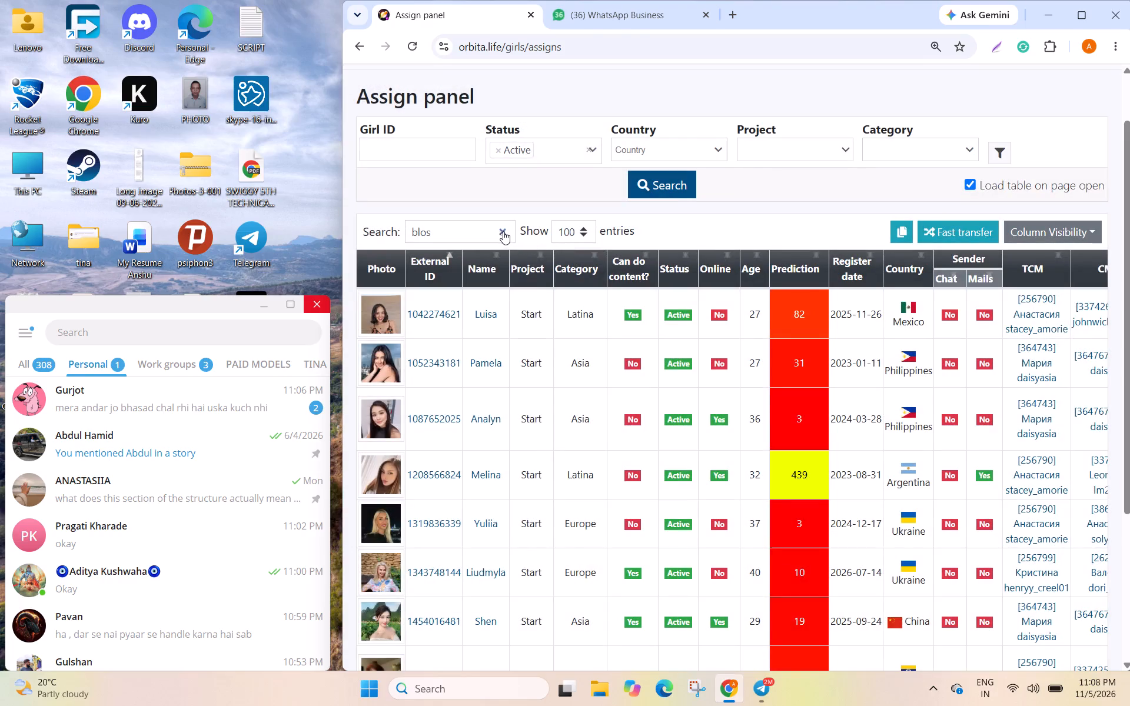
Replace the table's search filter with "saad".
left_click(502, 231)
key("s")
type("aa")
key("d")
scroll(516, 311, "down", 4)
scroll(480, 221, "up", 1)
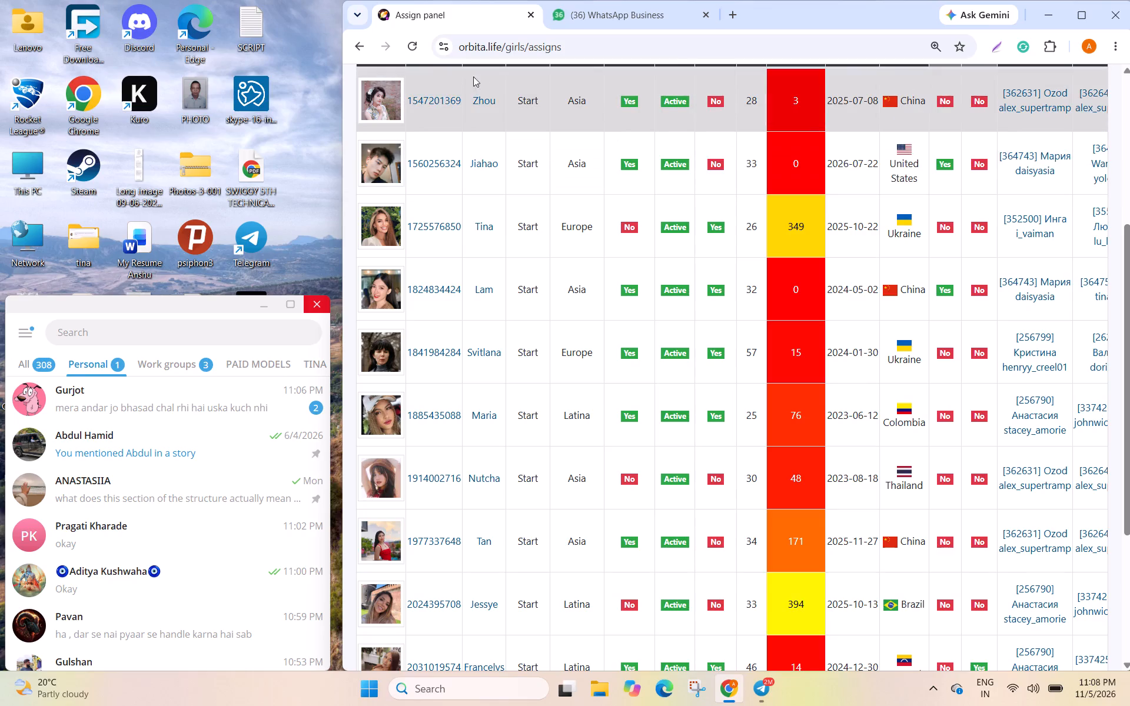
left_click_drag(408, 88, 499, 142)
right_click(474, 131)
left_click(551, 155)
scroll(996, 162, "up", 1)
left_click(945, 89)
right_click(621, 202)
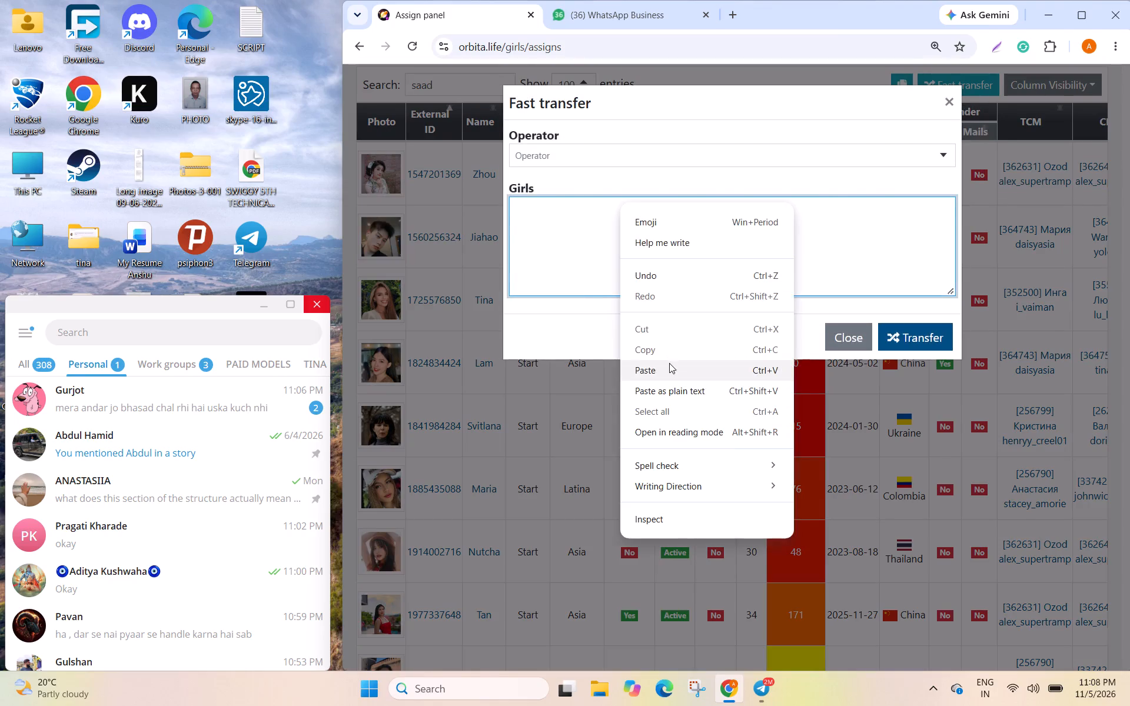
left_click(669, 361)
Choose the operator found by searching "dhr", fast transfer the pasted Zhou and Jiahao entries to them, and close the dialog.
left_click(533, 144)
left_click(533, 177)
key("d")
type("hr")
left_click(639, 211)
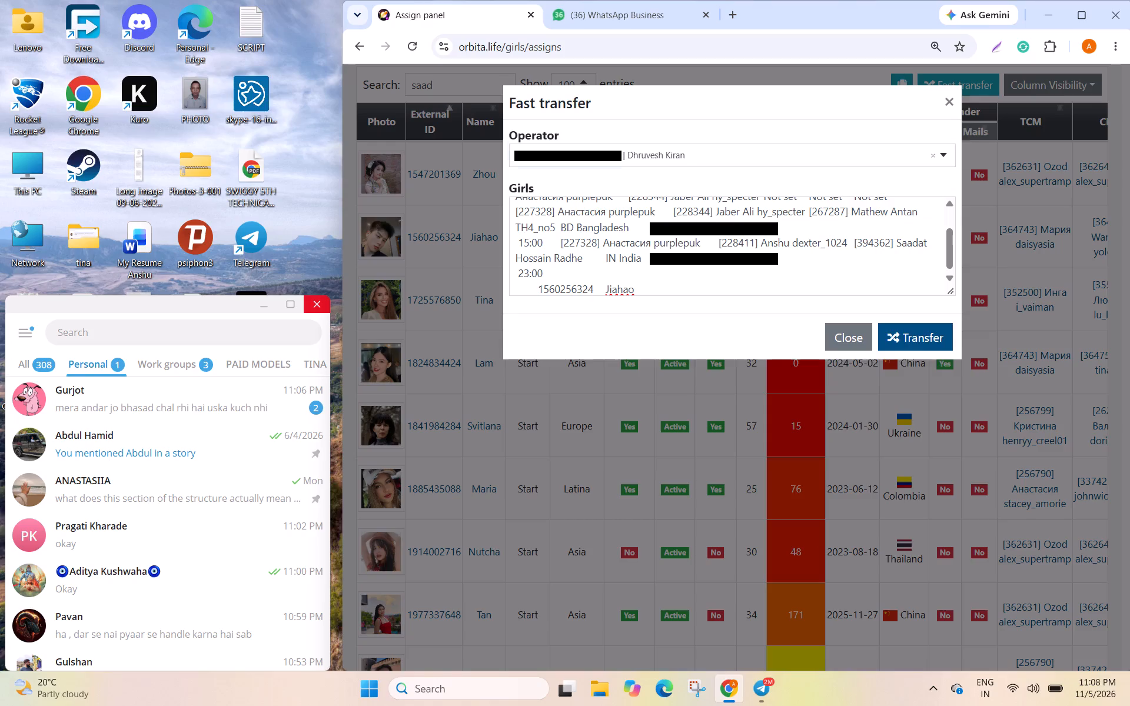
left_click(925, 337)
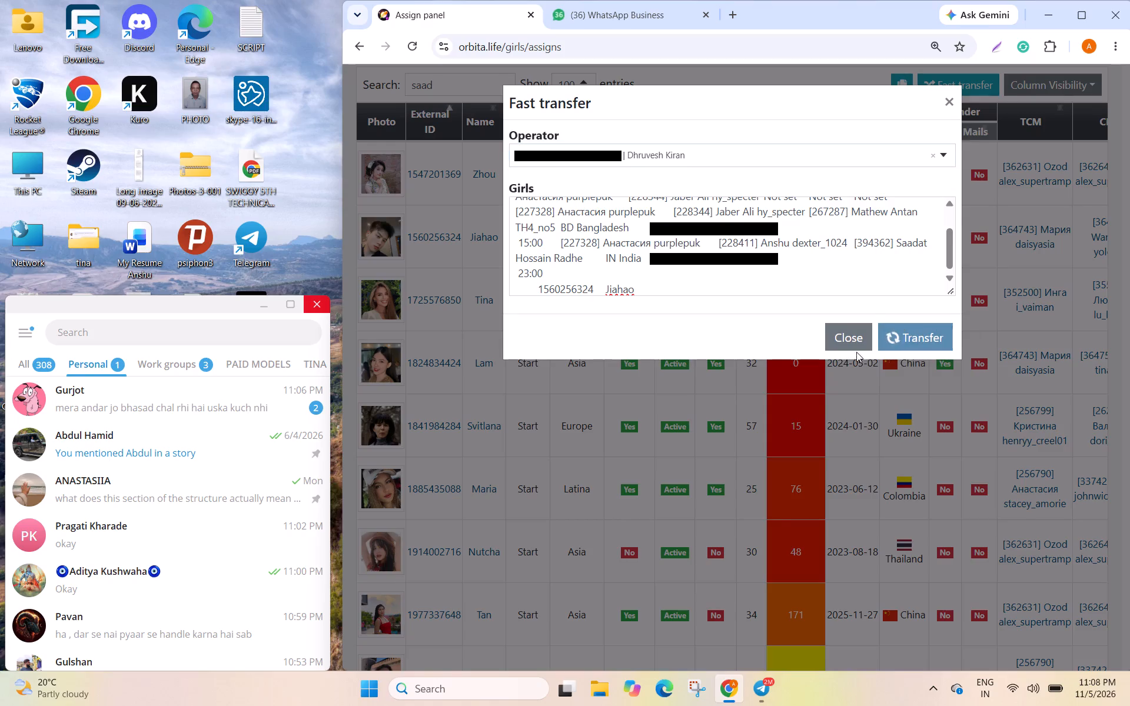
left_click(843, 388)
Copy Nutcha's external ID and name from the table into the Girls list of a new Fast transfer.
scroll(454, 400, "down", 3)
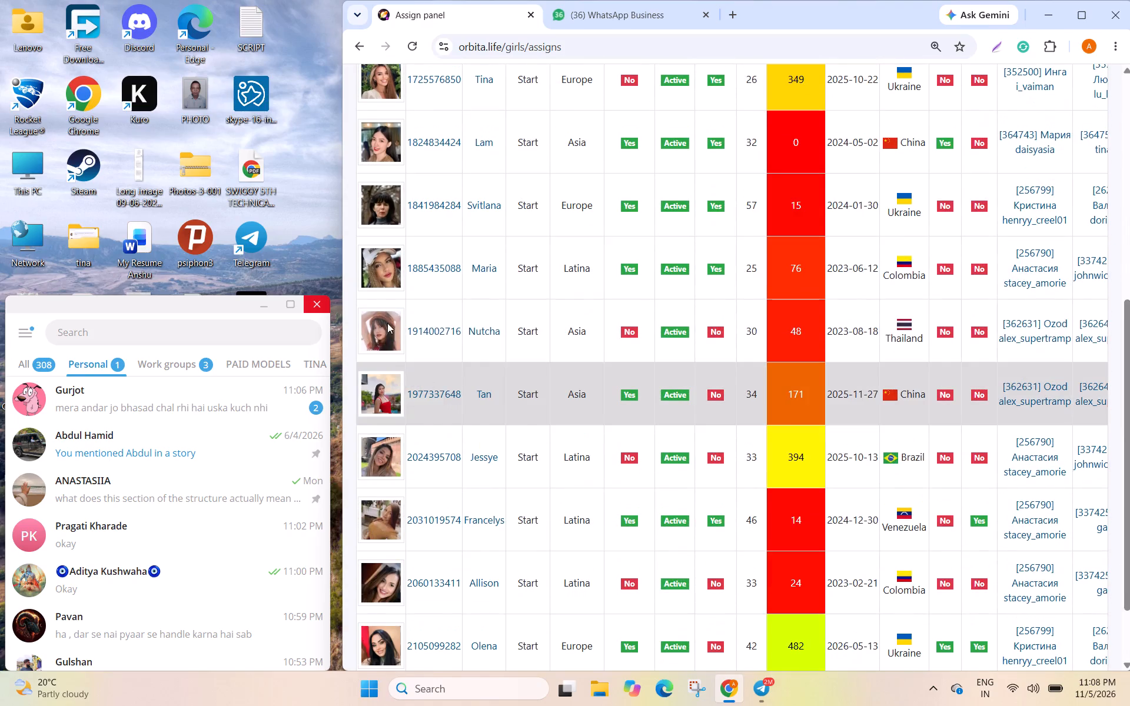
left_click_drag(407, 318, 524, 339)
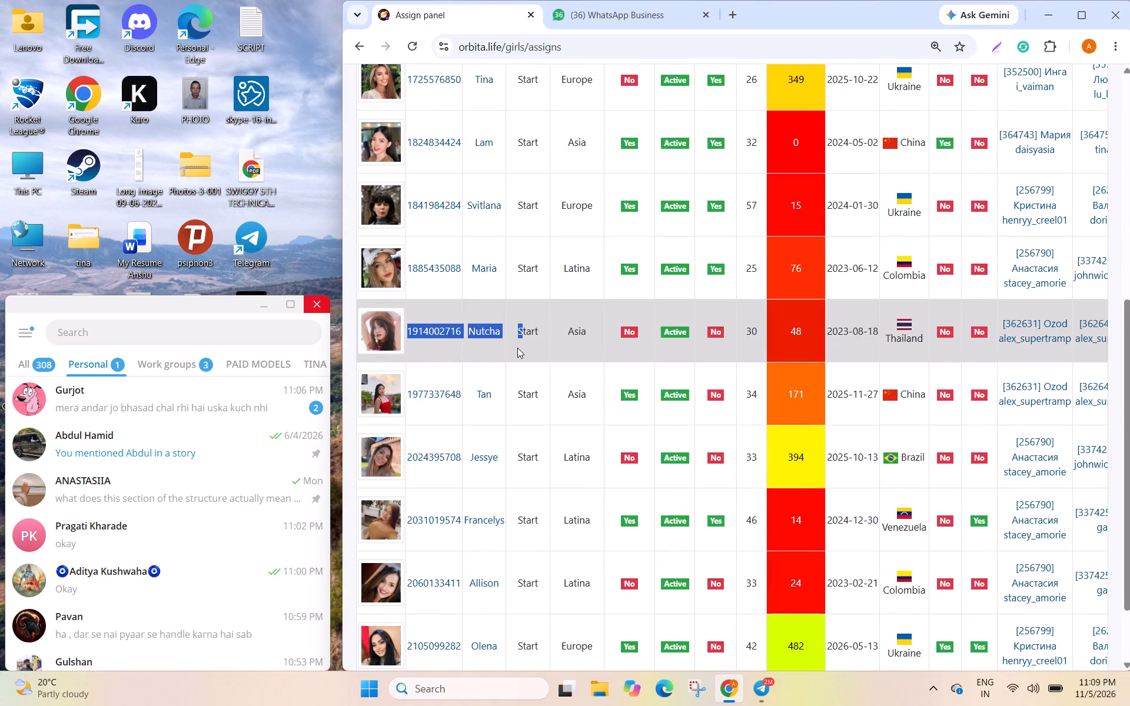
right_click(514, 349)
left_click(573, 367)
scroll(1051, 278, "up", 1)
scroll(1012, 225, "up", 3)
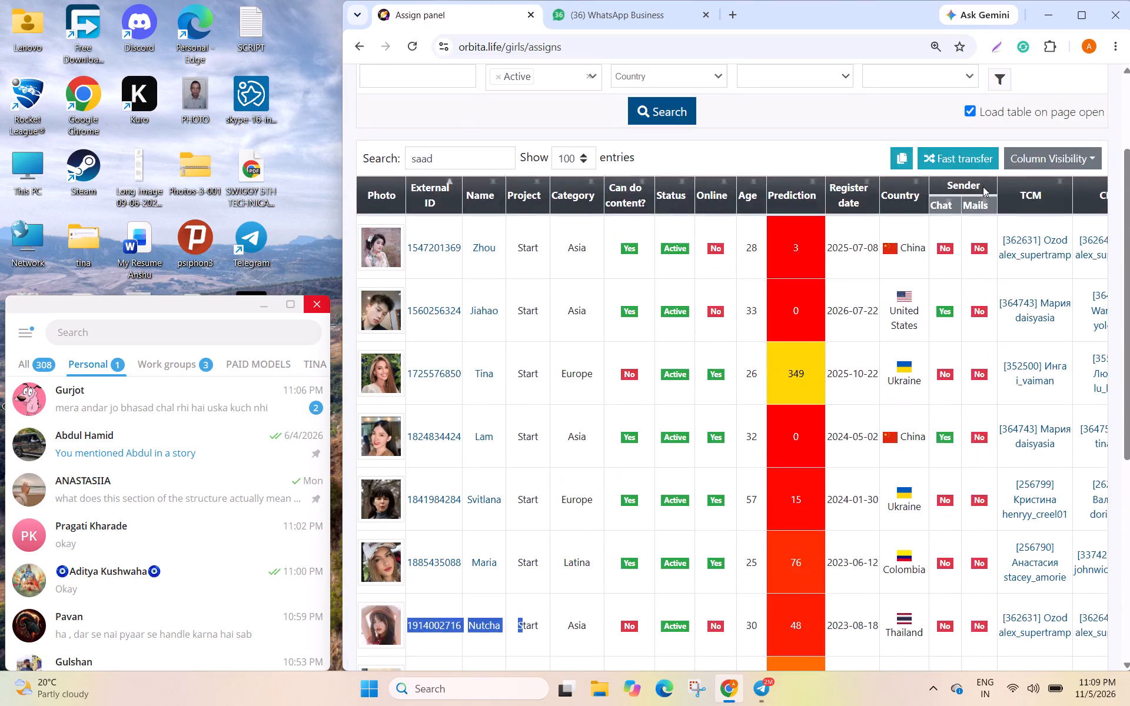
left_click(969, 162)
right_click(712, 211)
left_click(775, 367)
left_click(742, 380)
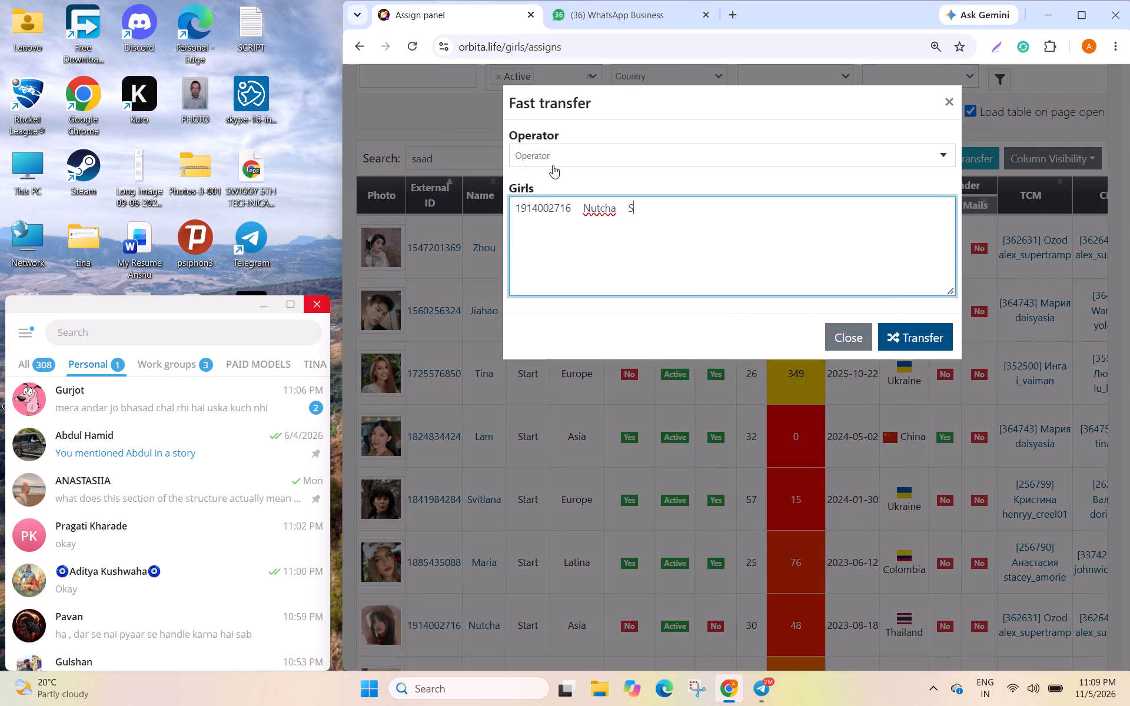
left_click(550, 158)
left_click(523, 194)
key("s")
key("a")
key("z")
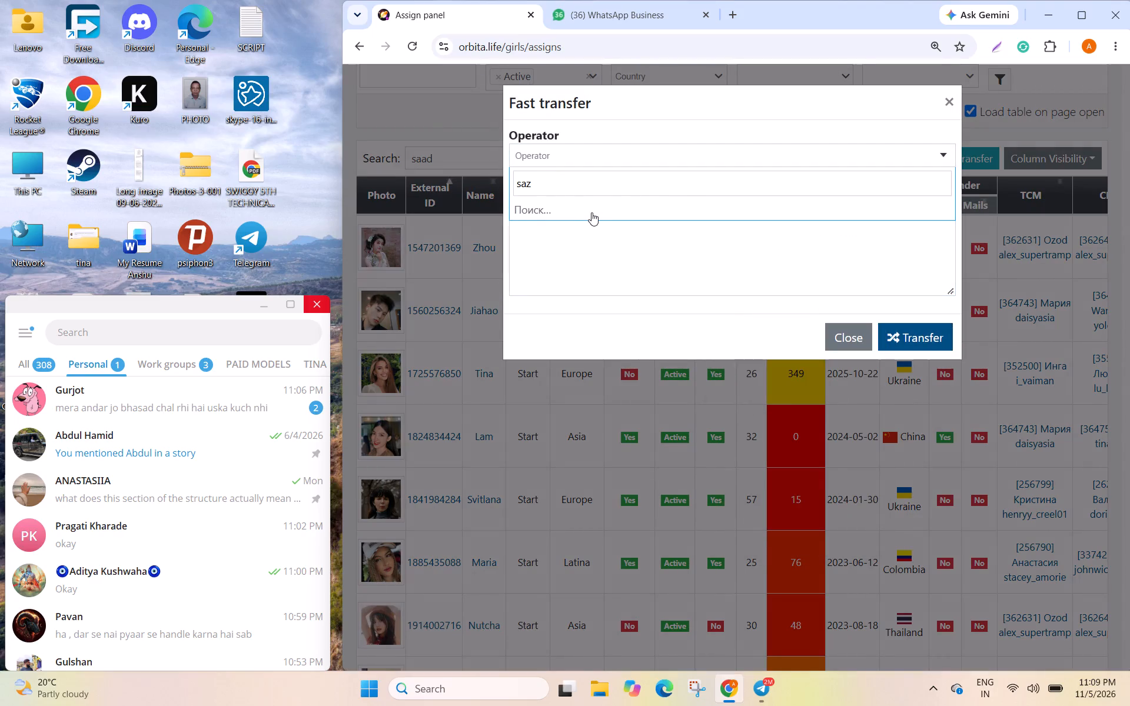
left_click(591, 212)
left_click(924, 333)
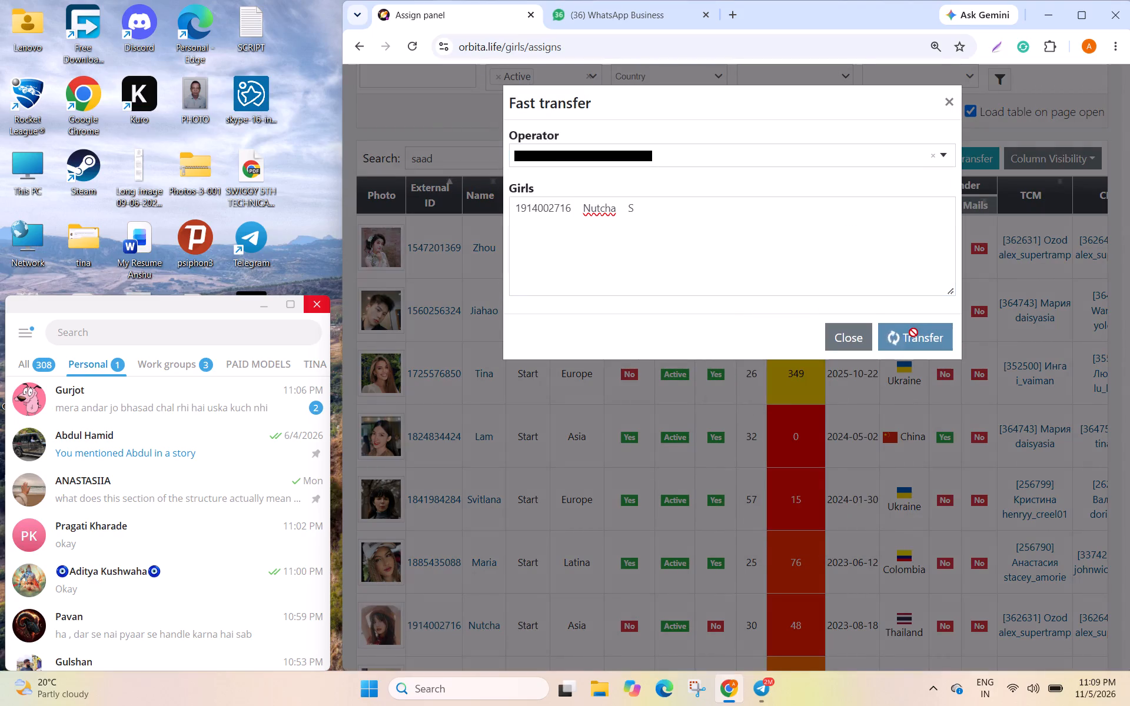
left_click(849, 389)
Copy Tan's external ID and name from the table into the Girls list of a new Fast transfer.
scroll(520, 477, "down", 5)
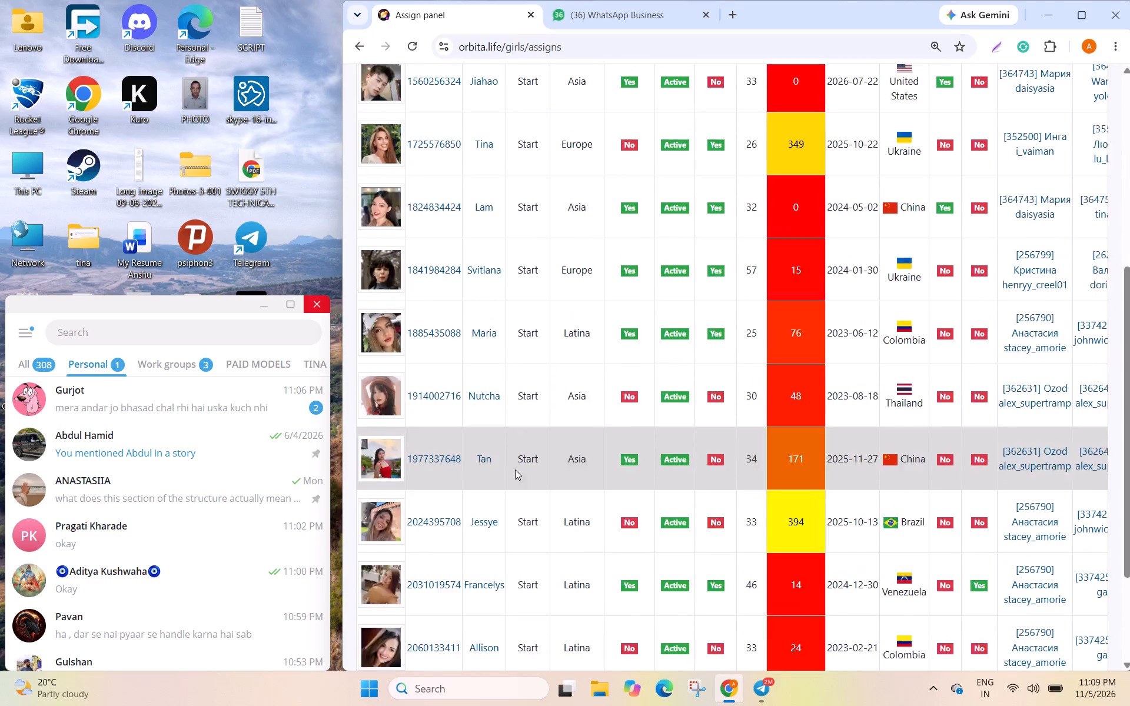
left_click_drag(407, 379, 427, 381)
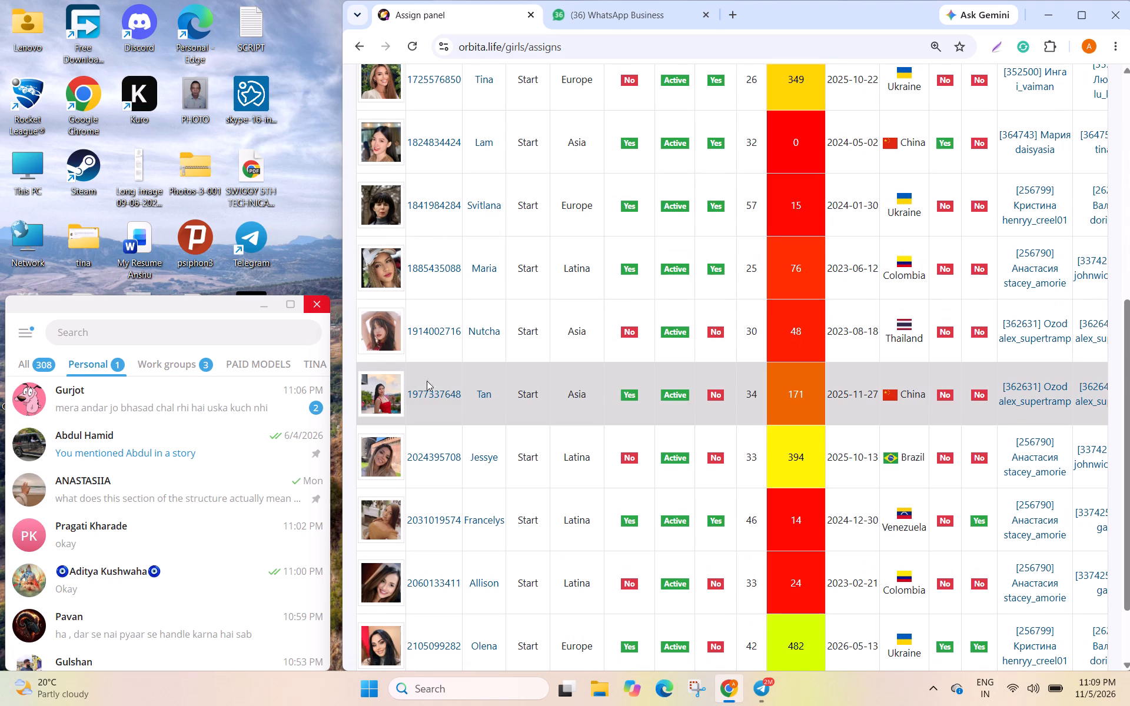
left_click_drag(427, 381, 511, 389)
right_click(456, 405)
left_click(540, 416)
scroll(982, 282, "up", 4)
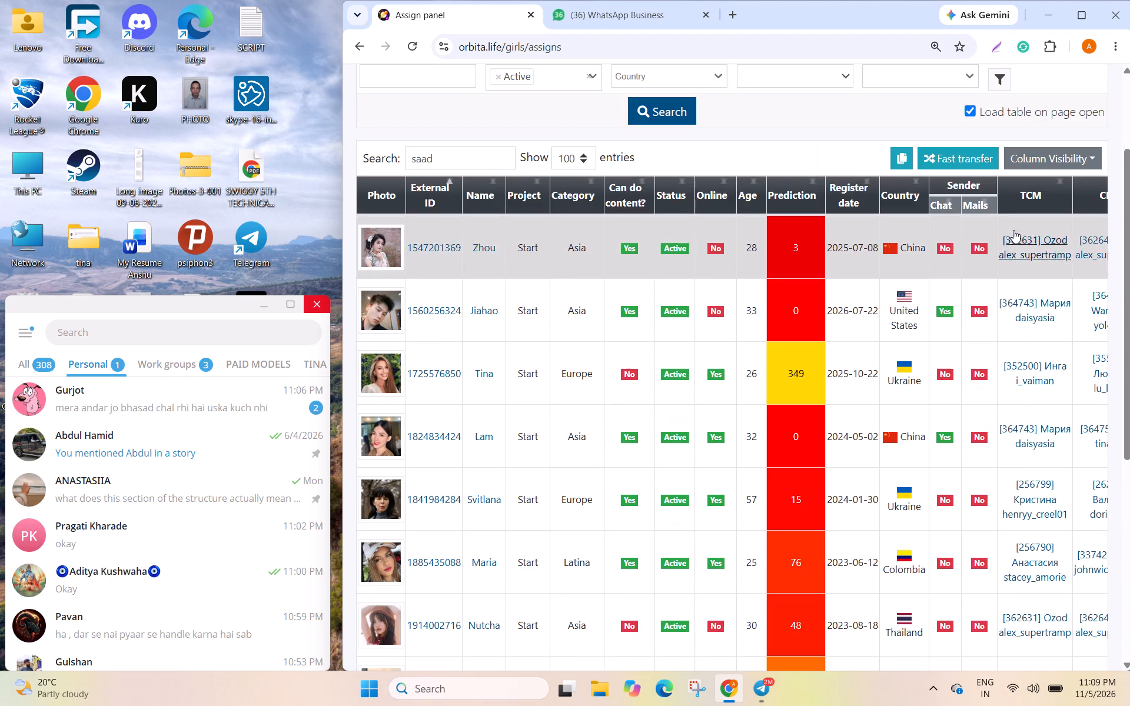
left_click(981, 162)
right_click(652, 204)
left_click(692, 372)
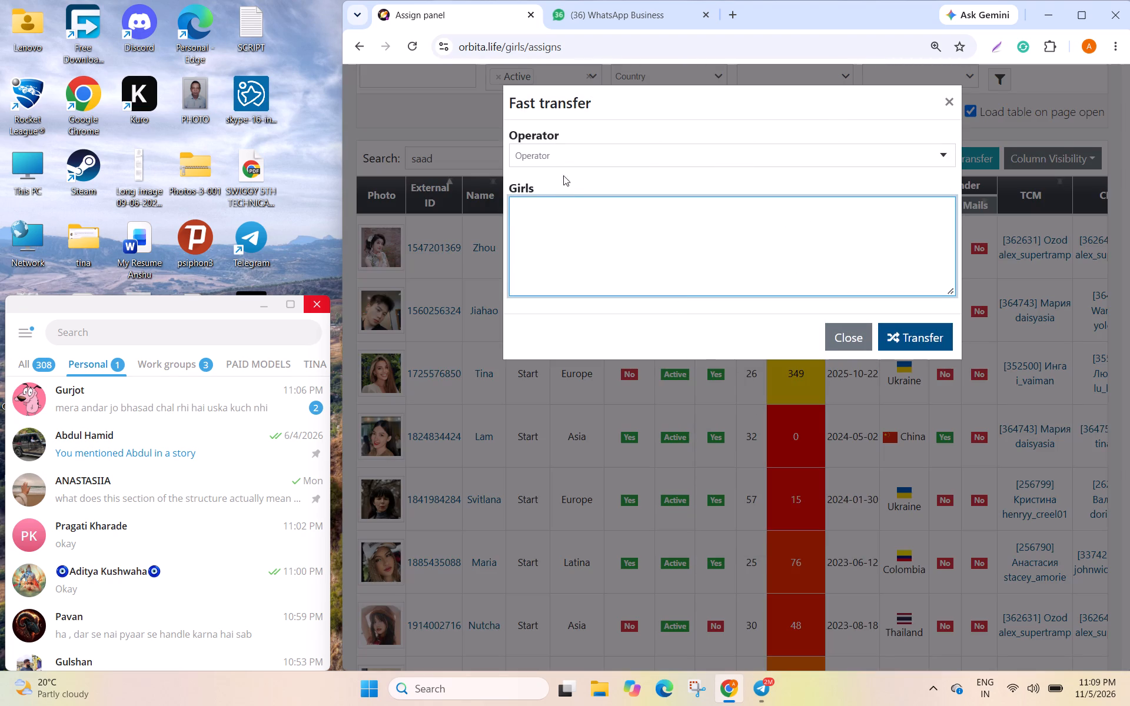
left_click(560, 166)
left_click(541, 189)
key("a")
key("d")
key("i")
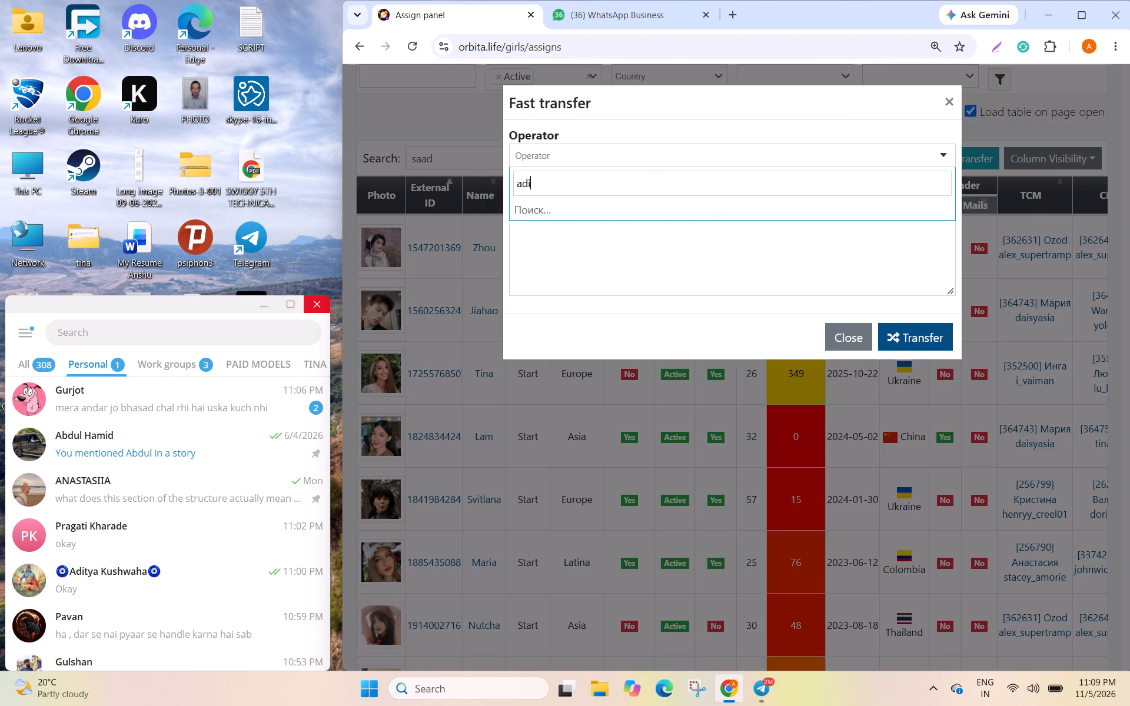
left_click(688, 210)
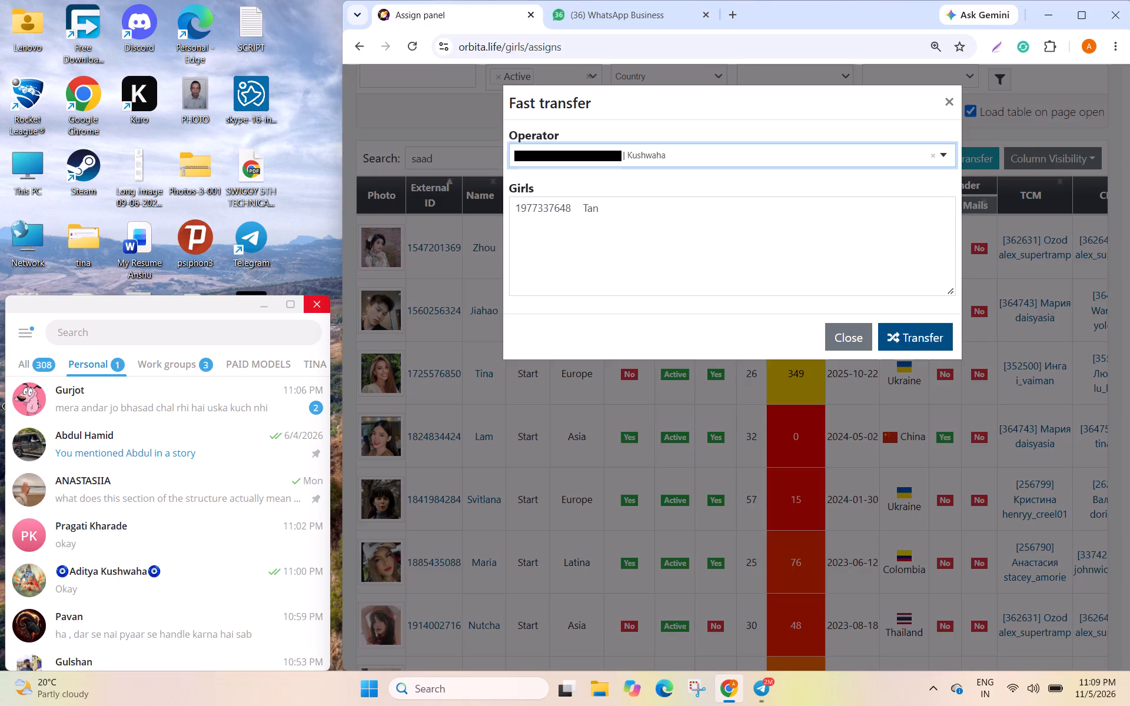
left_click(952, 335)
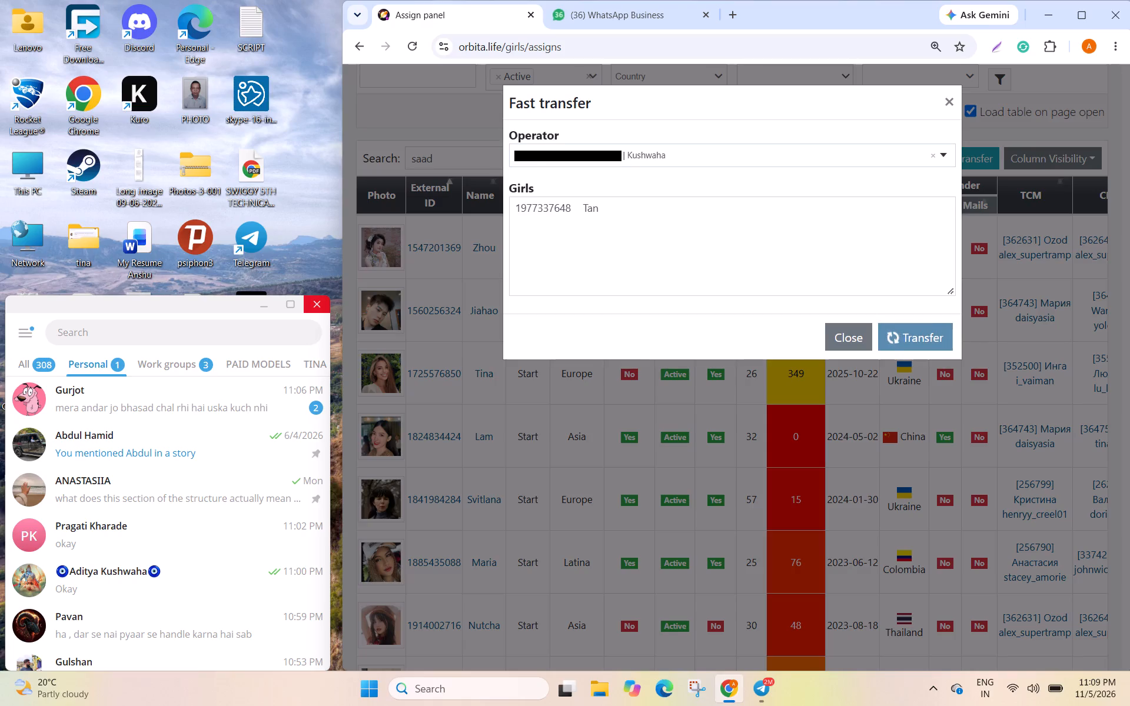
left_click(859, 385)
Copy Jessye's external ID from the table into the Girls list of a new Fast transfer.
scroll(518, 398, "down", 5)
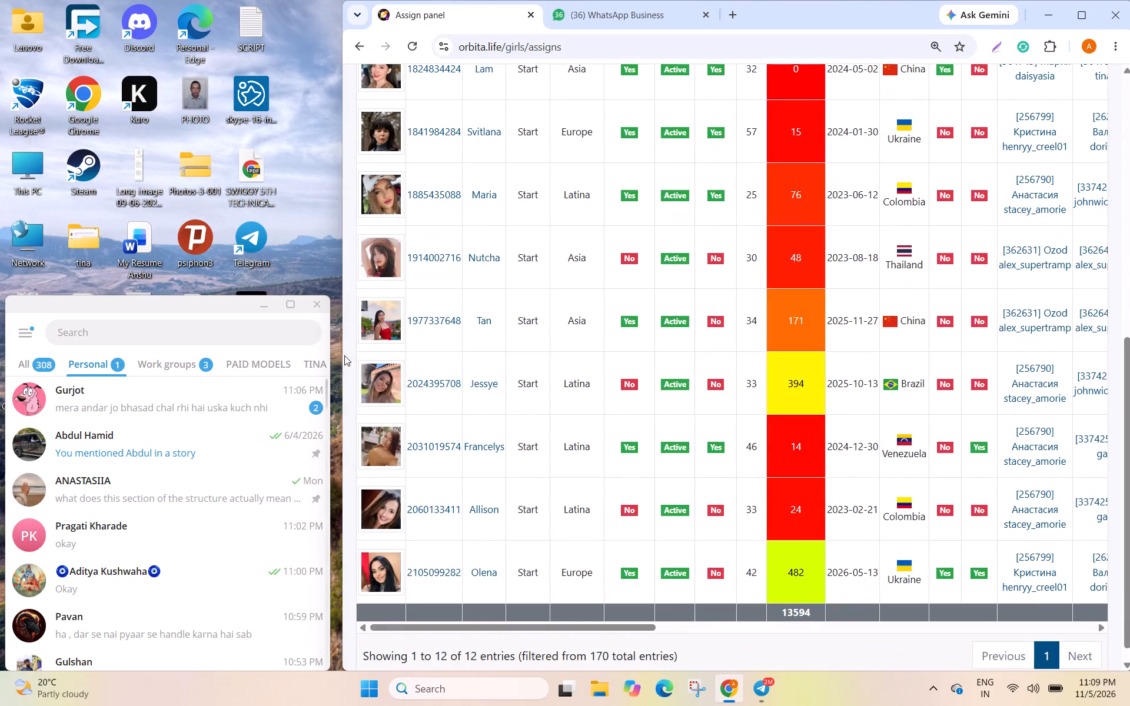
left_click_drag(453, 621, 1082, 598)
left_click(693, 642)
left_click_drag(653, 622, 1007, 628)
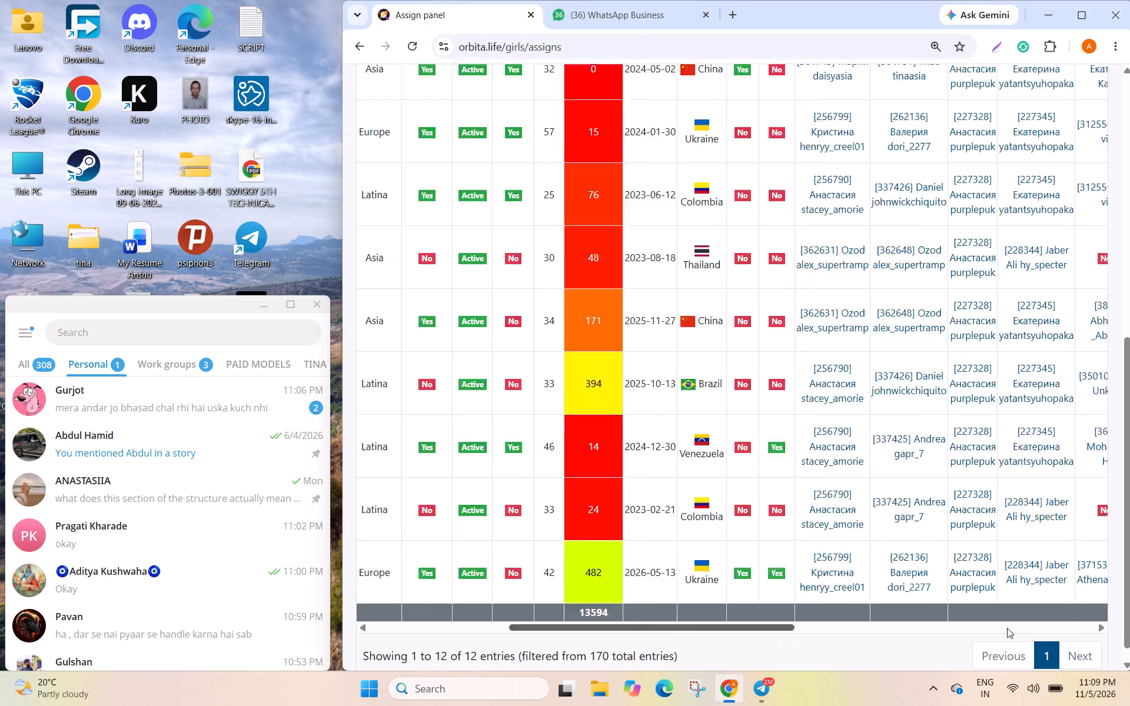
left_click_drag(1007, 628, 588, 624)
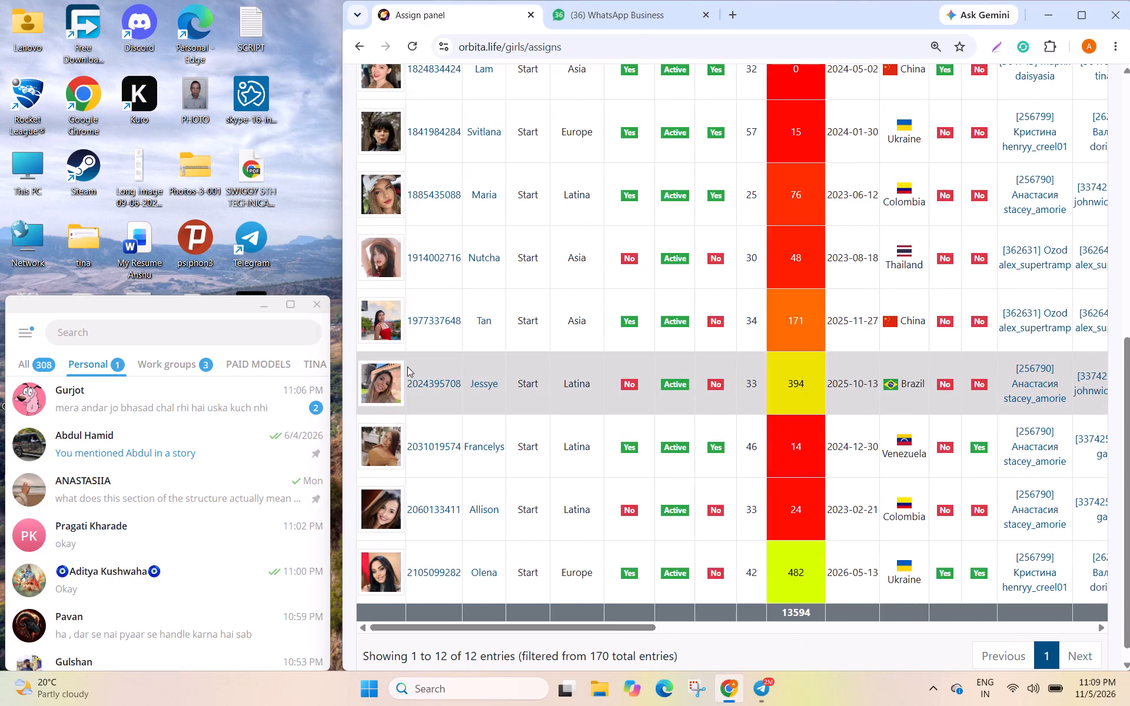
left_click_drag(407, 367, 470, 367)
right_click(444, 402)
left_click(513, 410)
right_click(441, 394)
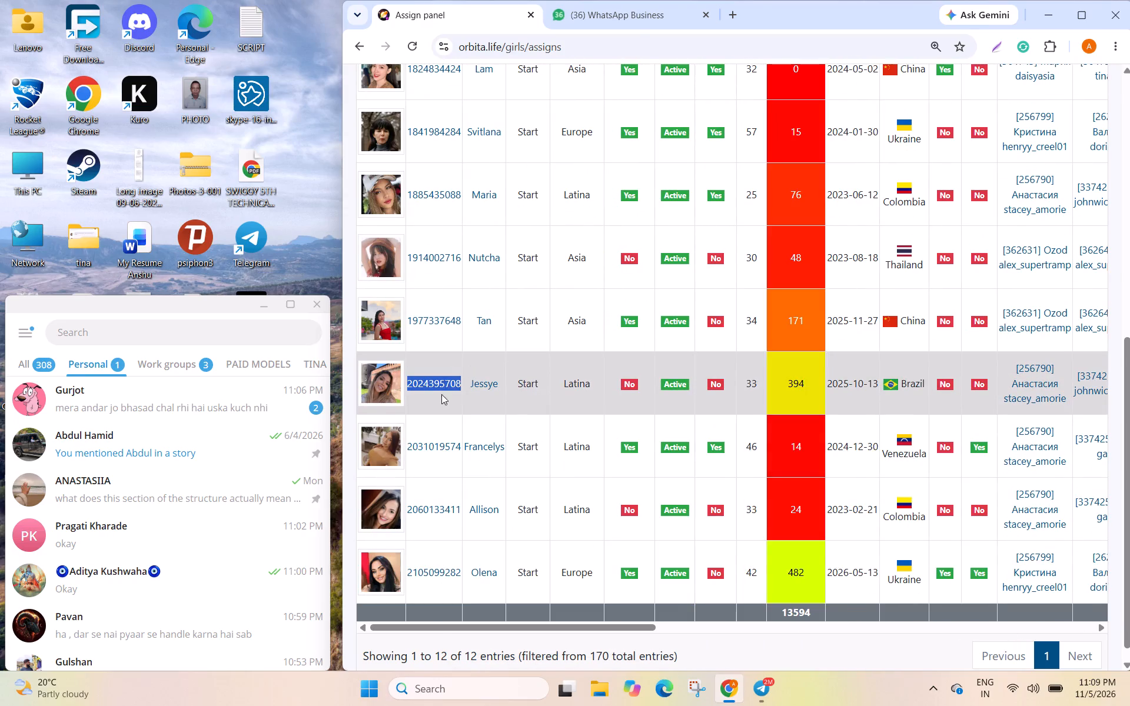
left_click(512, 412)
scroll(956, 349, "up", 5)
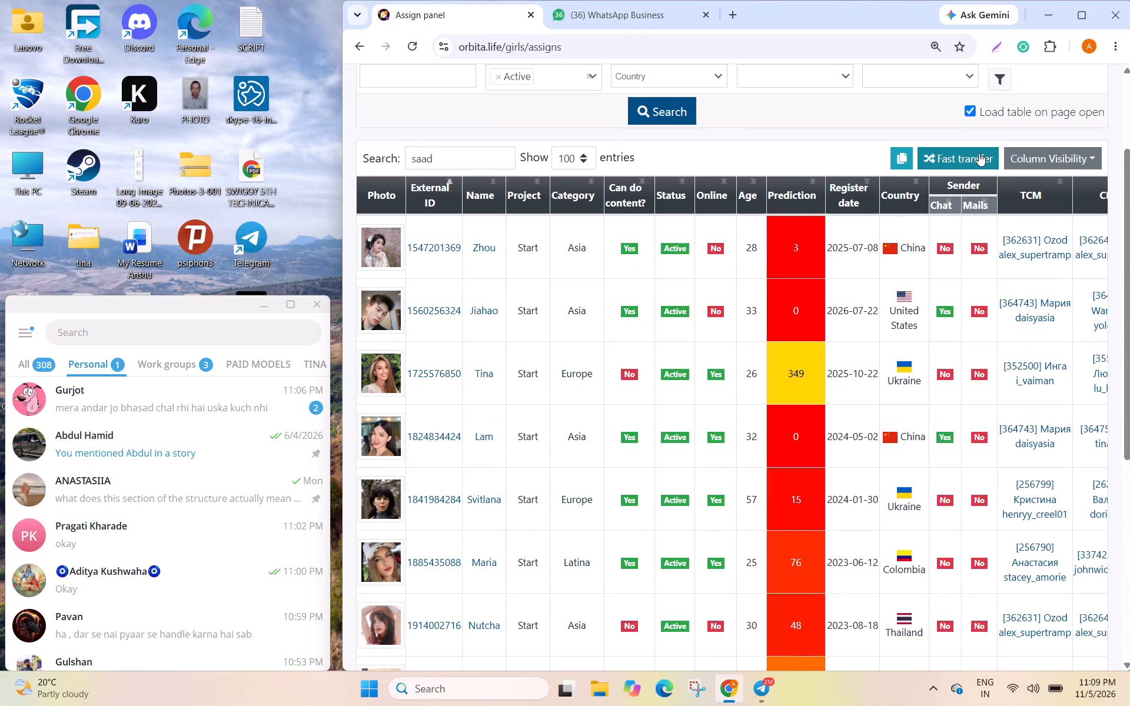
left_click(979, 153)
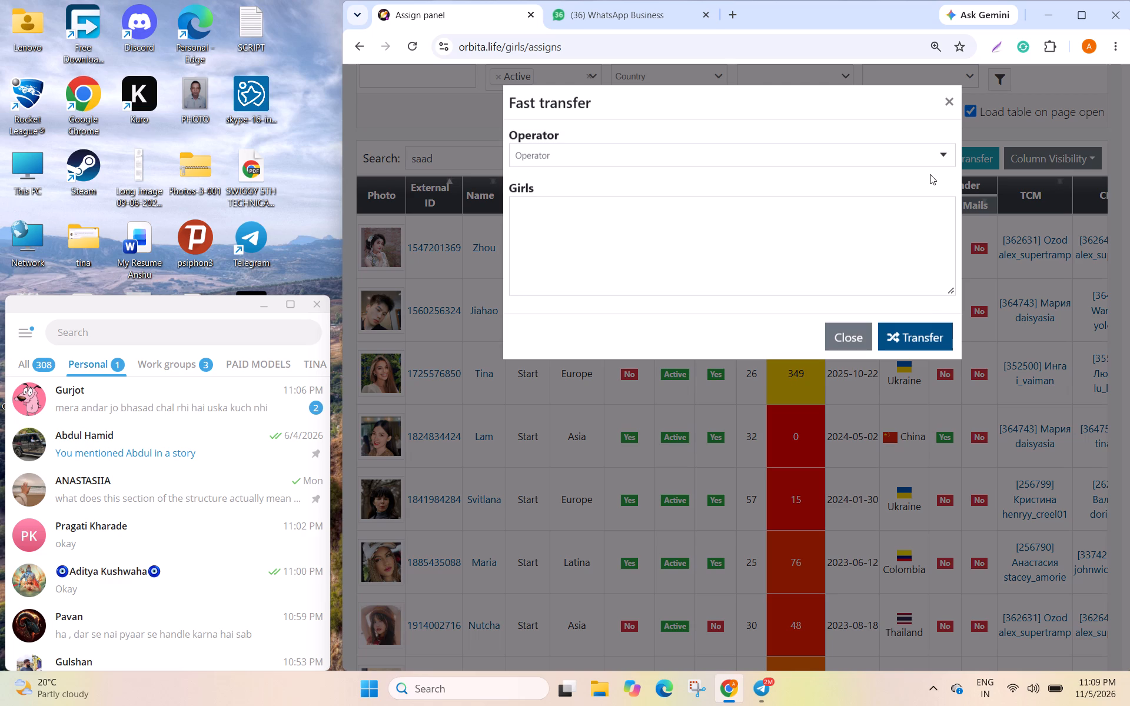
right_click(582, 244)
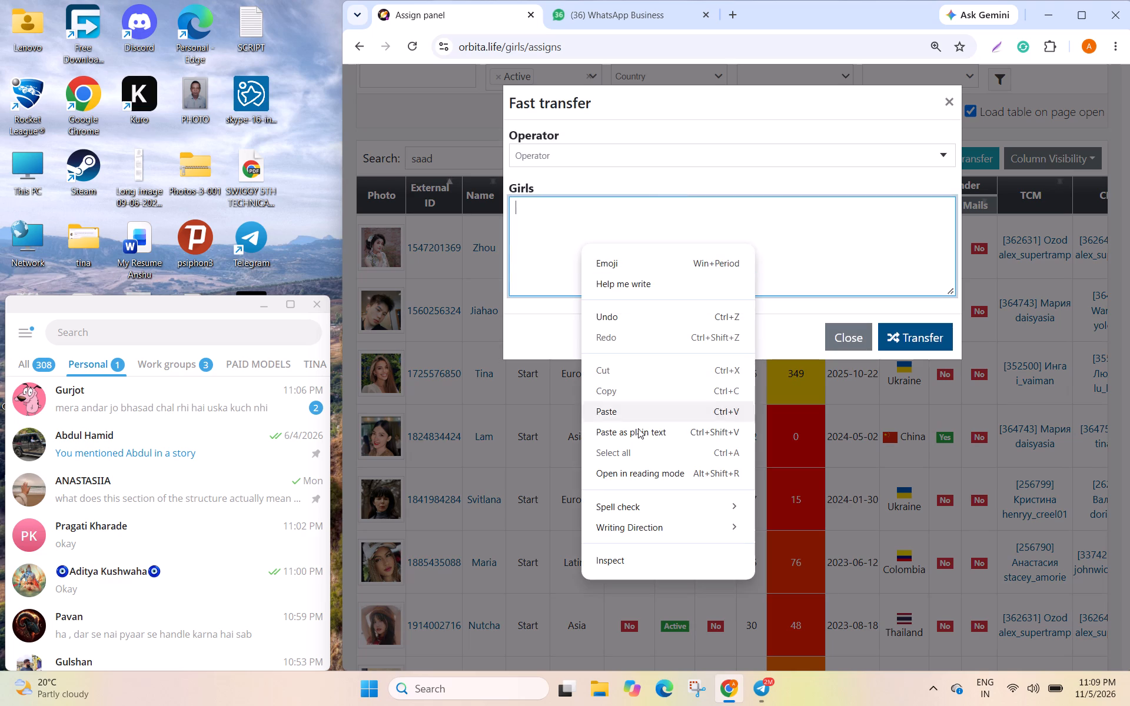
left_click(639, 412)
left_click(585, 147)
left_click(576, 180)
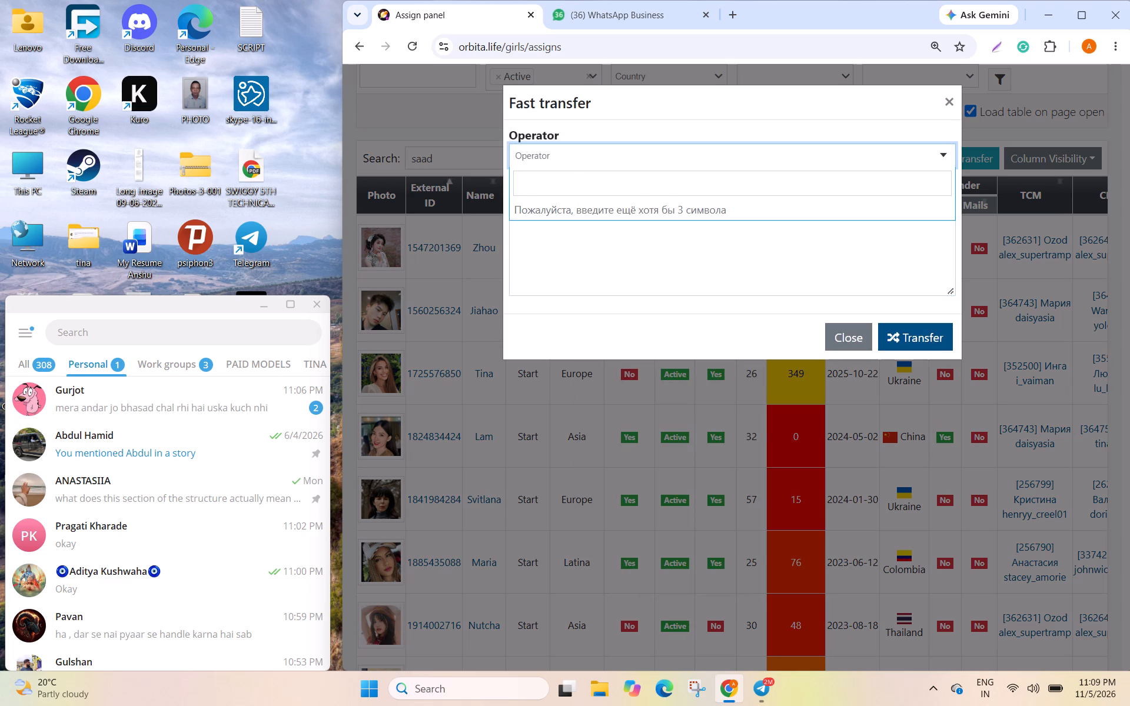
left_click(604, 261)
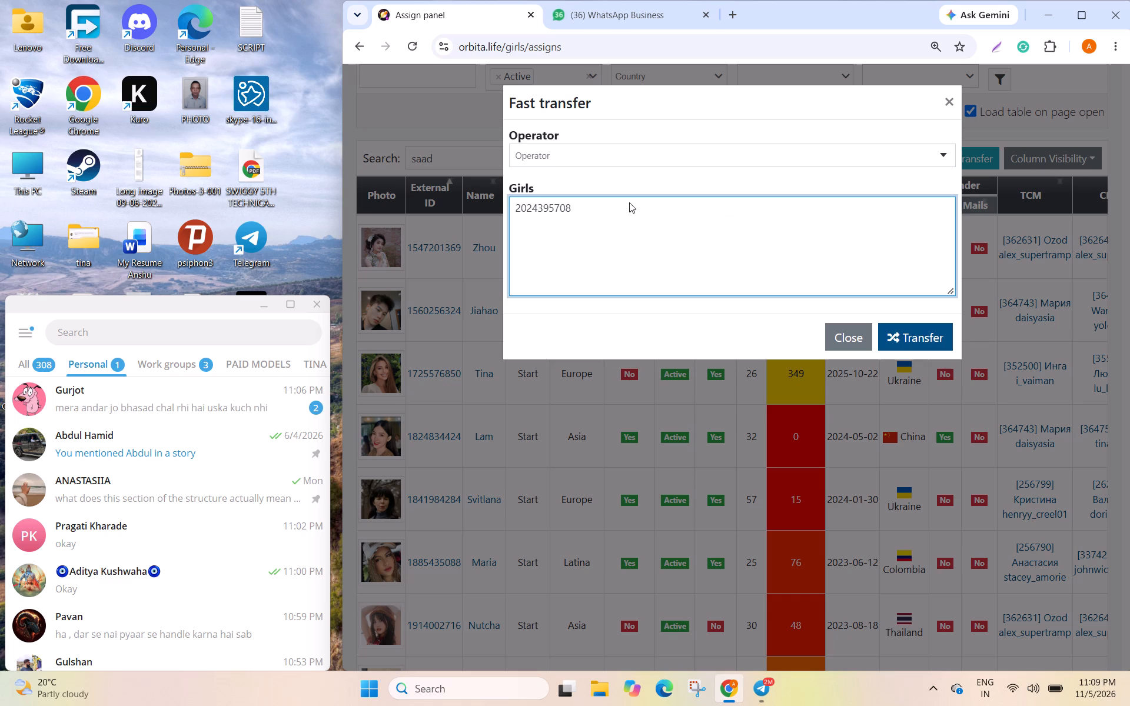
left_click(604, 160)
left_click(587, 183)
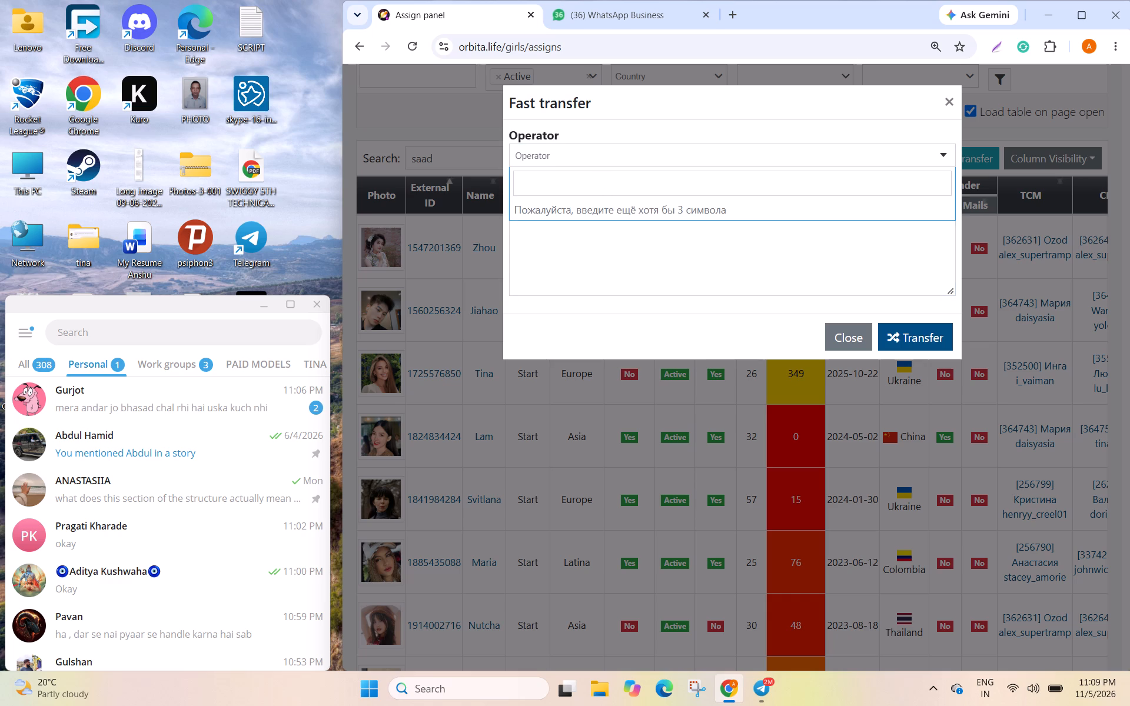
Choose the operator found by searching "saz", fast transfer Jessye's pasted external ID to them, and close the dialog.
left_click(600, 230)
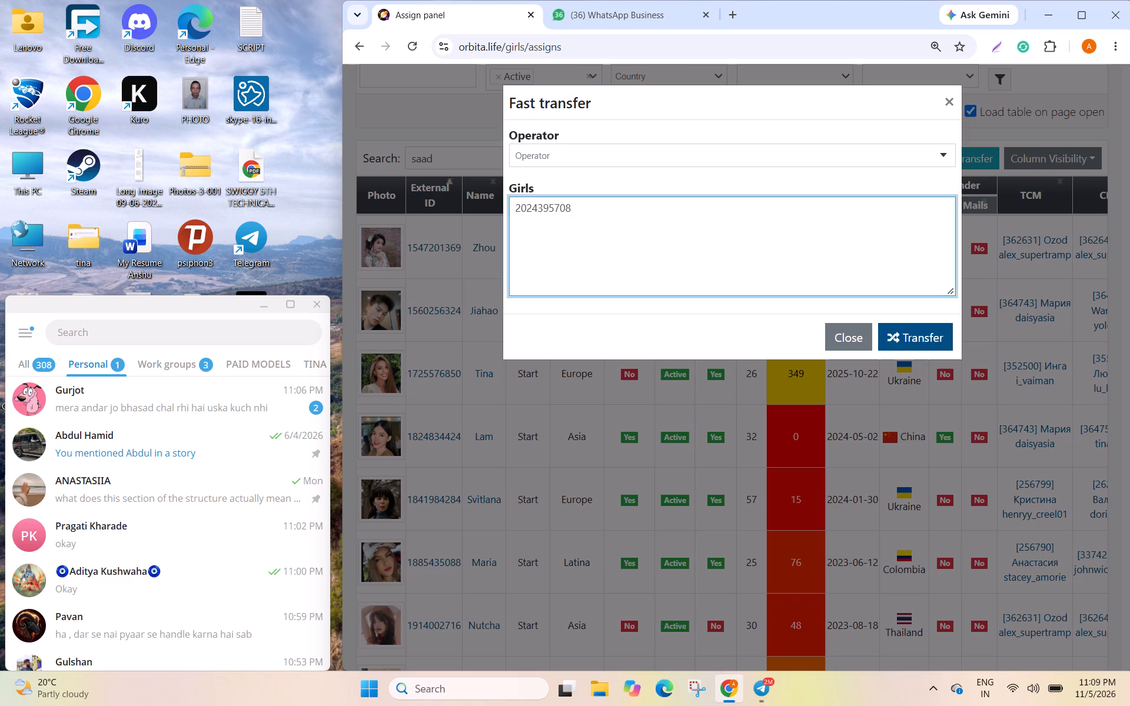
left_click(619, 156)
left_click(588, 187)
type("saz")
left_click(704, 211)
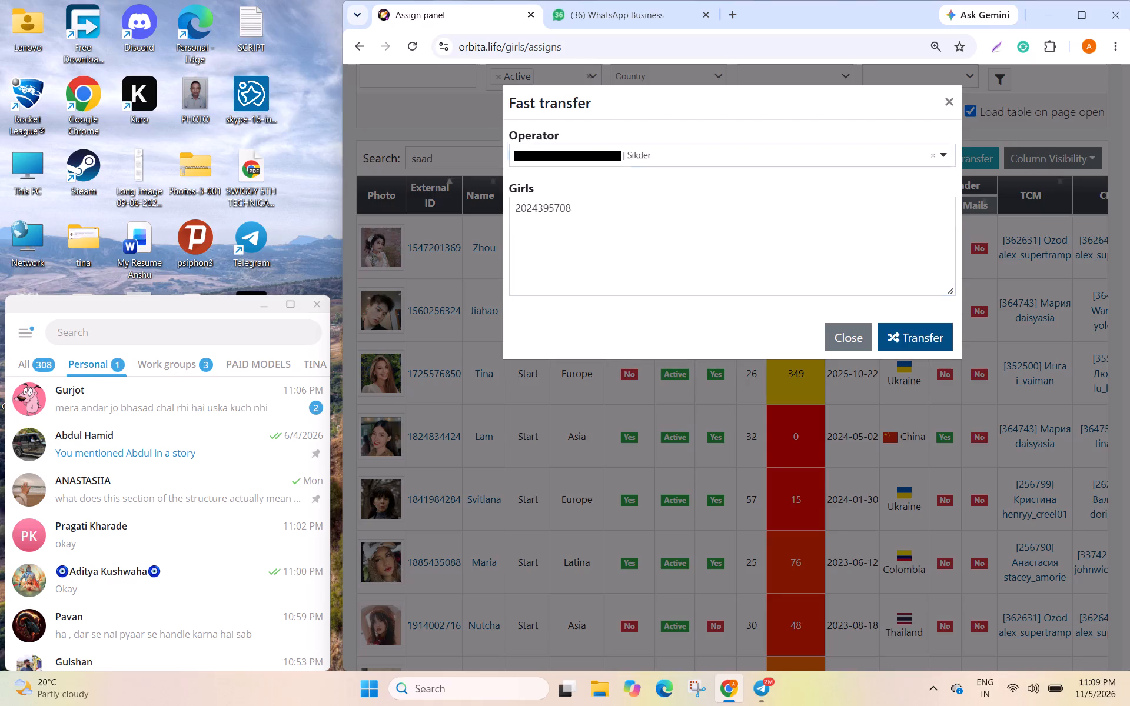
left_click(930, 331)
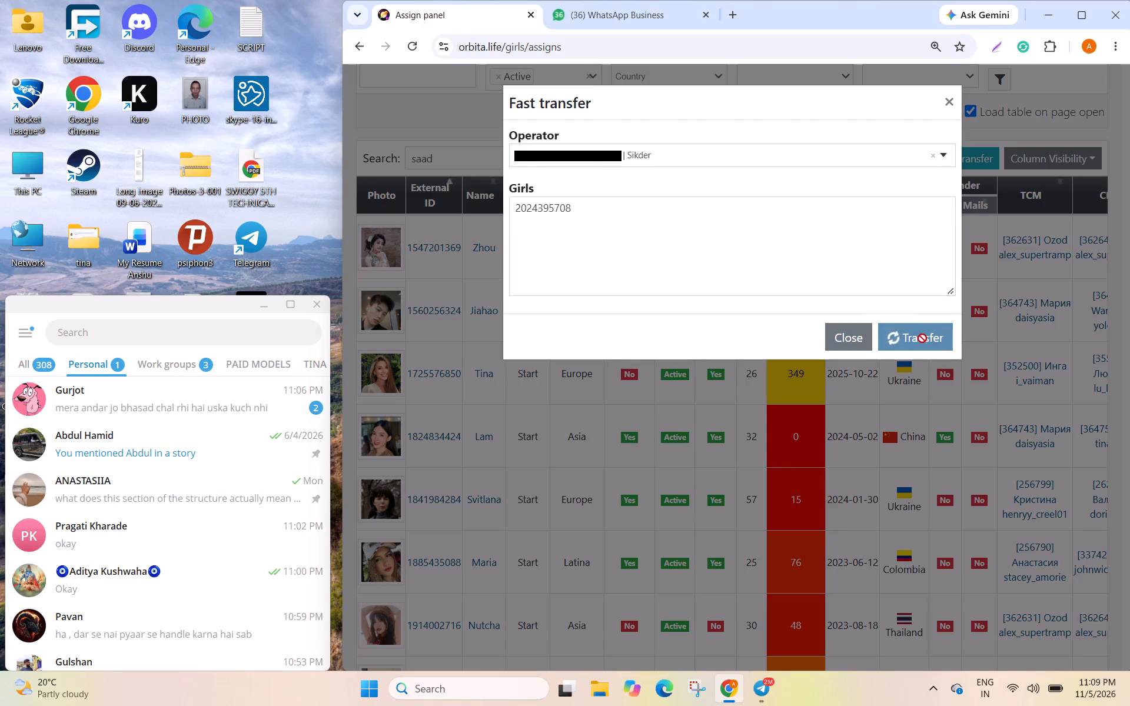
left_click(849, 383)
Copy Allison's row through Olena's external ID from the table into the Girls list of a new Fast transfer.
scroll(435, 525, "down", 3)
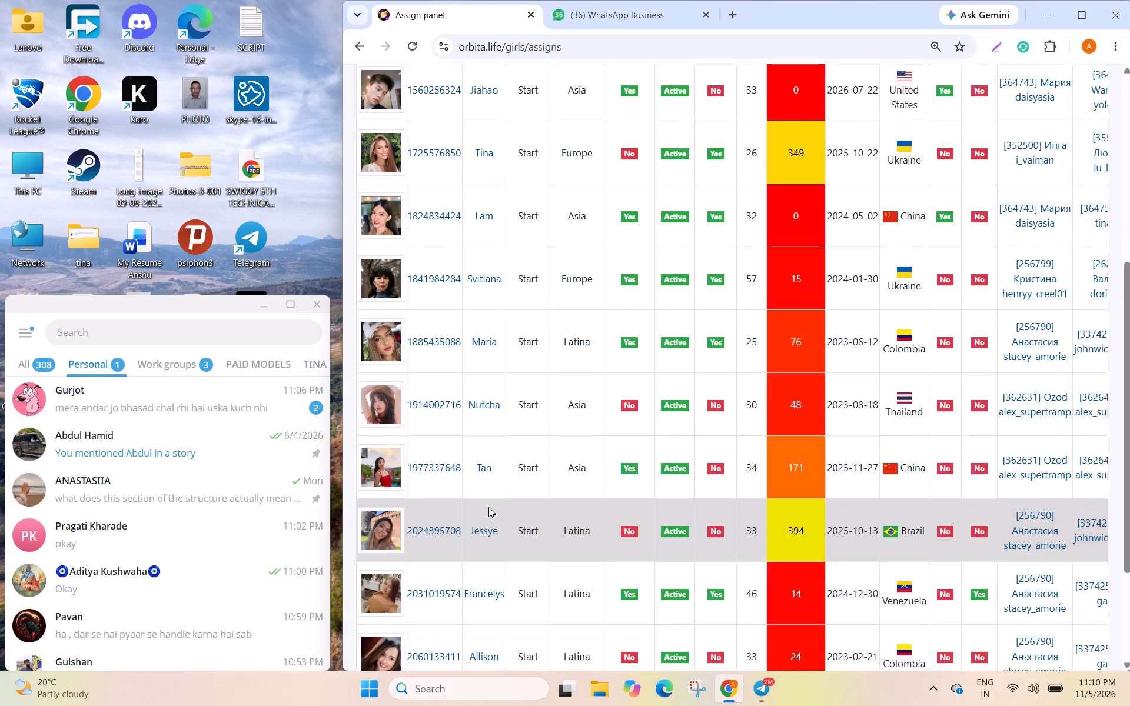
scroll(426, 469, "down", 2)
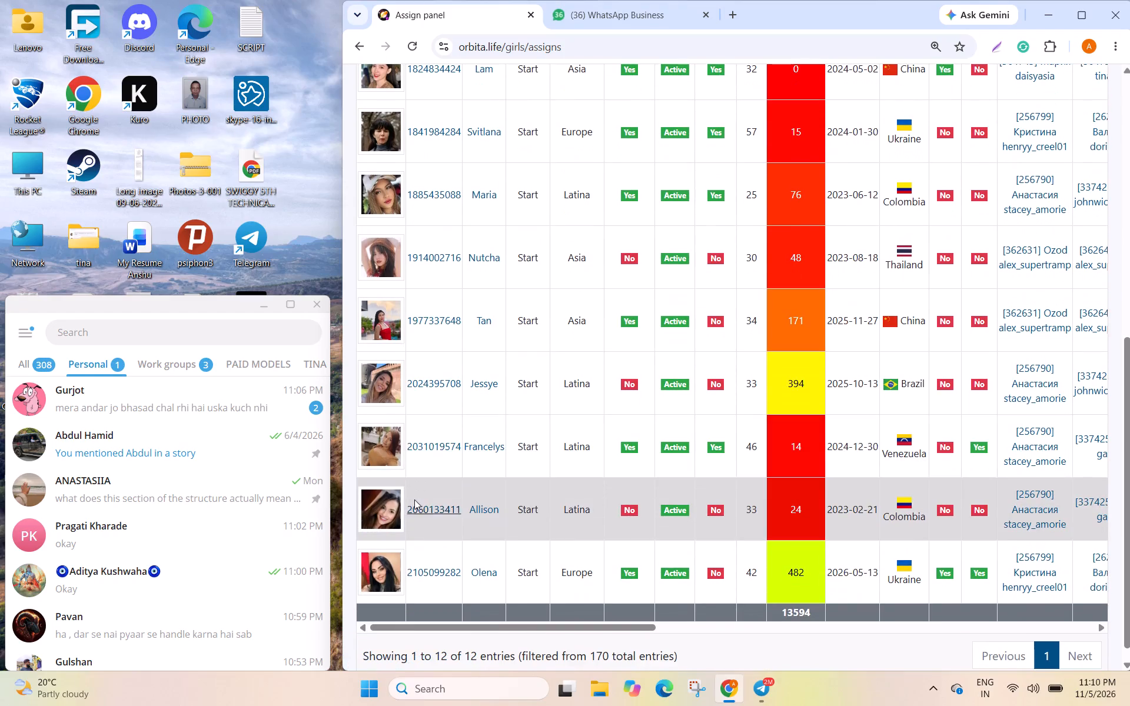
left_click_drag(403, 495, 411, 498)
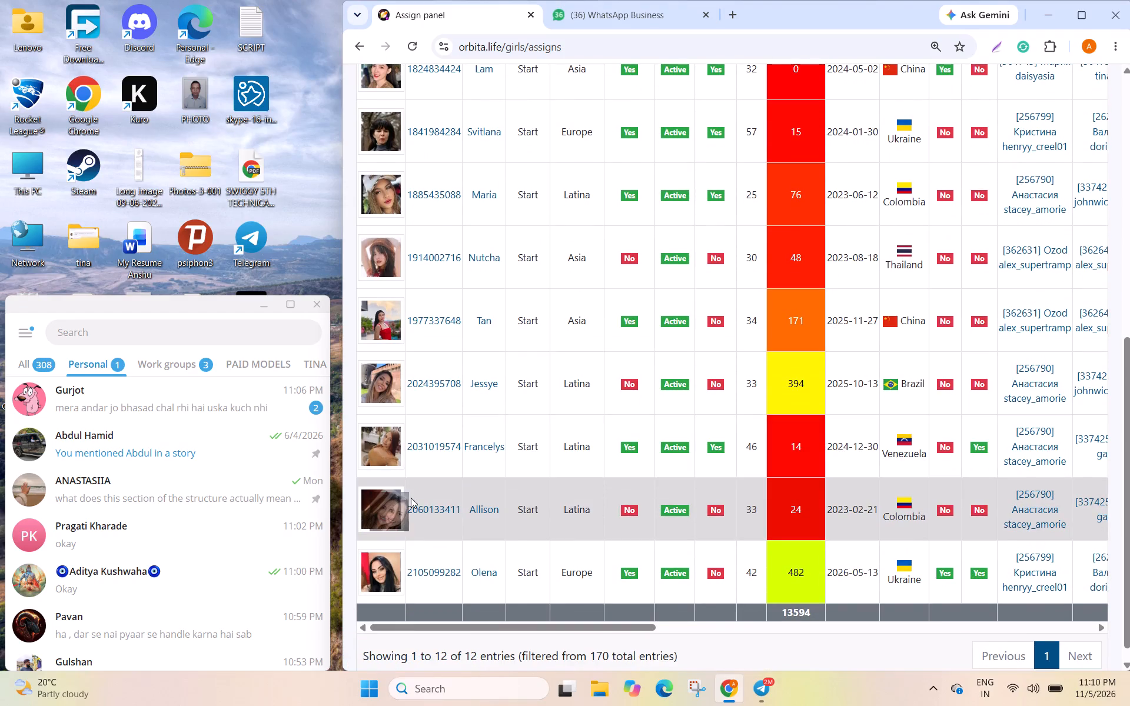
left_click_drag(407, 495, 474, 556)
right_click(473, 553)
left_click(508, 327)
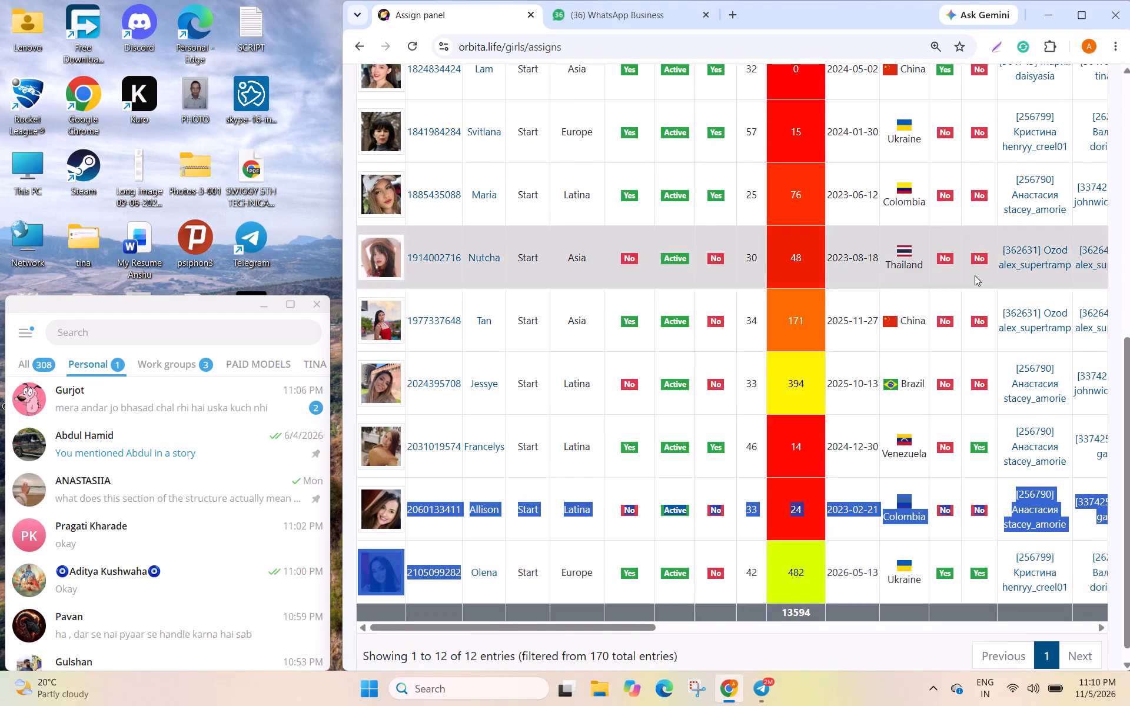
scroll(978, 275, "up", 5)
left_click(969, 159)
right_click(596, 237)
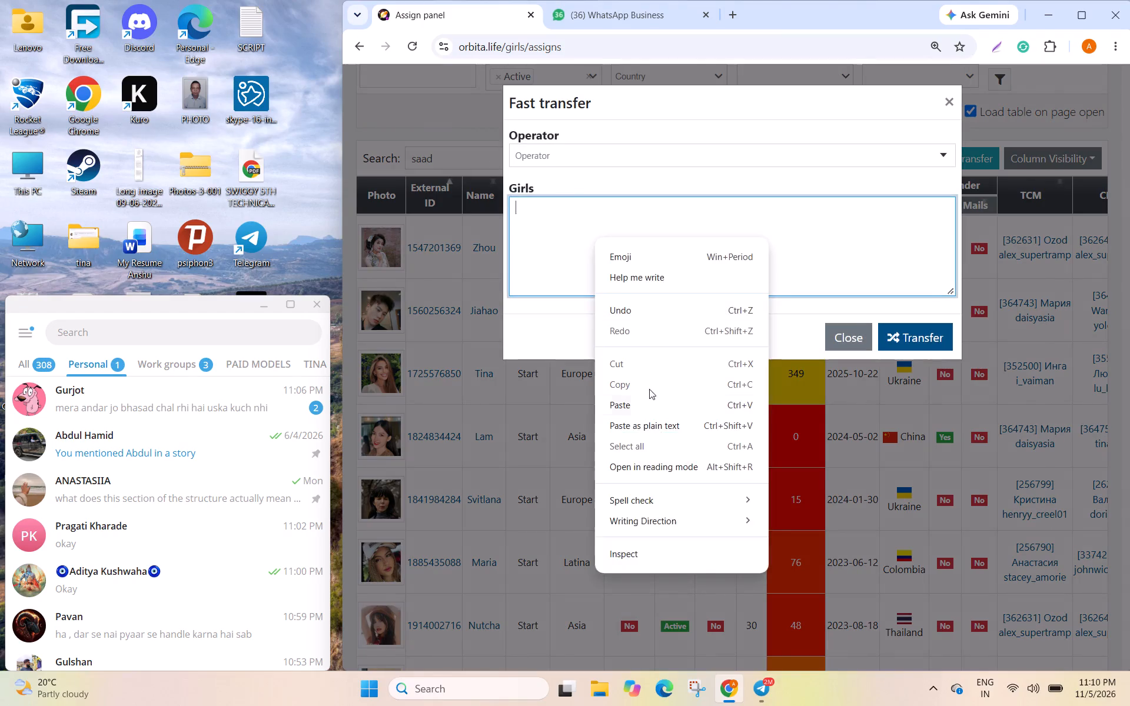
left_click(642, 400)
Choose the operator found by searching "div", fast transfer the pasted Allison and Olena entries to them, and close the dialog.
left_click(549, 154)
left_click(535, 185)
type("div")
left_click(667, 208)
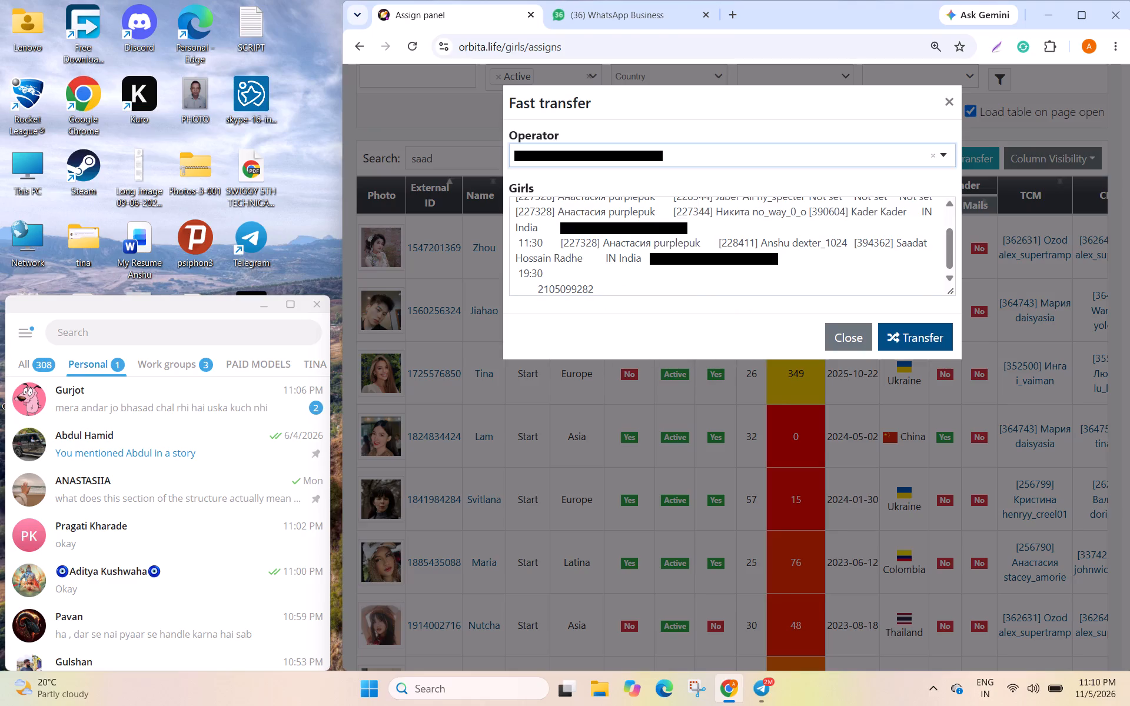
left_click(895, 344)
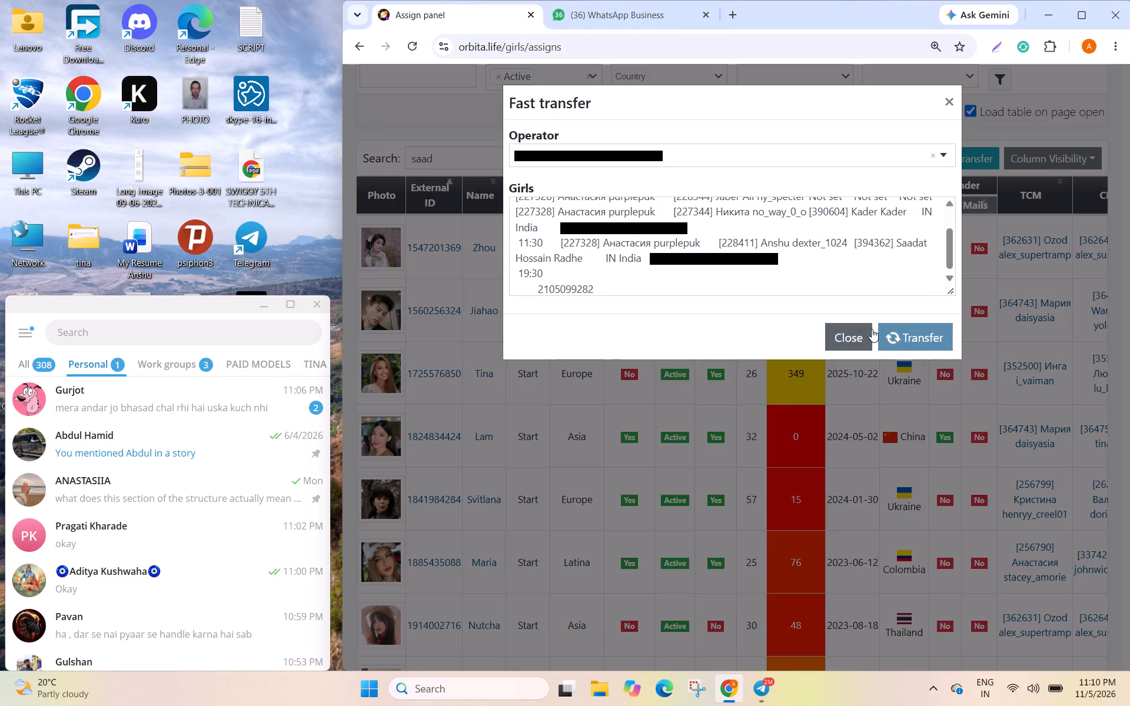
left_click(860, 387)
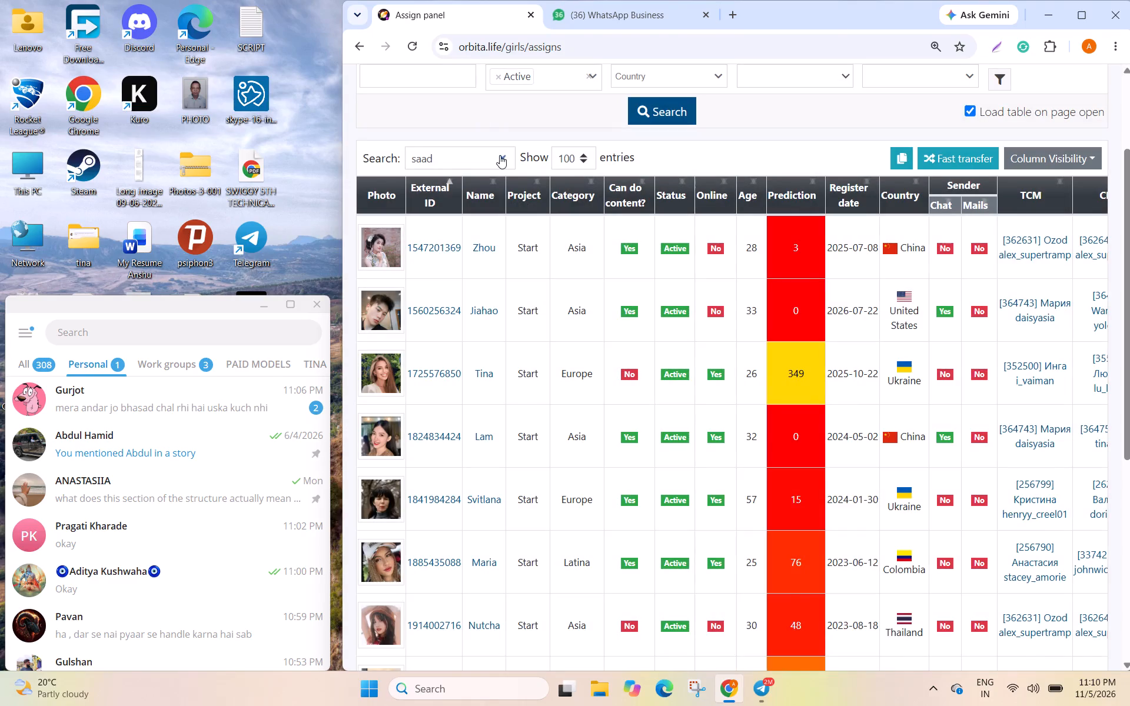
Filter the assignments table by the search text "ayus".
left_click(500, 155)
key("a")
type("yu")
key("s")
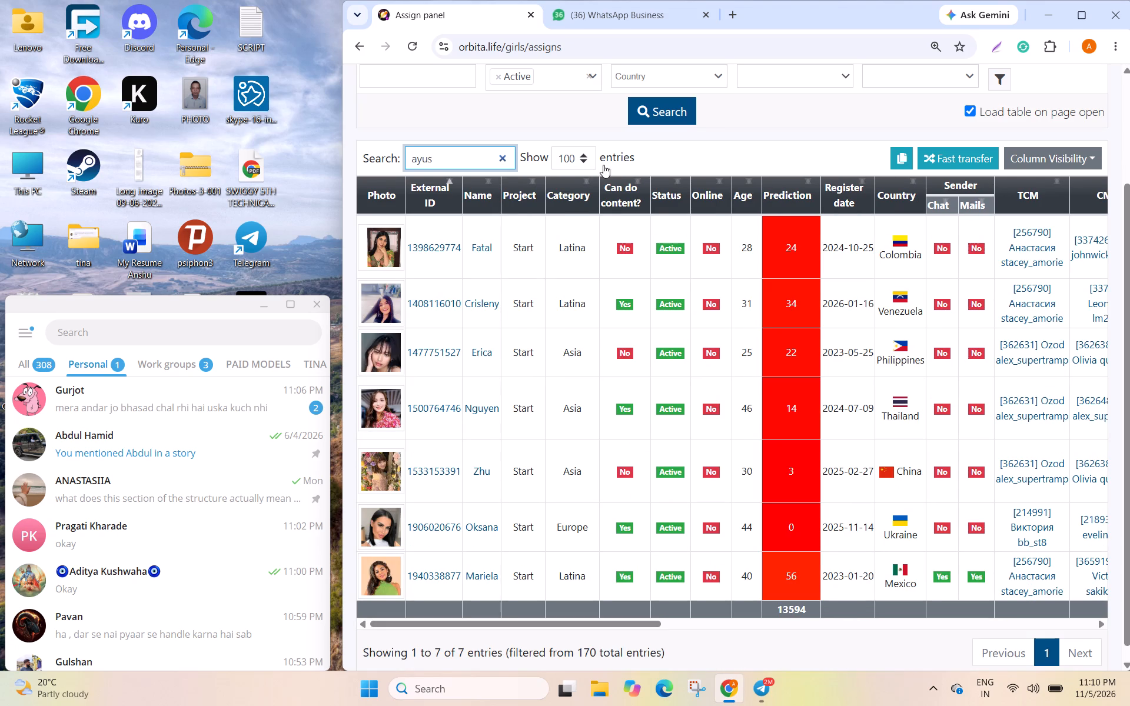
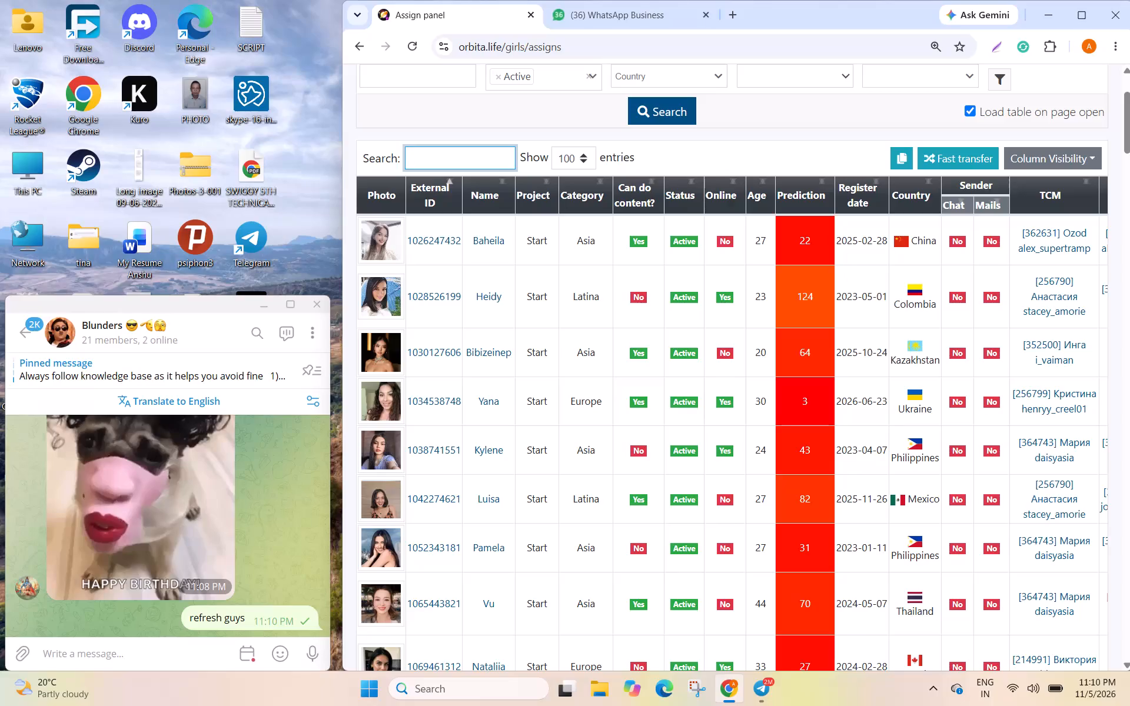
Filter the girls table by searching for "mom".
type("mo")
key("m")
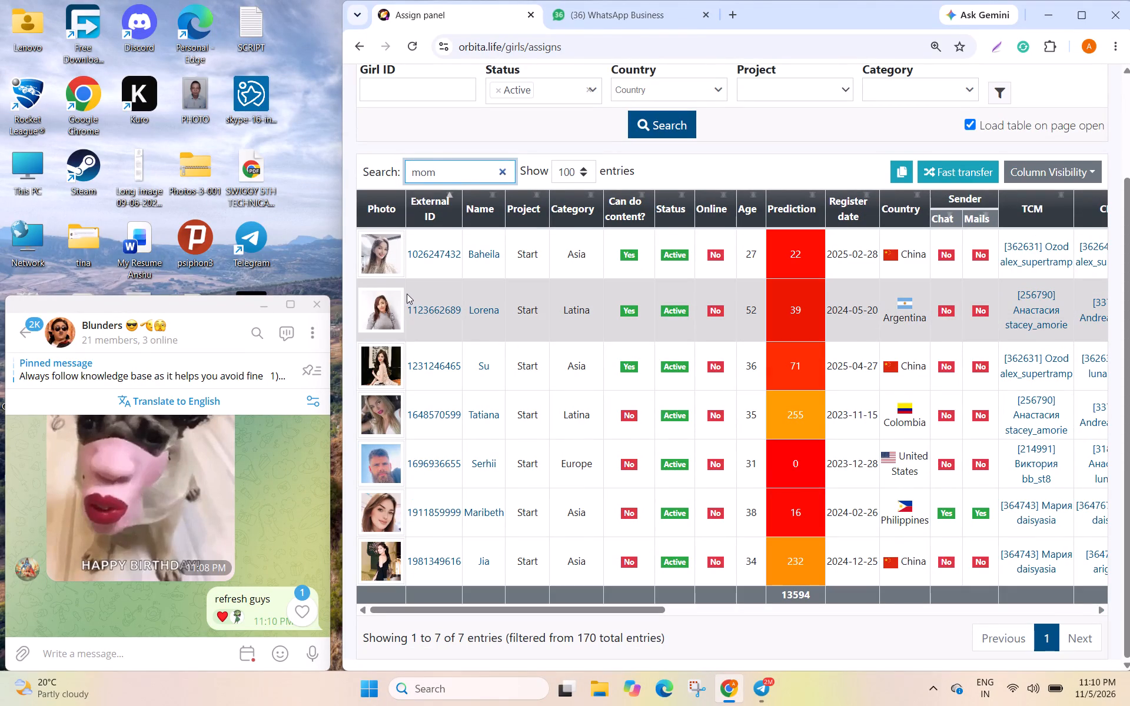
left_click_drag(406, 293, 472, 298)
right_click(454, 324)
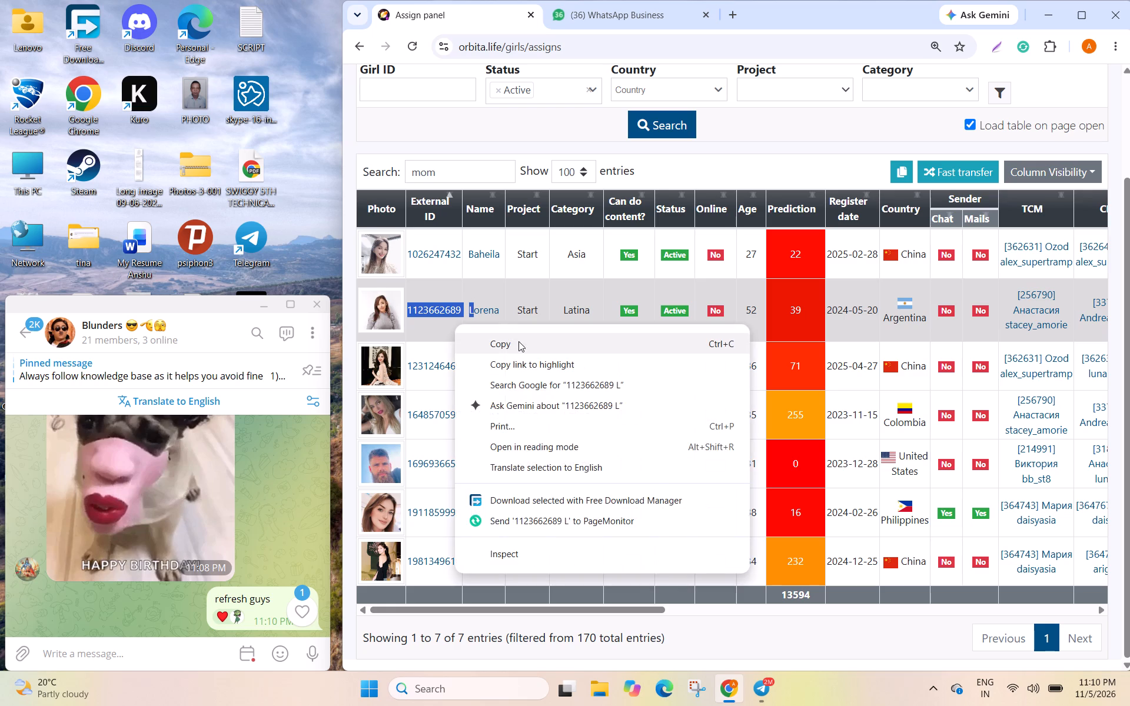
double_click(441, 335)
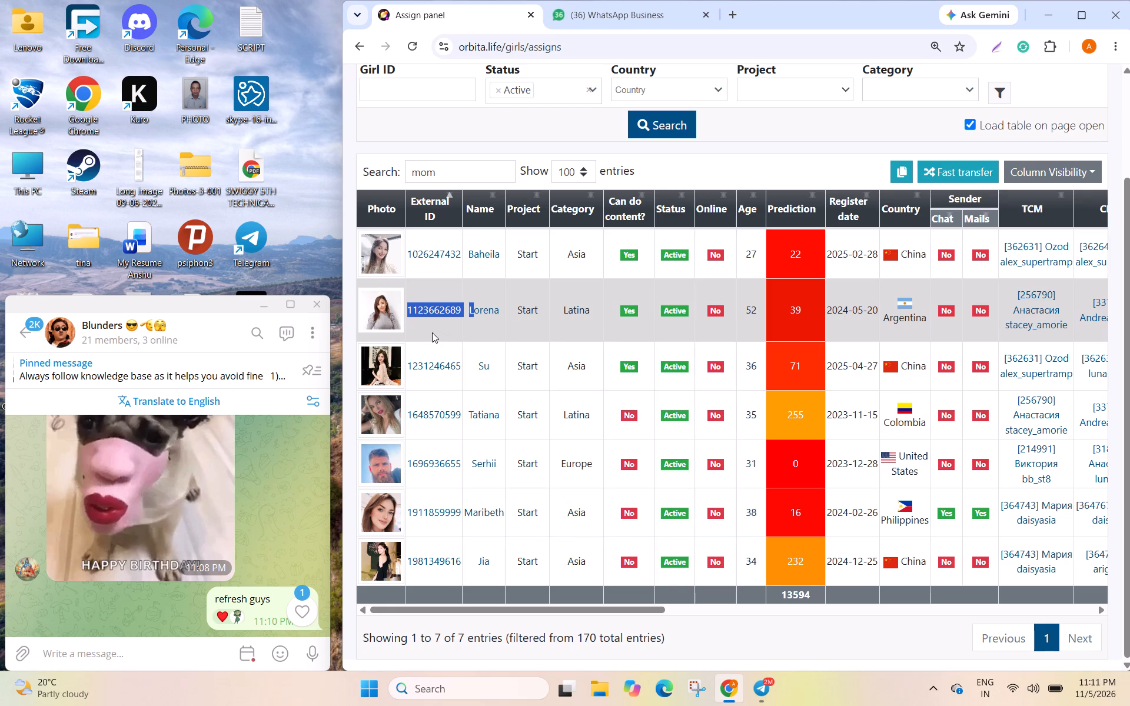
Copy Maribeth's external ID from the table into the Girls list of a new Fast transfer.
left_click(432, 332)
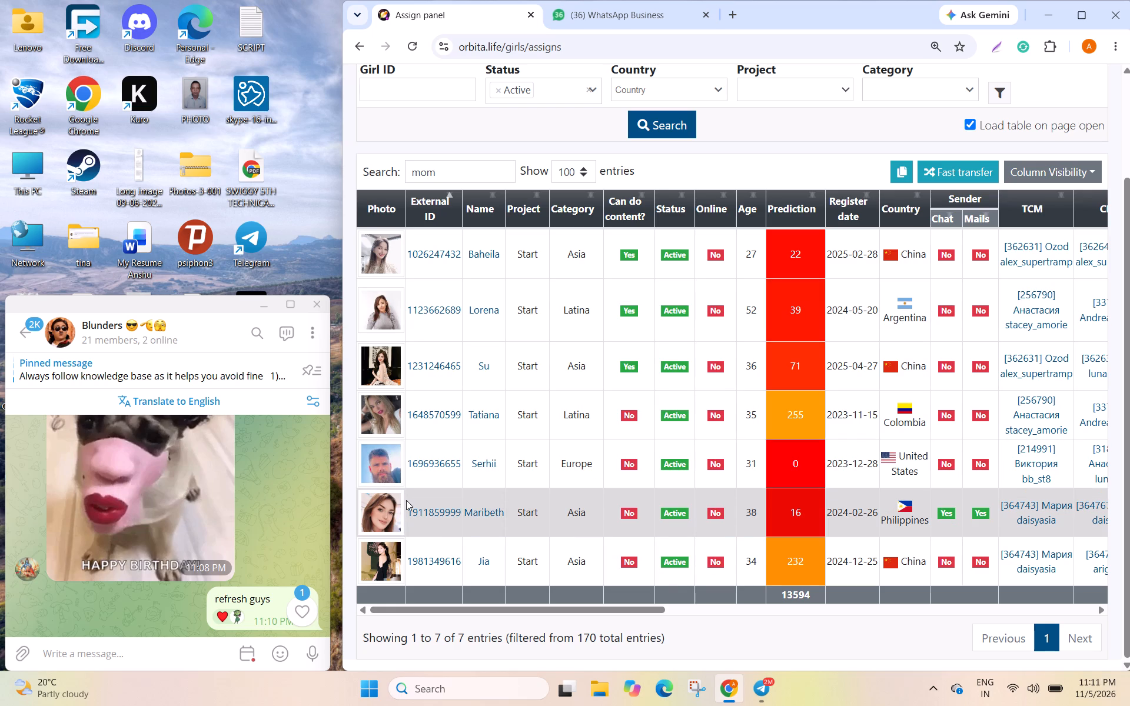
left_click_drag(406, 500, 477, 500)
right_click(456, 516)
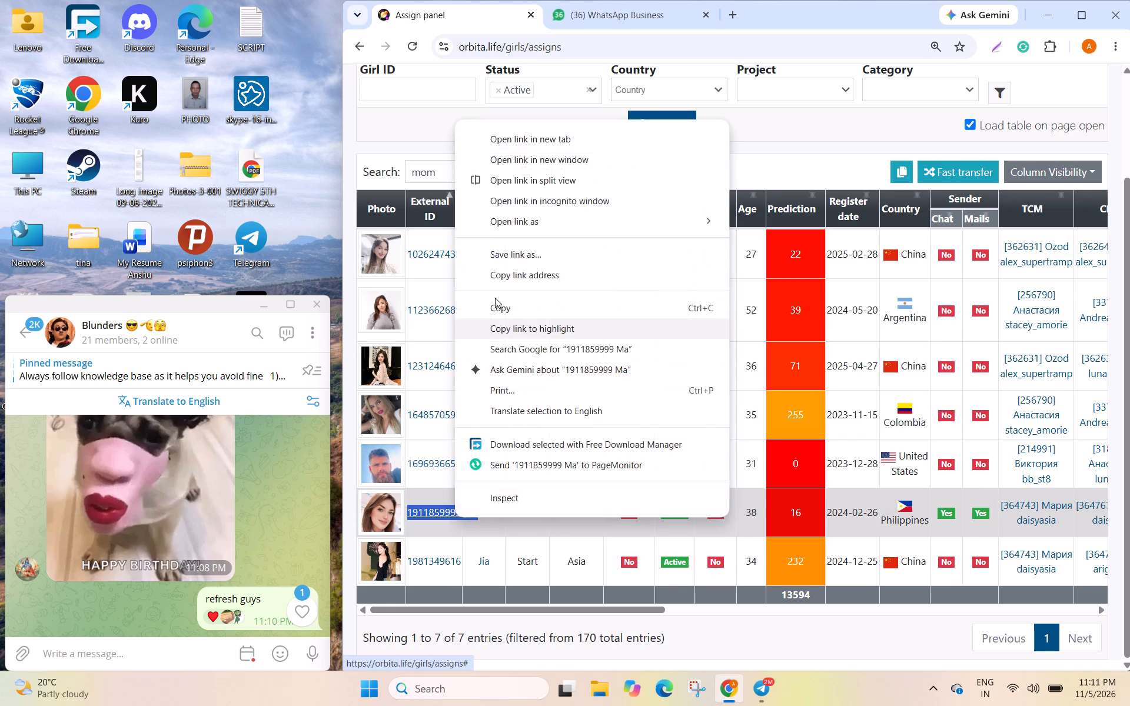
left_click(495, 298)
left_click(948, 165)
right_click(657, 219)
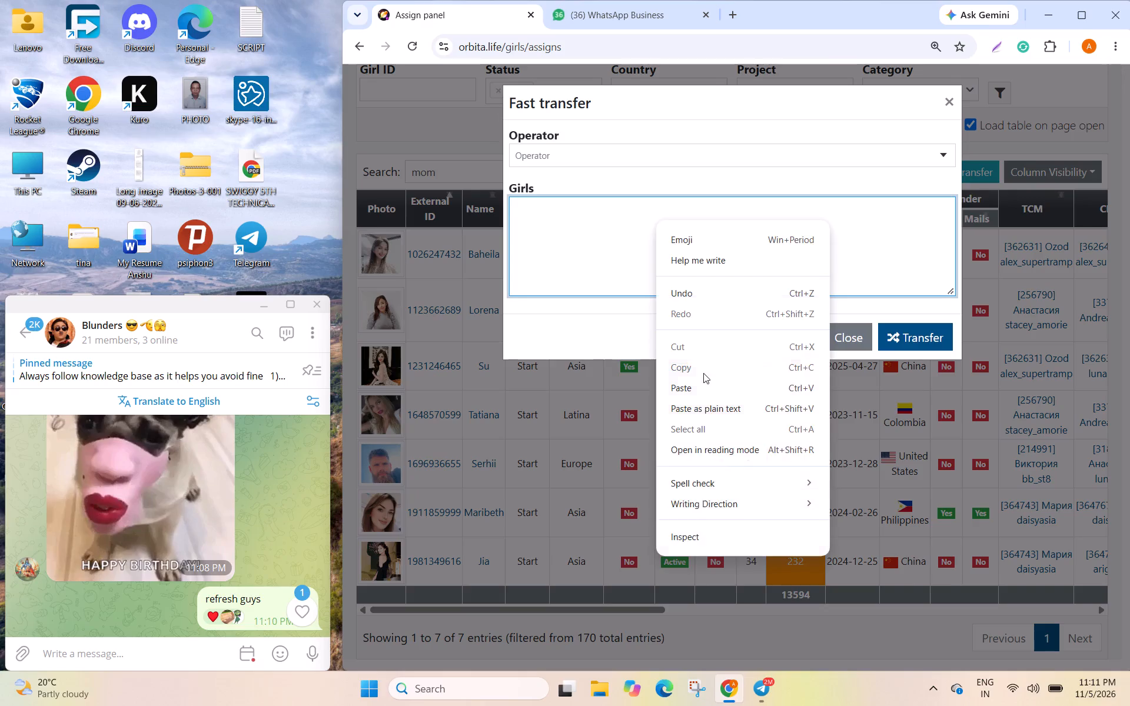
left_click(702, 383)
left_click(571, 148)
left_click(533, 183)
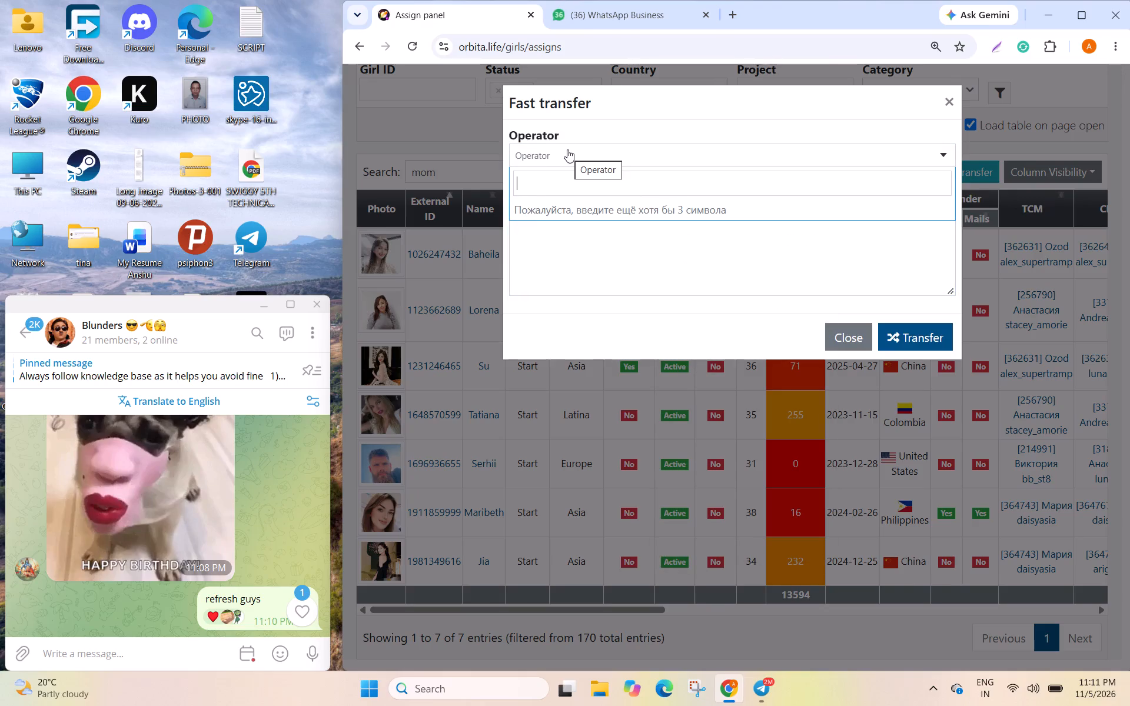
type("shr")
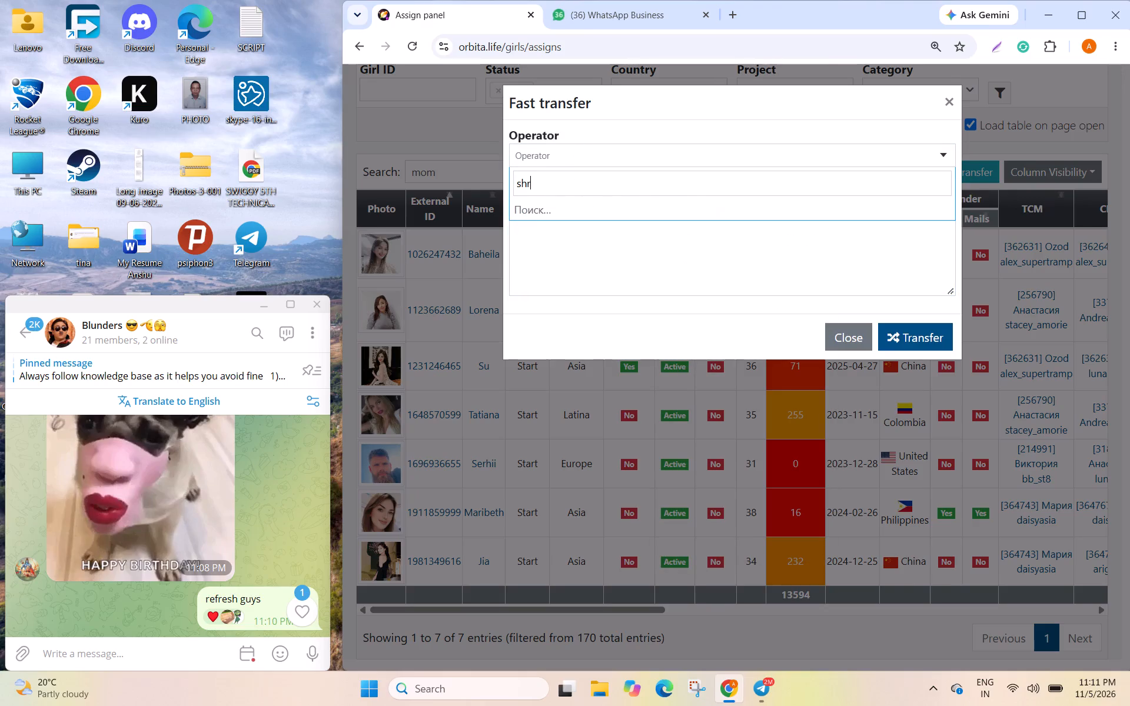
left_click(647, 225)
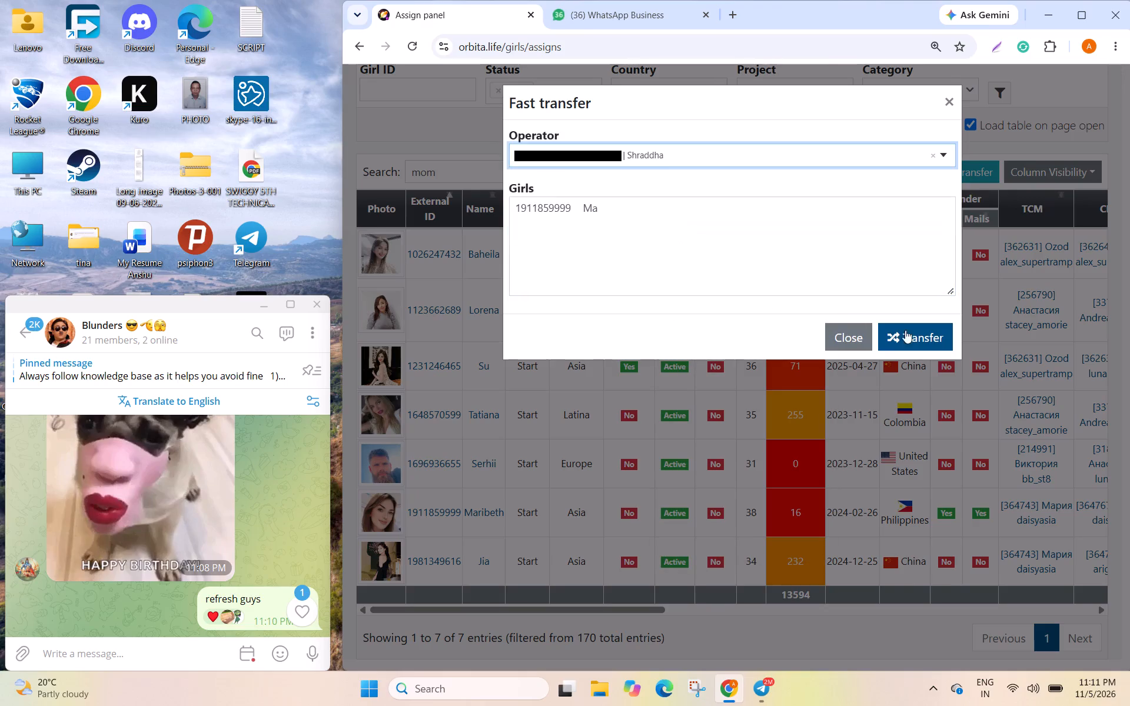
left_click(940, 342)
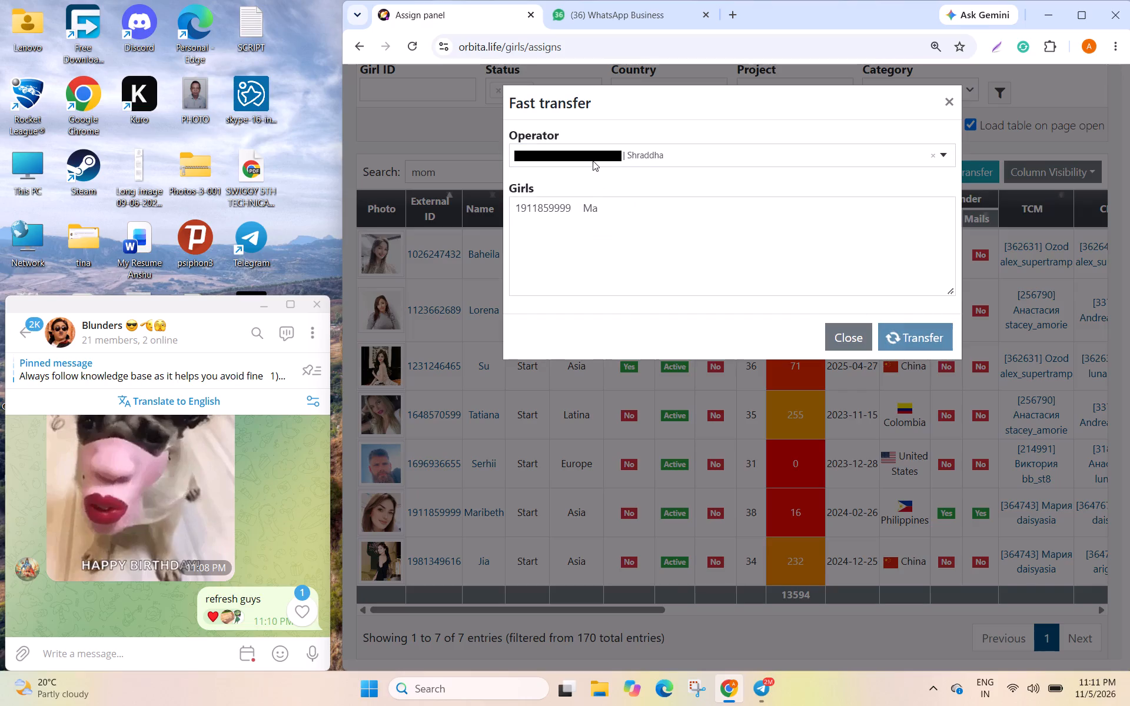
left_click(579, 199)
left_click(569, 232)
type("mom")
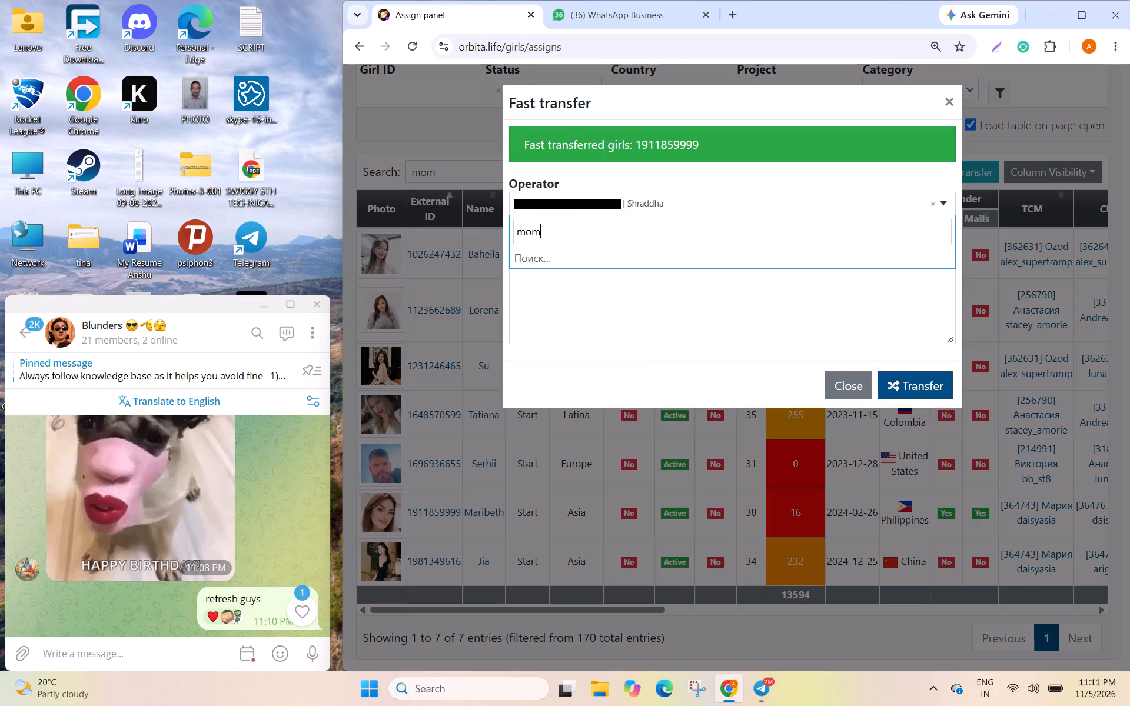
left_click(696, 265)
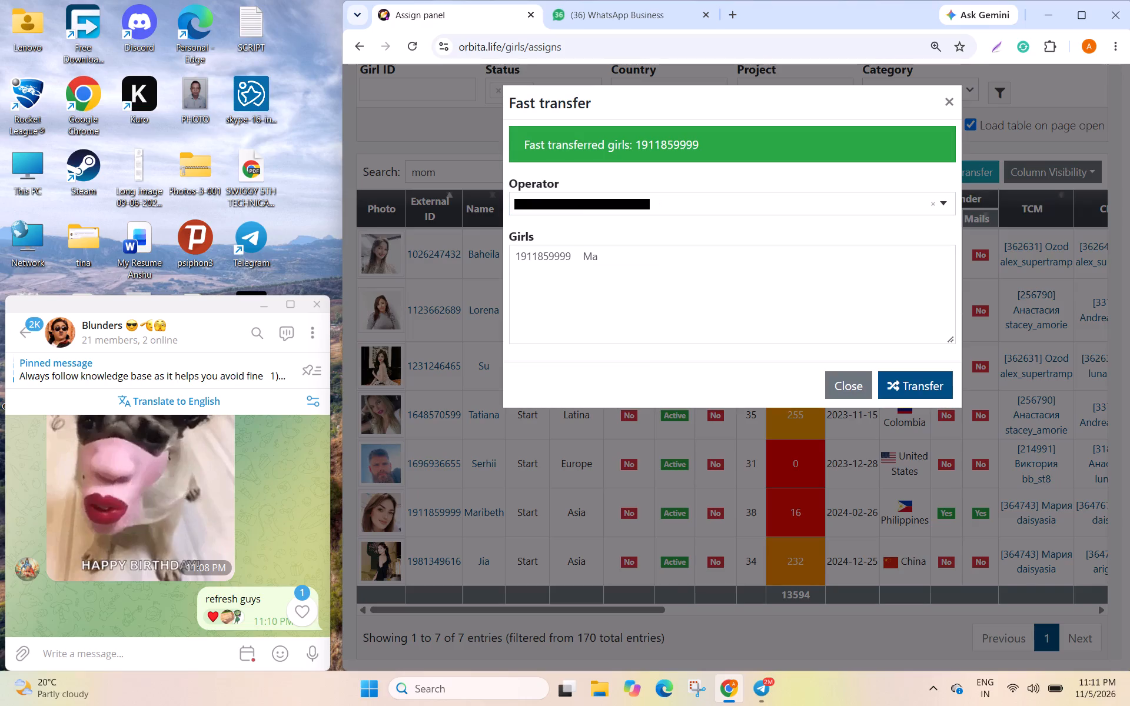
left_click(940, 392)
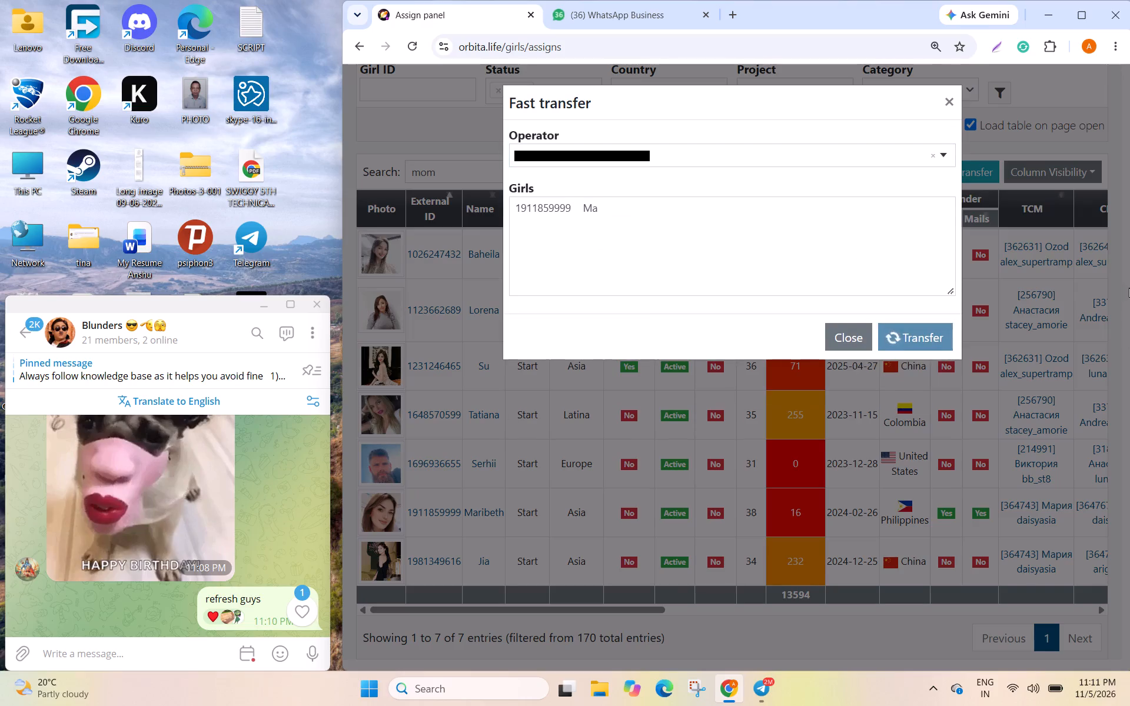
left_click(847, 387)
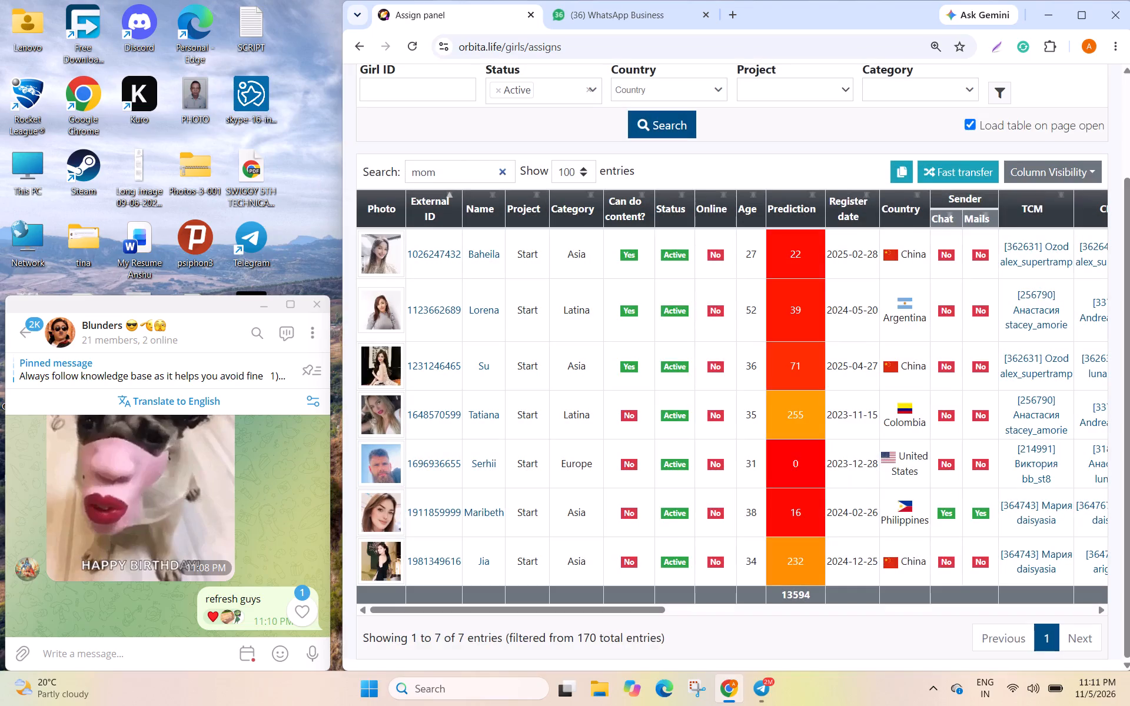
Replace the table search with "sanya" to list the matching profiles.
left_click(503, 174)
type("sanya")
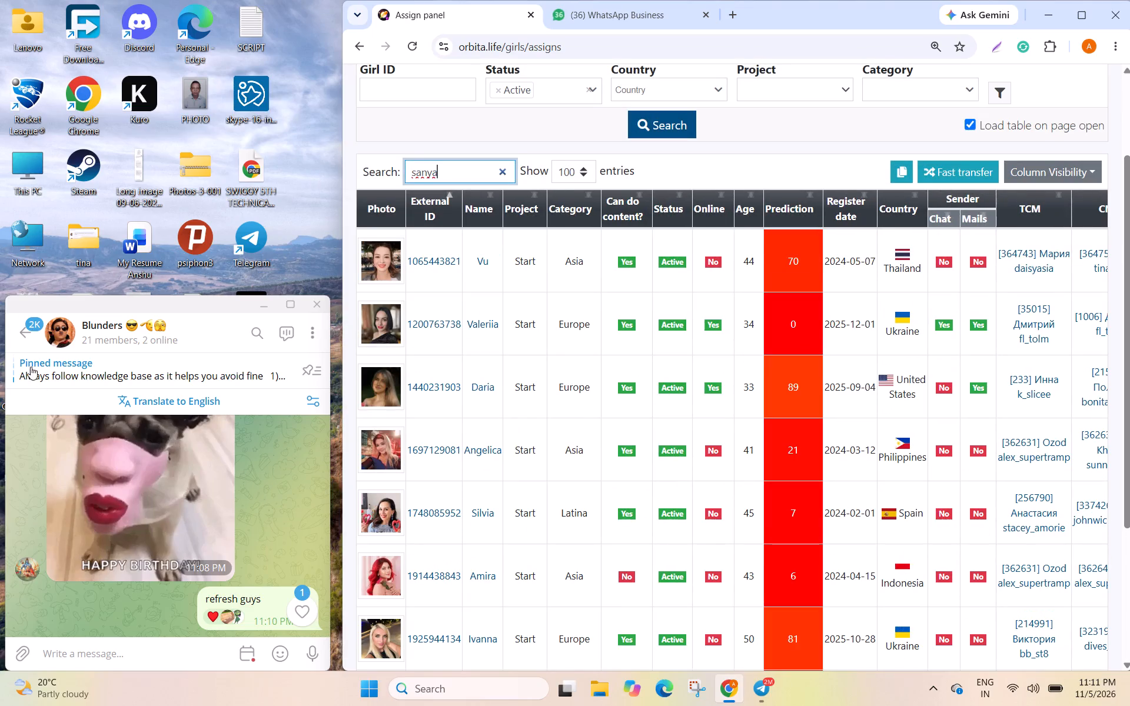
scroll(45, 391, "down", 2)
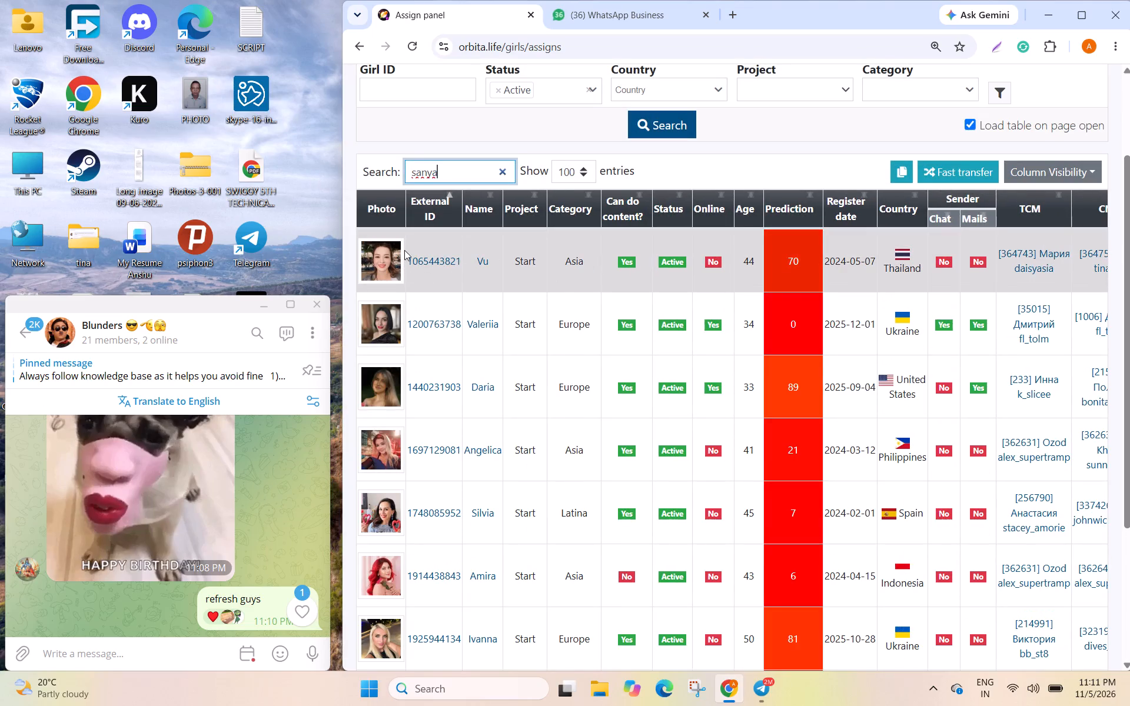
left_click_drag(408, 247, 471, 247)
right_click(453, 272)
left_click(521, 287)
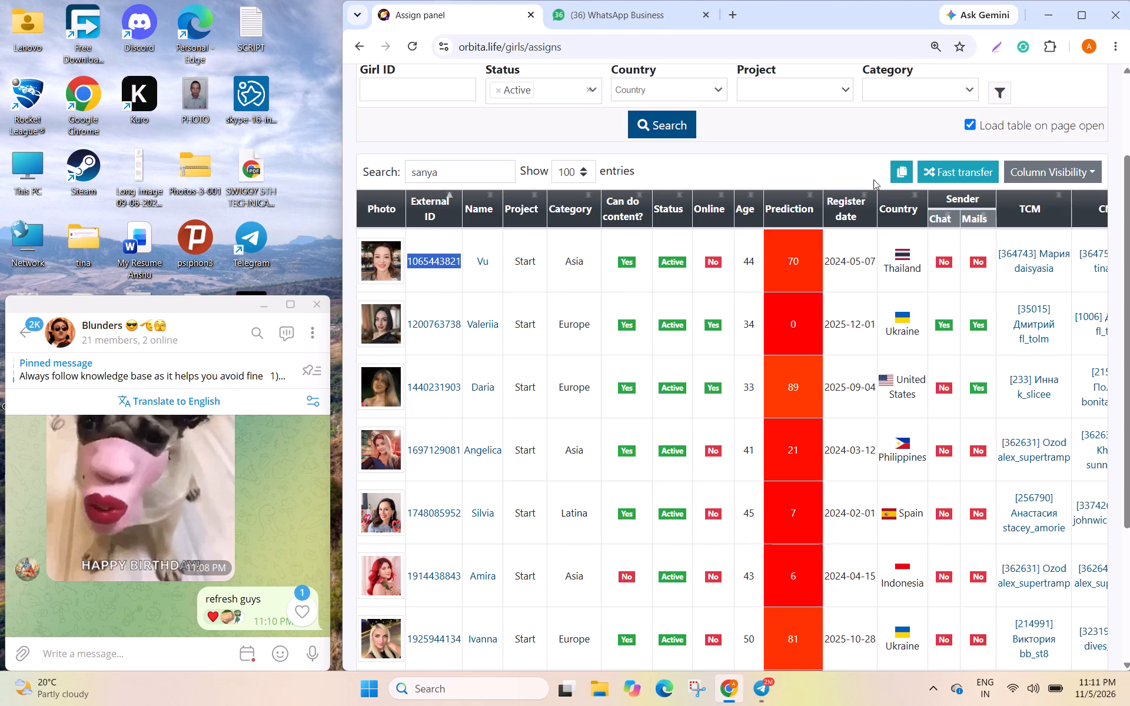
left_click(936, 168)
right_click(632, 226)
left_click(680, 396)
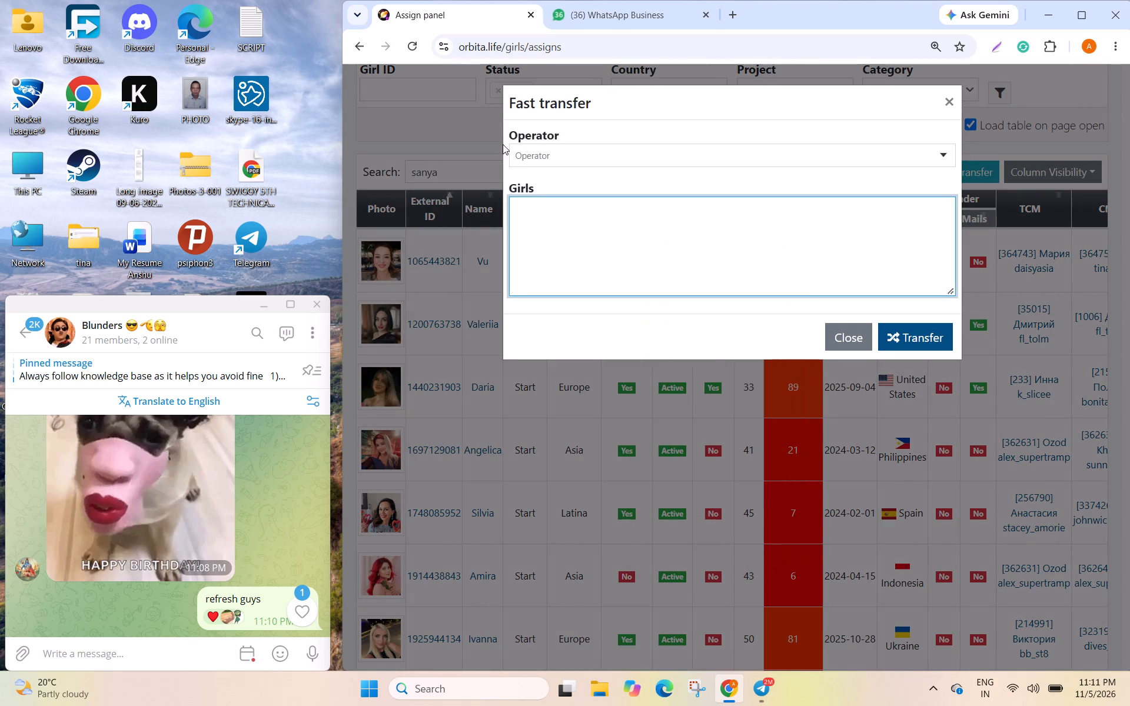
Search the operators for "shr", choose Shraddha as the operator, submit the transfer and close the Fast transfer dialog.
left_click(537, 164)
left_click(538, 173)
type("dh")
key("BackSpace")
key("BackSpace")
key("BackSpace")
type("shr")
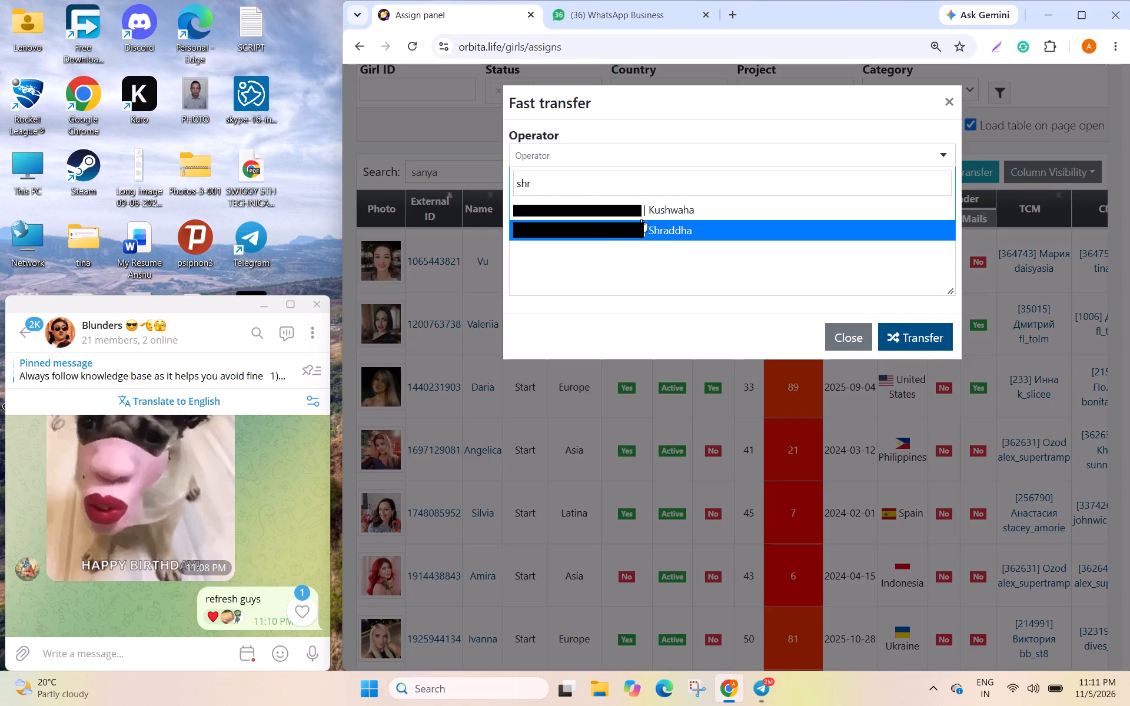
left_click(632, 225)
left_click(945, 340)
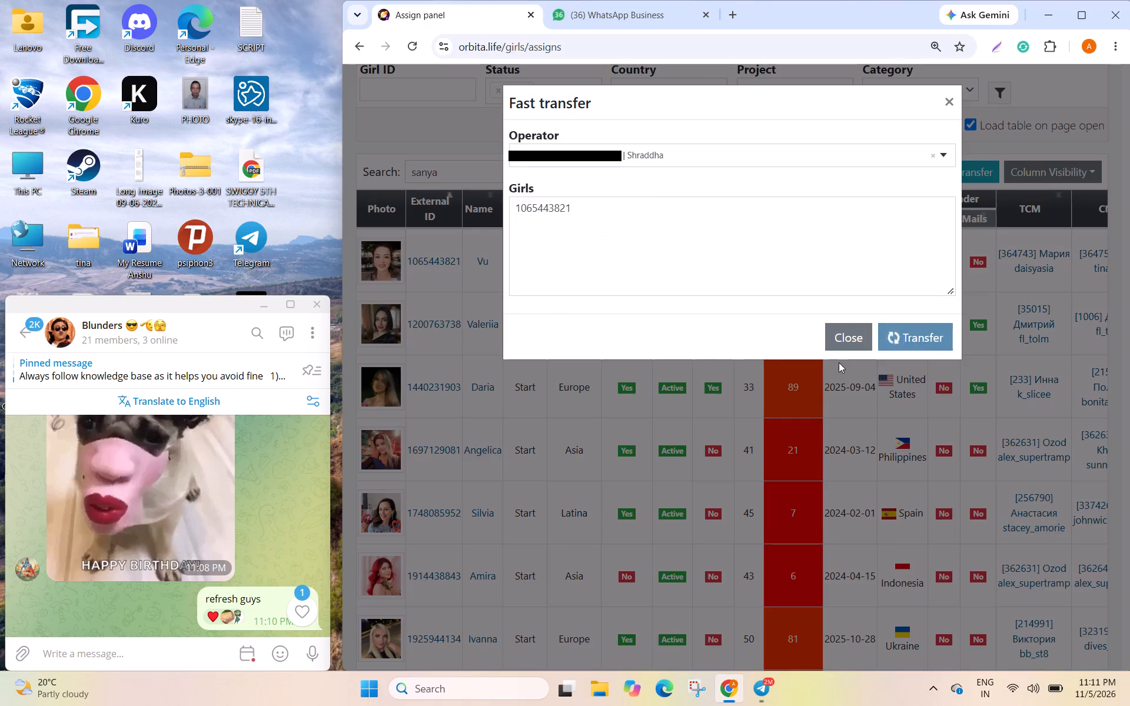
left_click(843, 378)
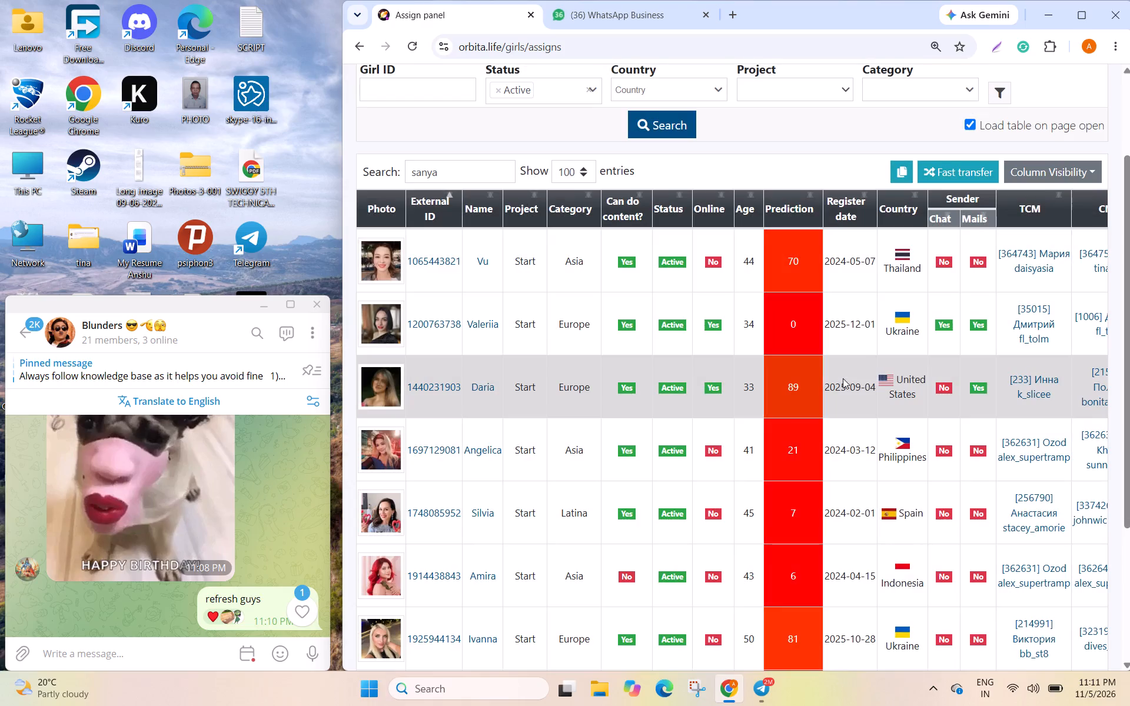
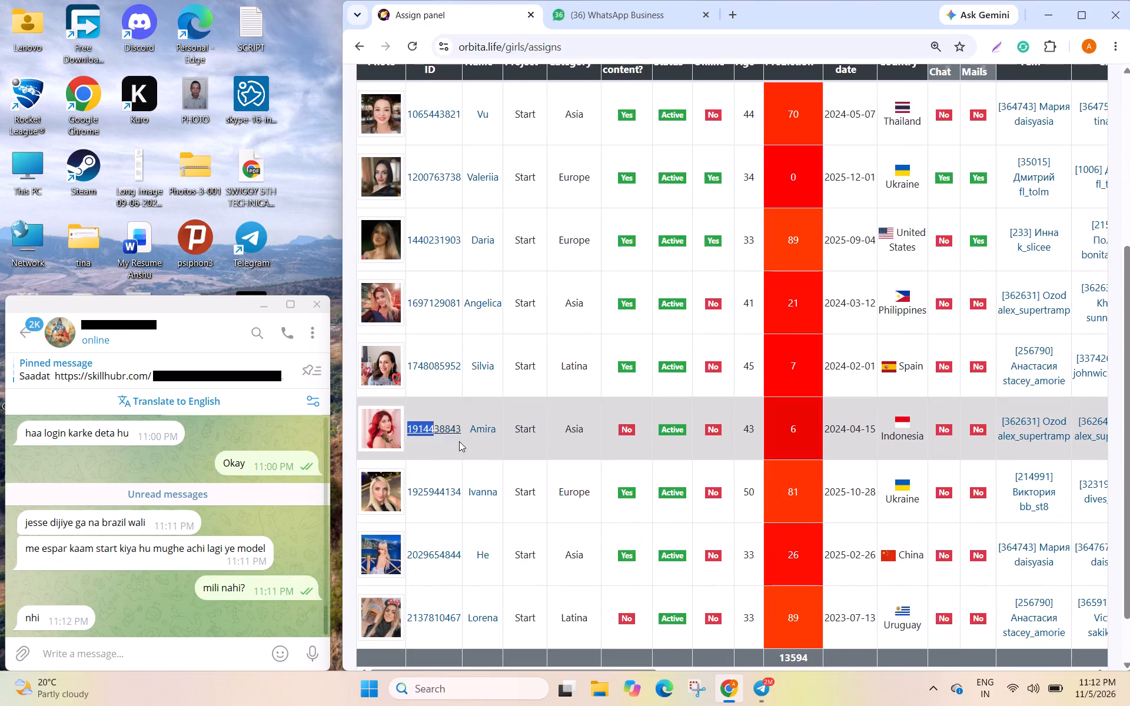
left_click_drag(459, 441, 478, 447)
right_click(463, 449)
left_click(508, 219)
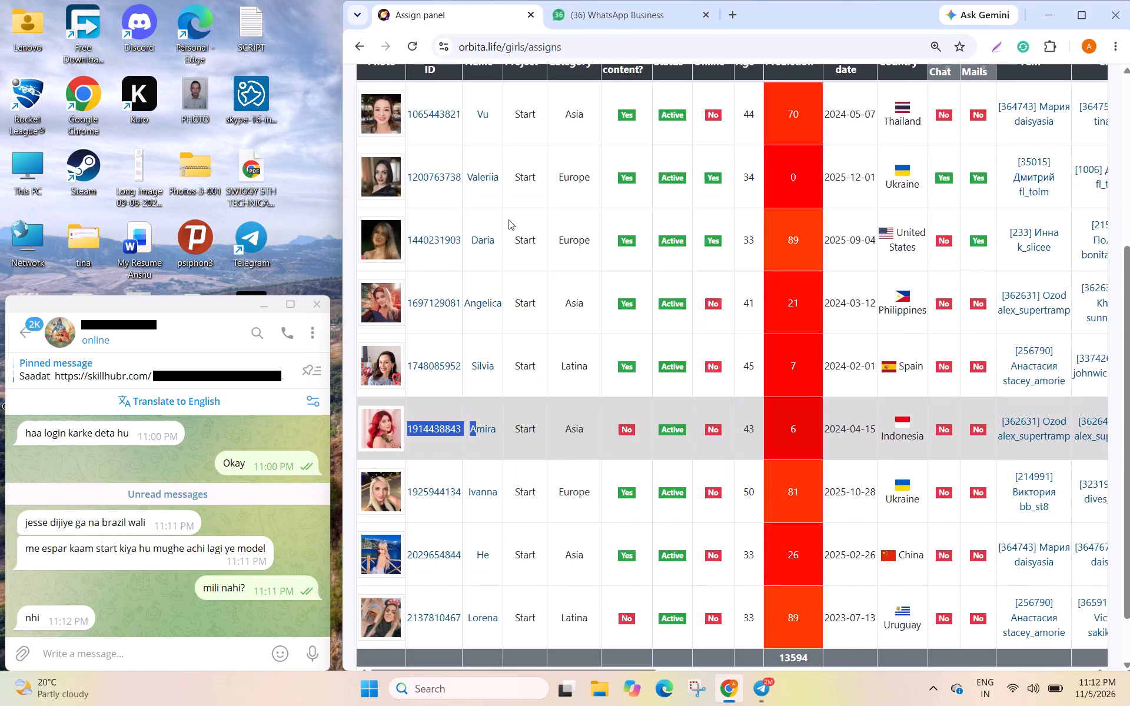
scroll(868, 264, "up", 2)
left_click(950, 178)
right_click(561, 234)
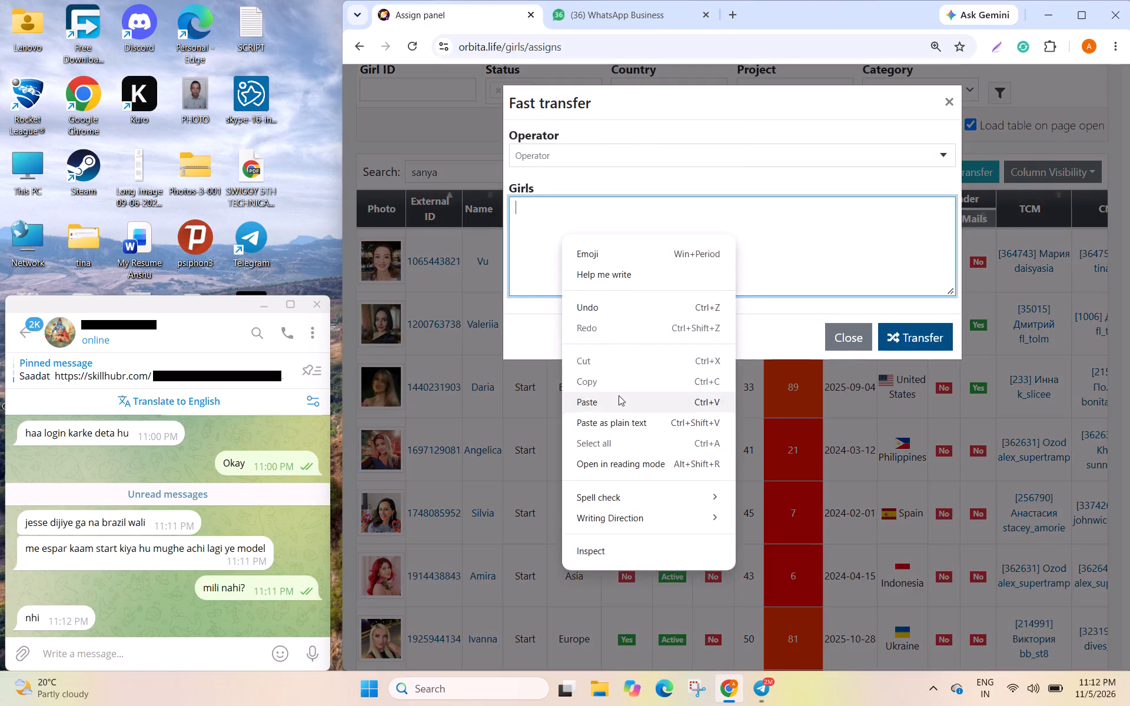
left_click(616, 397)
left_click(583, 150)
left_click_drag(553, 177, 551, 185)
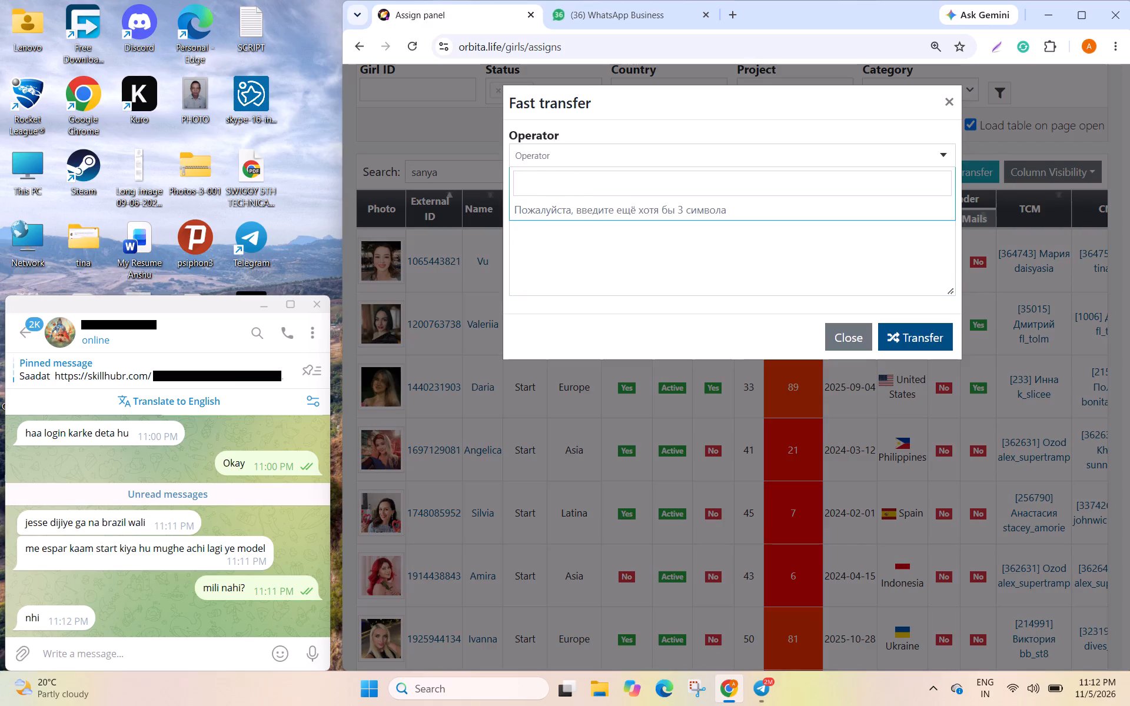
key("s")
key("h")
key("r")
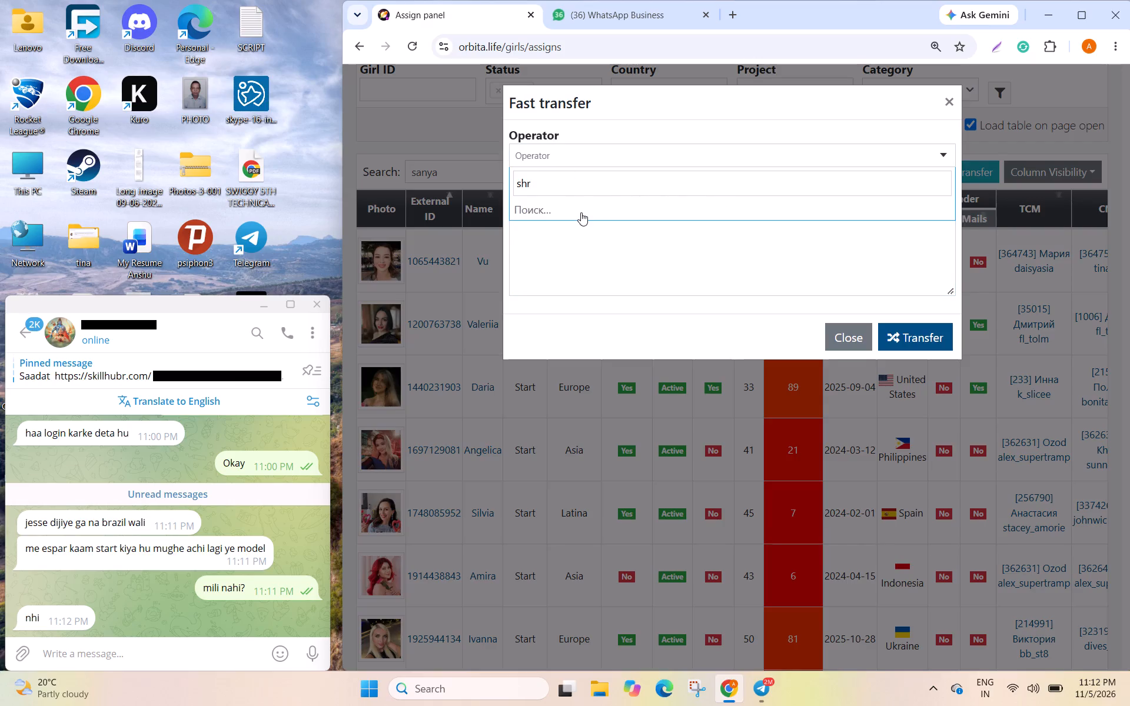
key("BackSpace")
key("a")
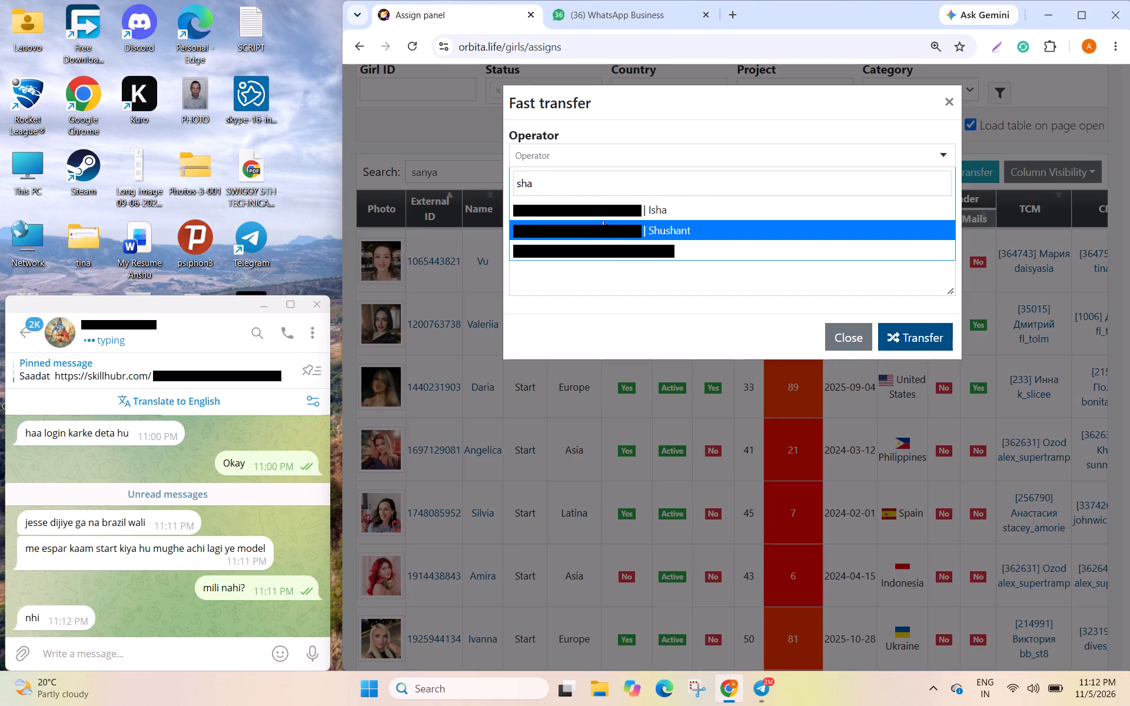
key("BackSpace")
type("ra")
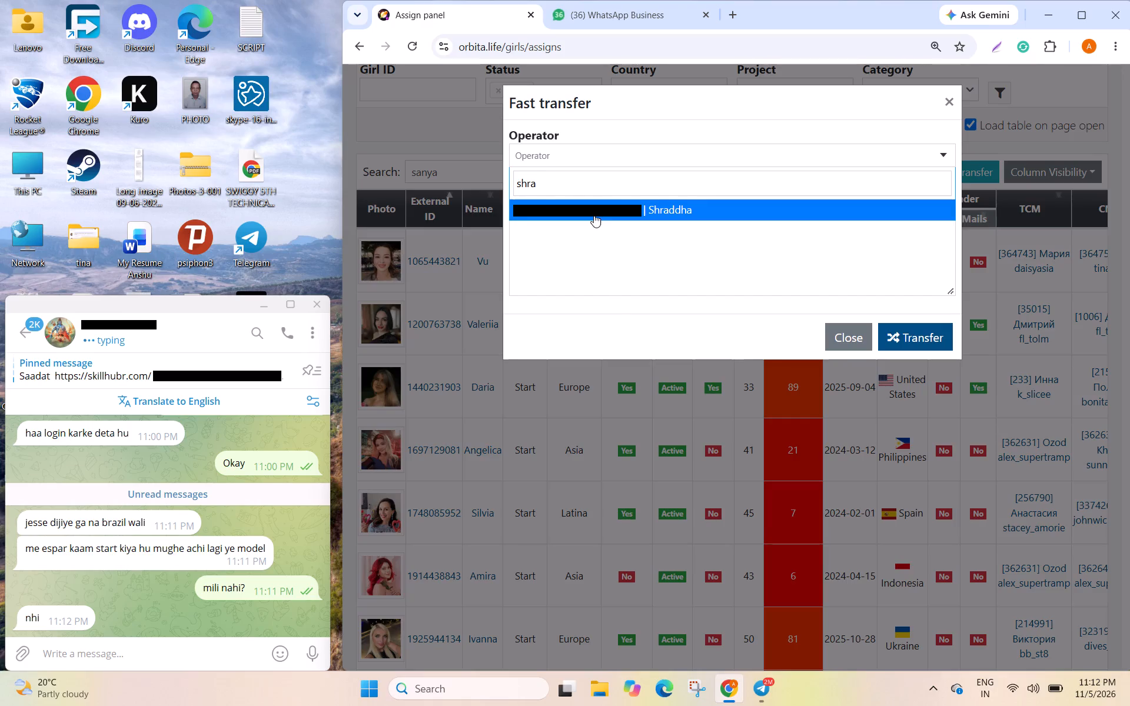
left_click(601, 209)
left_click(915, 339)
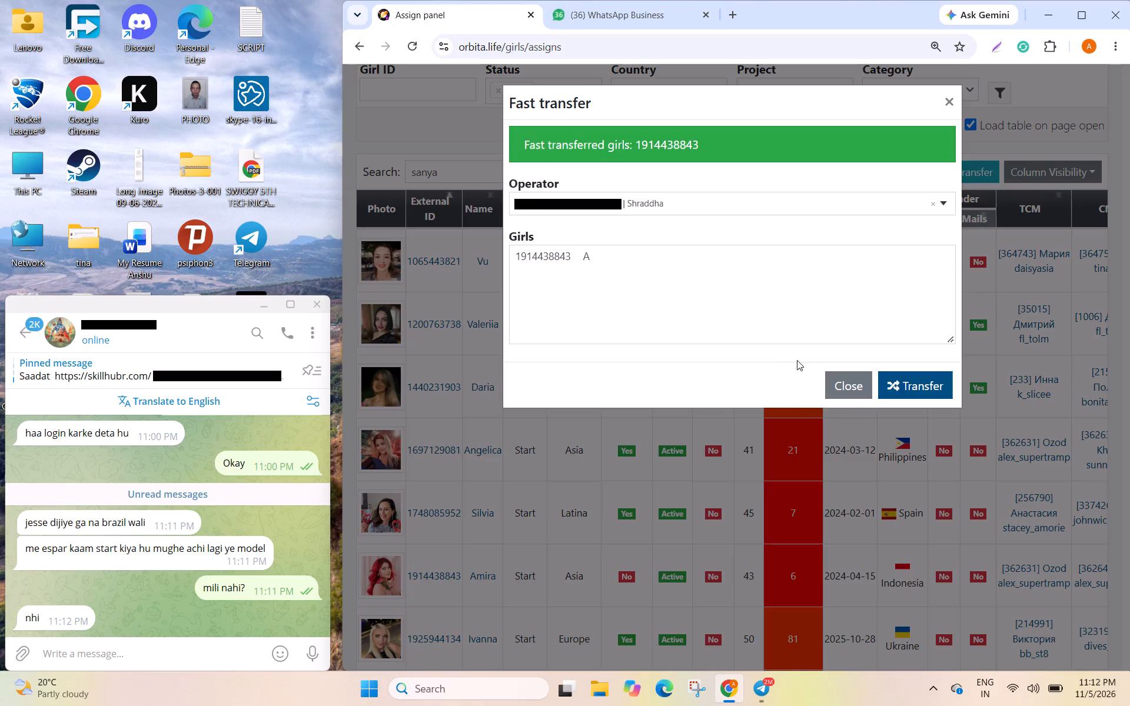
left_click(843, 384)
Copy Amira's external ID from the table into the Girls list of a new Fast transfer.
scroll(544, 488, "down", 1)
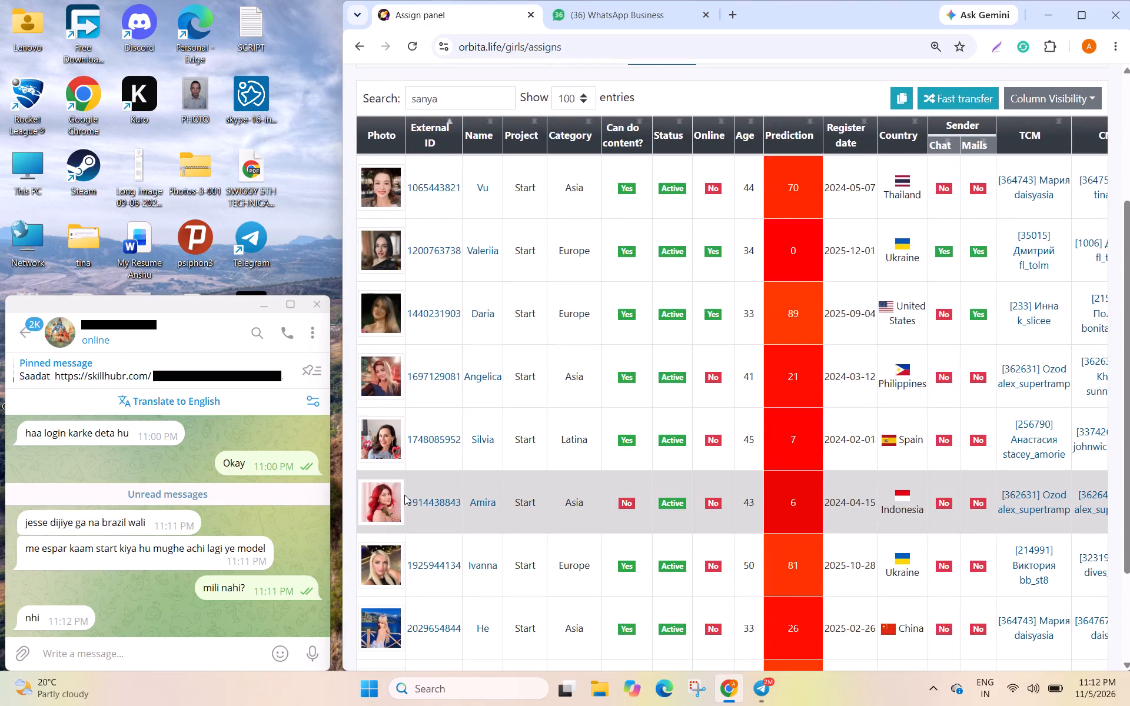
left_click_drag(410, 490, 484, 494)
right_click(447, 512)
left_click(480, 276)
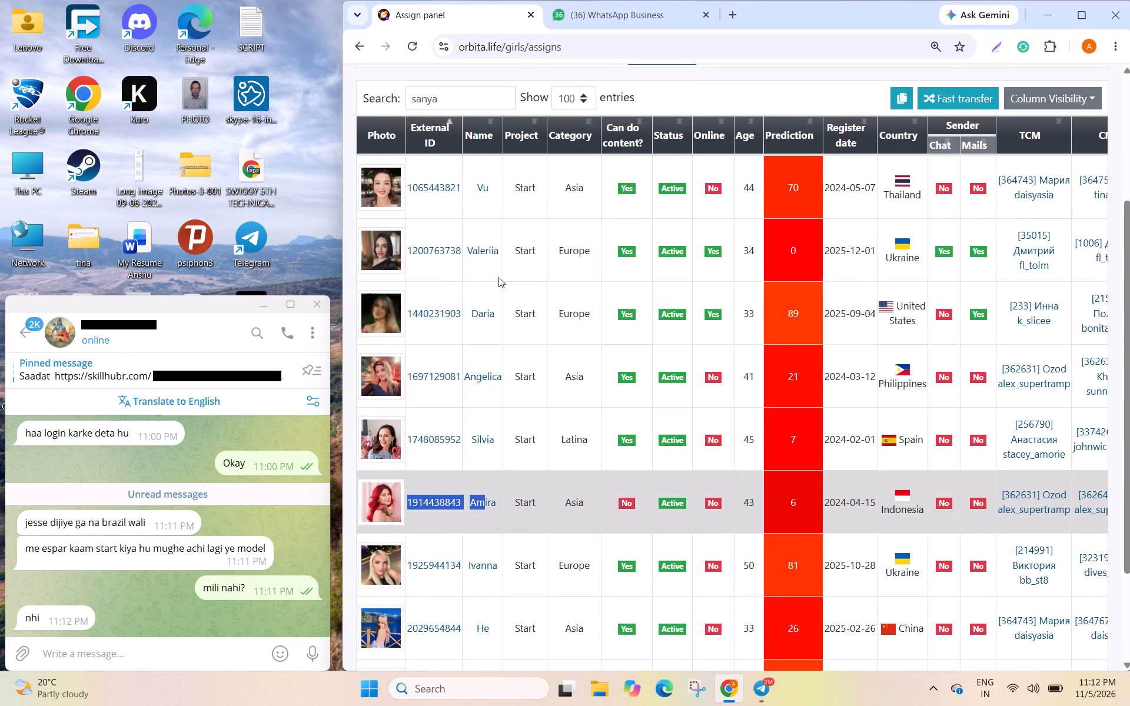
left_click(949, 95)
right_click(647, 217)
left_click(700, 385)
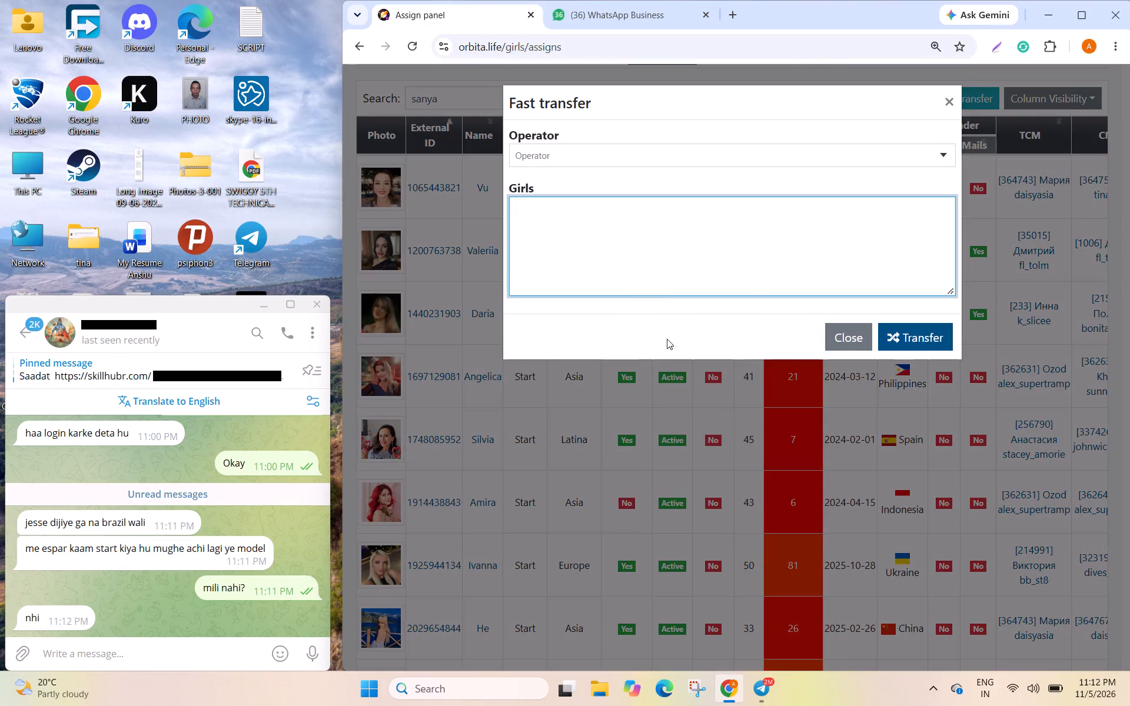
left_click(553, 153)
left_click(541, 182)
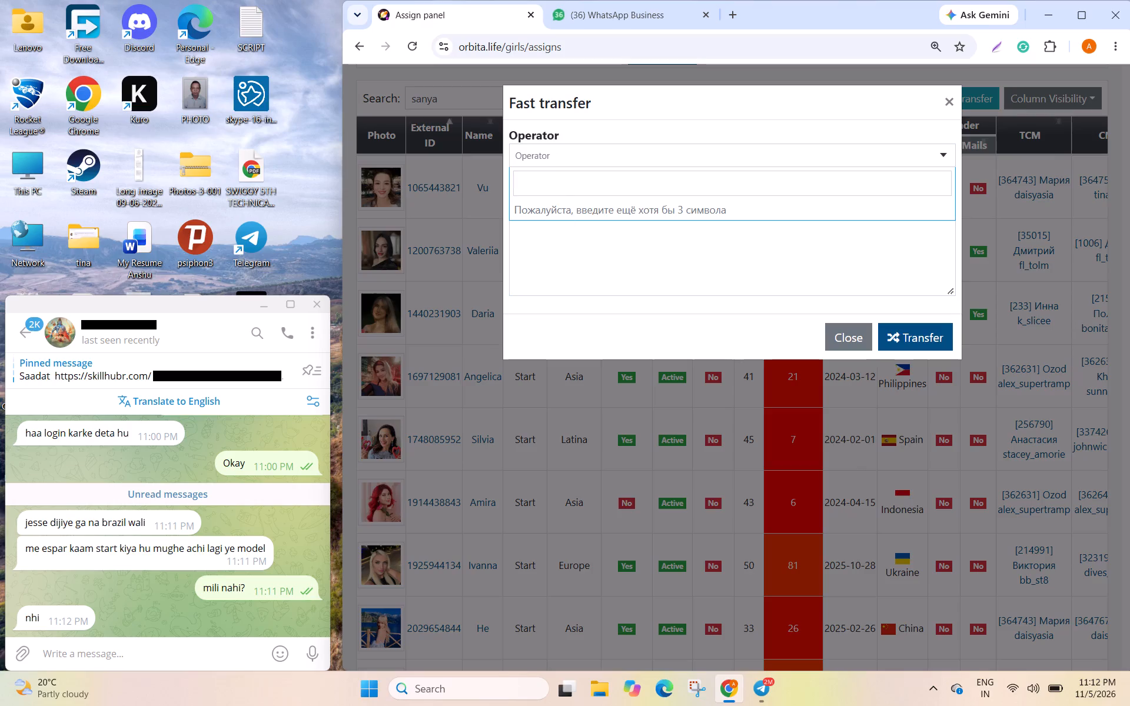
left_click(583, 236)
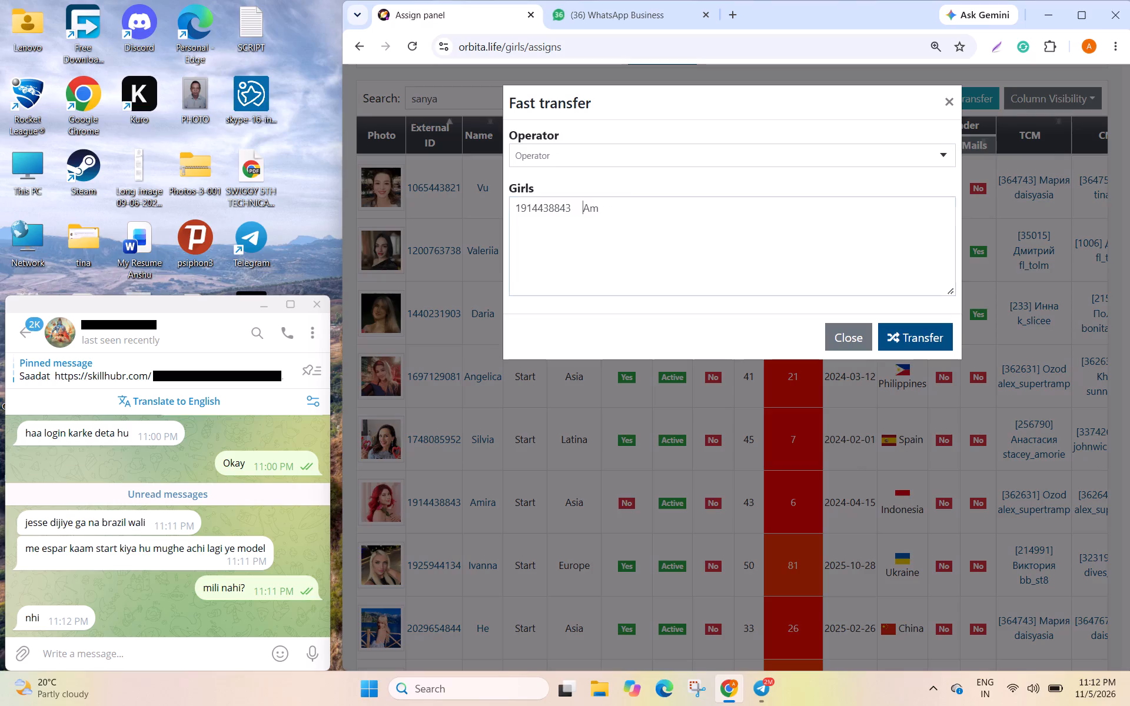
left_click(556, 158)
left_click(551, 176)
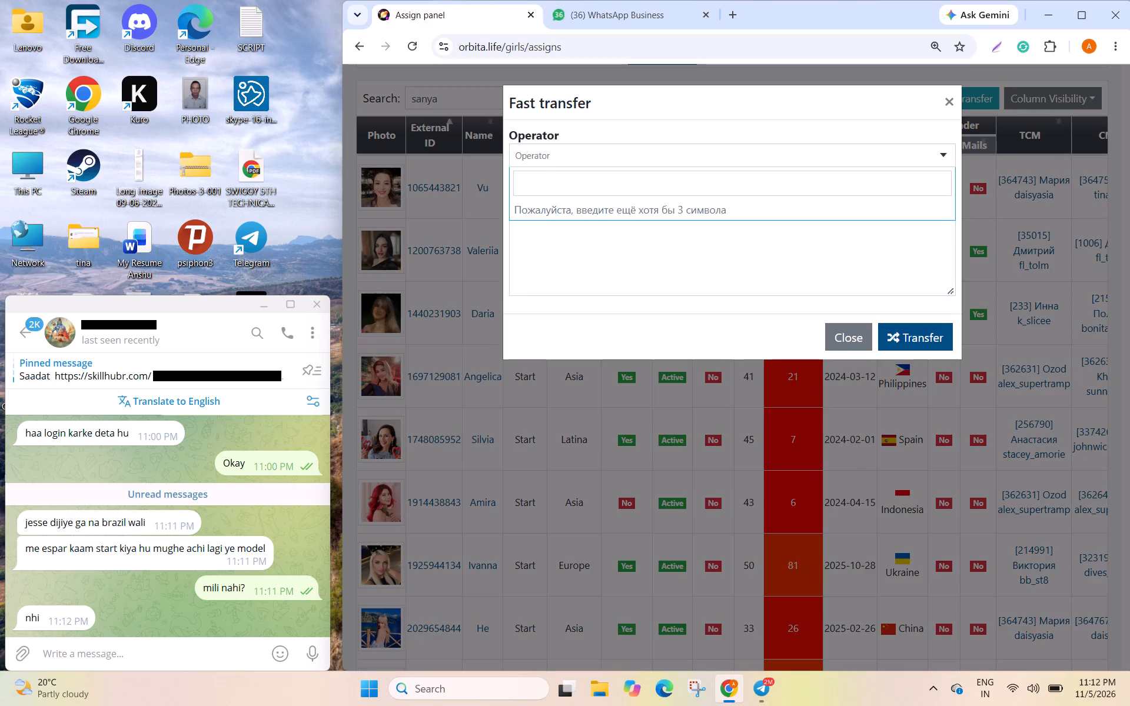
type("dhr")
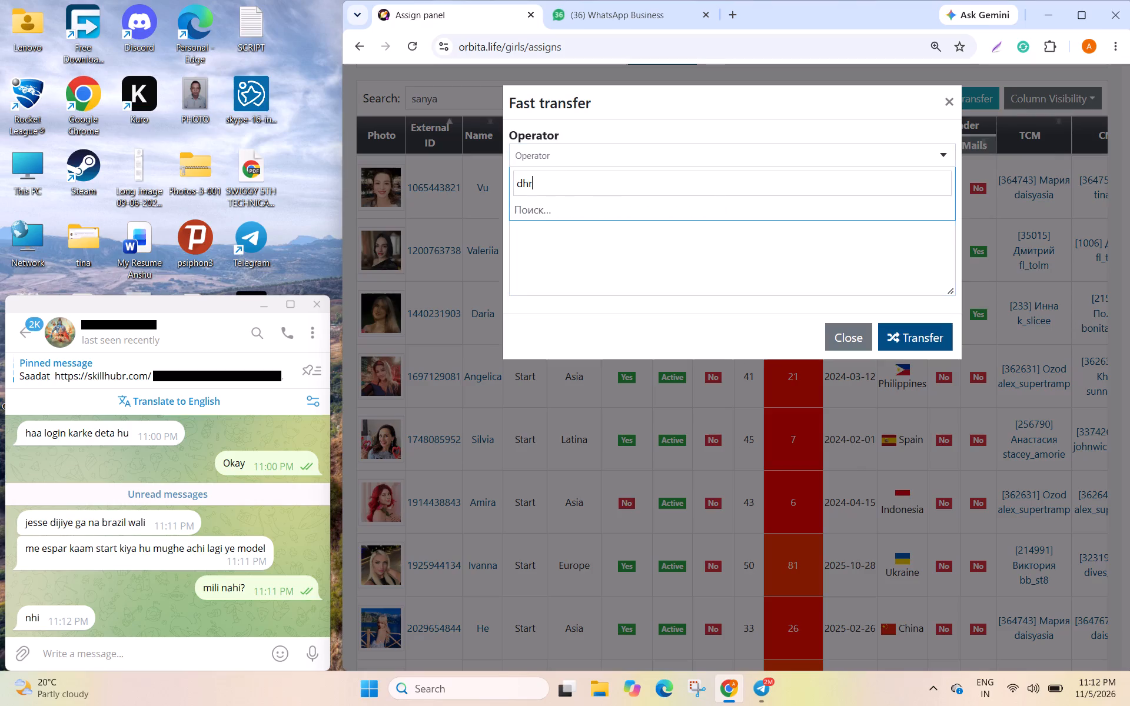
left_click(619, 209)
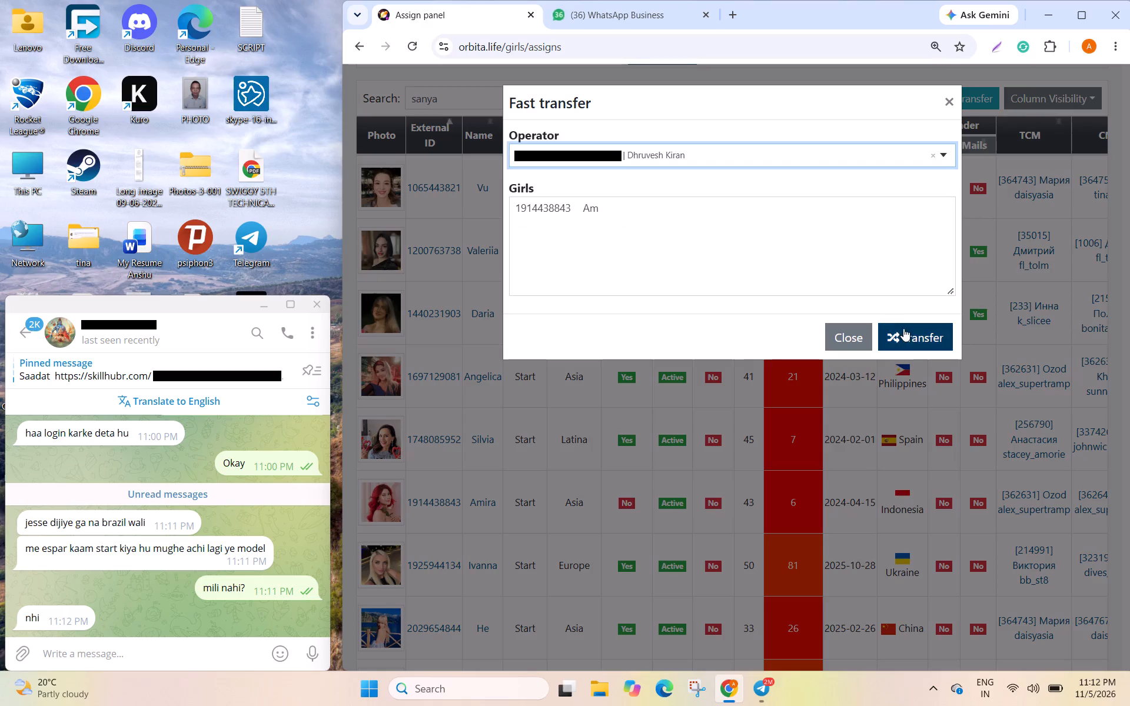
left_click(905, 335)
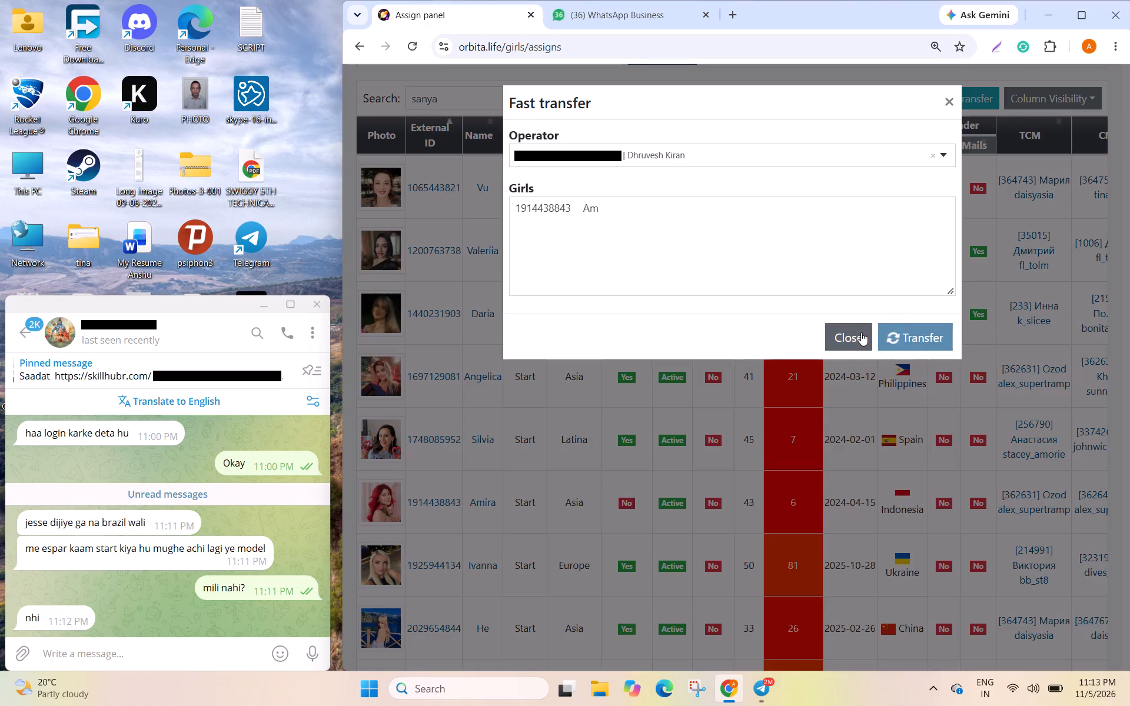
left_click(849, 389)
Copy Ivanna's external ID and name from the table into the Girls list of a new Fast transfer.
scroll(478, 460, "down", 2)
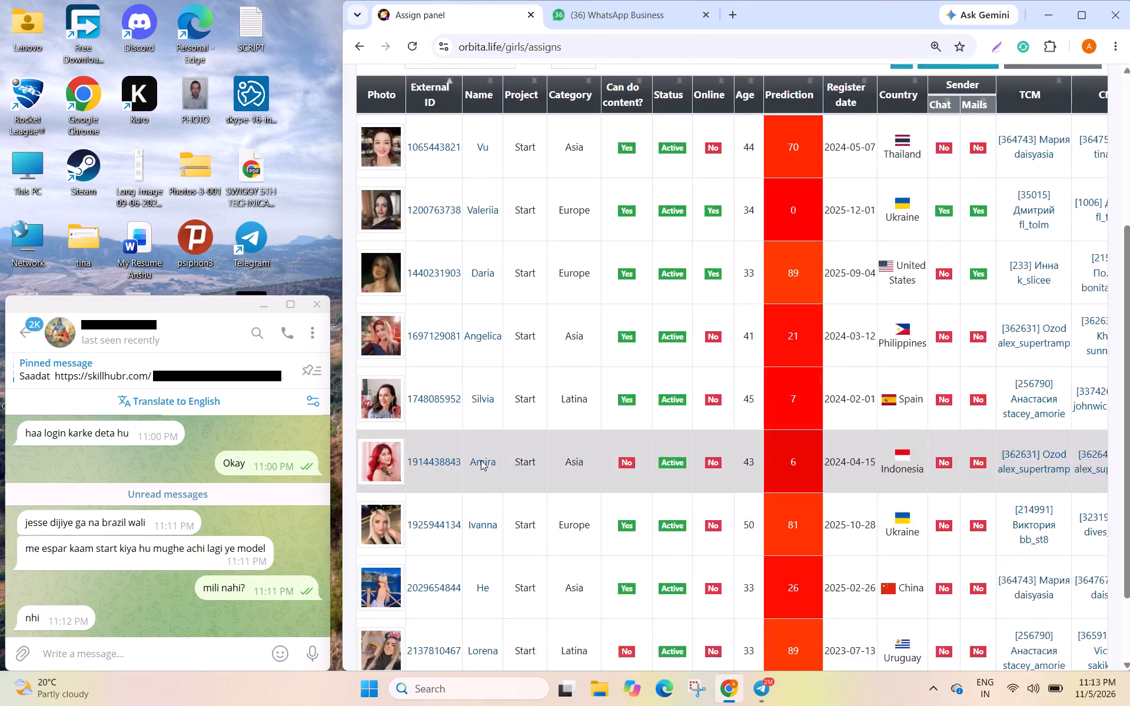
scroll(481, 460, "down", 2)
left_click_drag(406, 417, 503, 435)
right_click(477, 440)
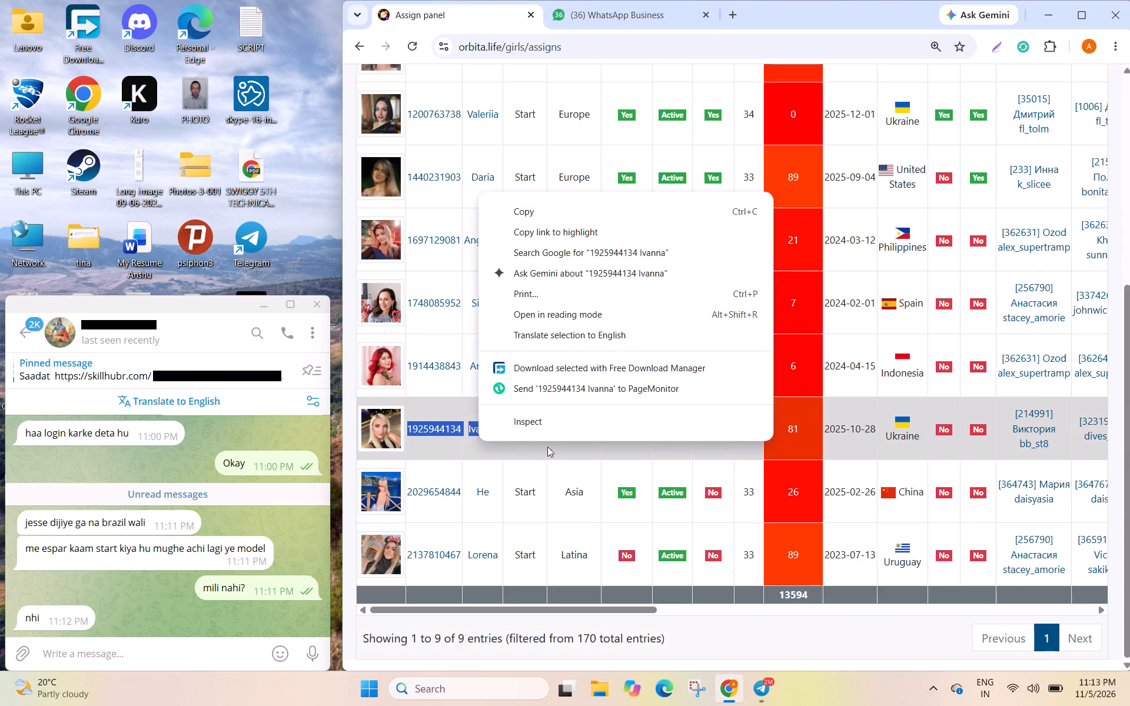
left_click(530, 216)
scroll(923, 202, "up", 3)
left_click(953, 187)
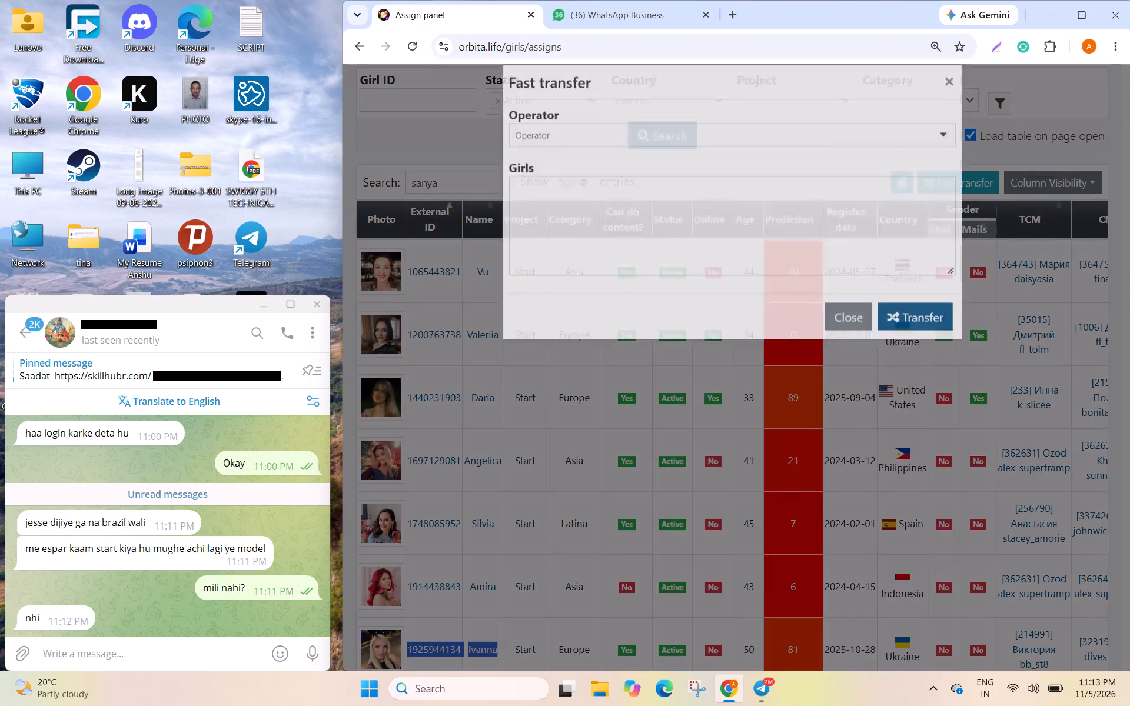
right_click(637, 234)
left_click(683, 400)
left_click_drag(560, 160, 556, 171)
left_click(553, 178)
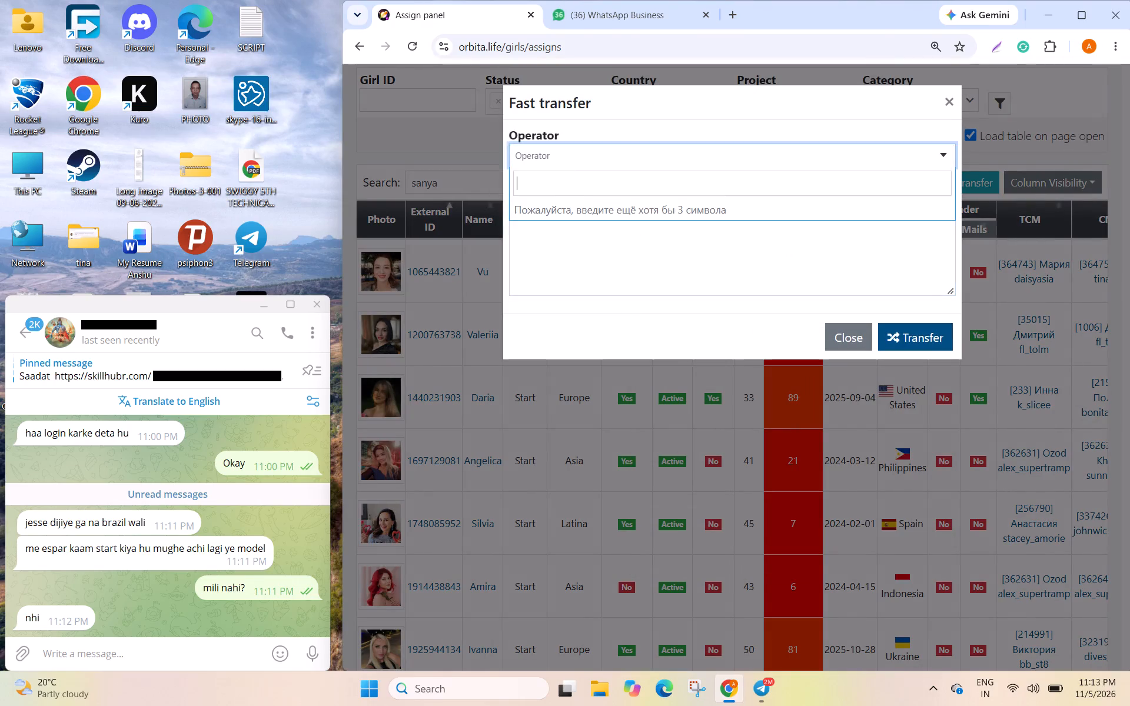
type("san")
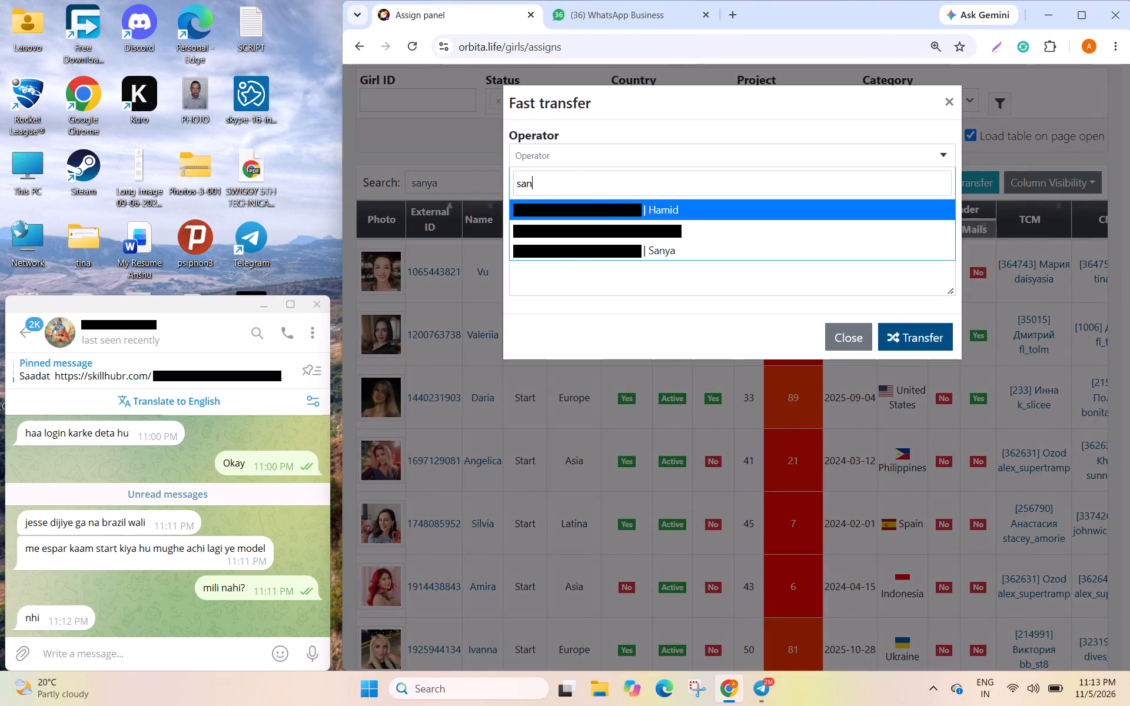
left_click(616, 226)
left_click(929, 337)
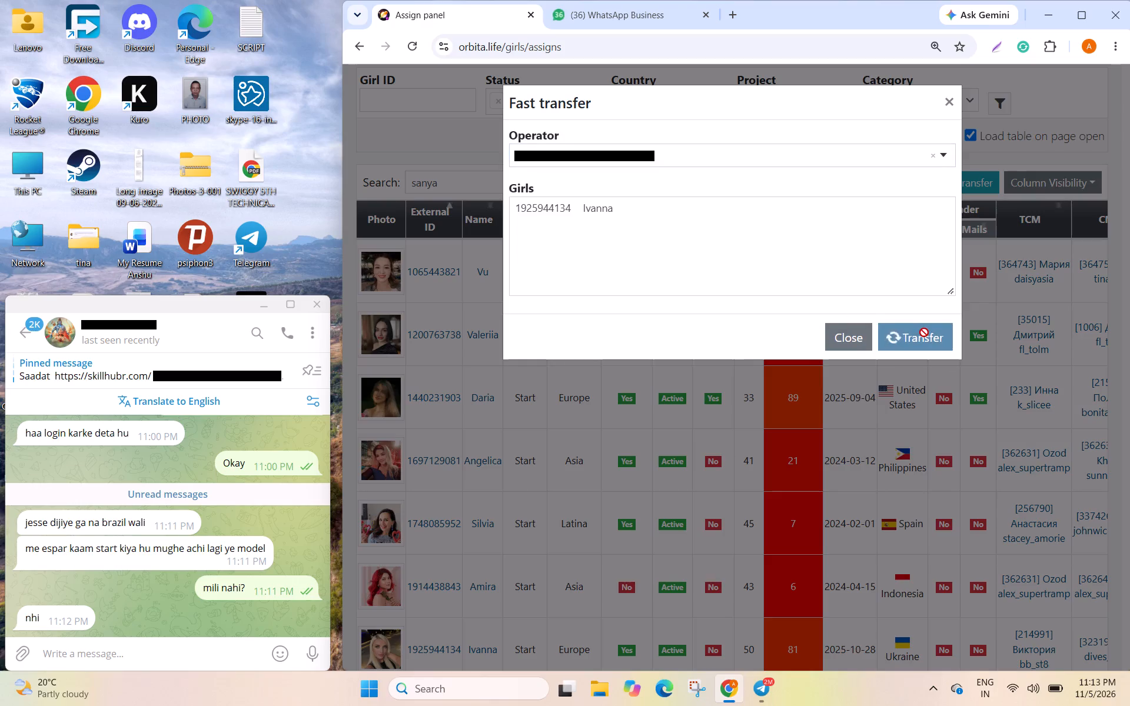
left_click(854, 377)
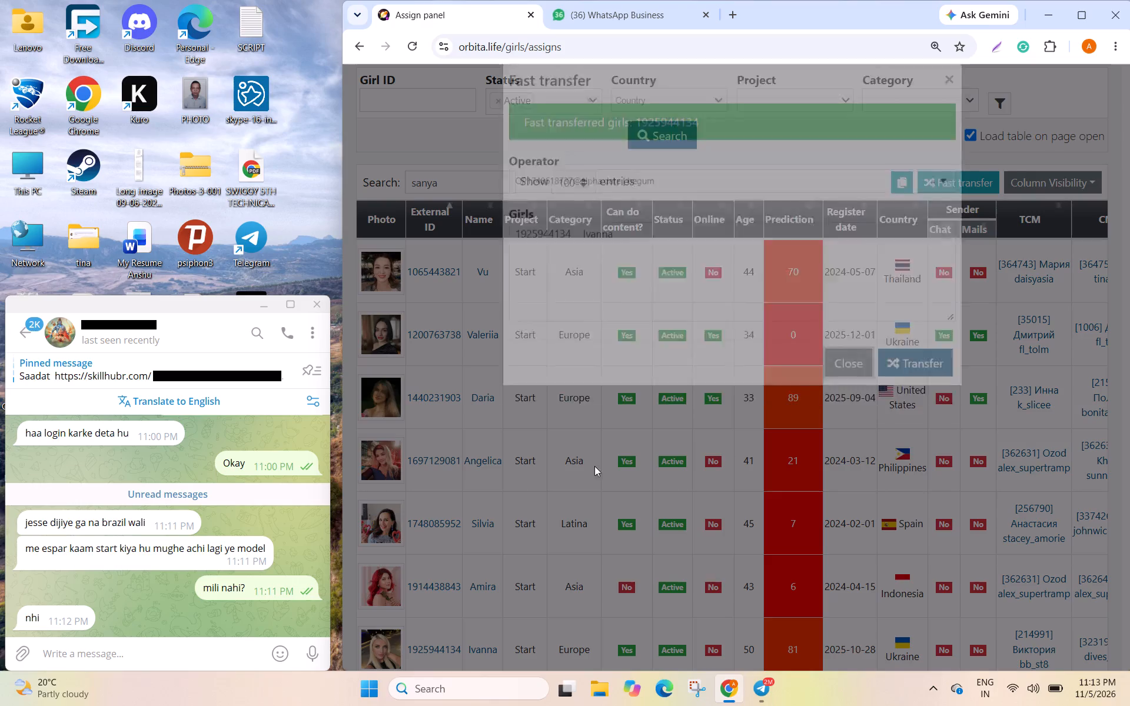
Copy the external ID of the profile named He, from China, into the Girls list of a new Fast transfer.
scroll(533, 484, "down", 4)
left_click_drag(406, 478, 483, 490)
right_click(450, 499)
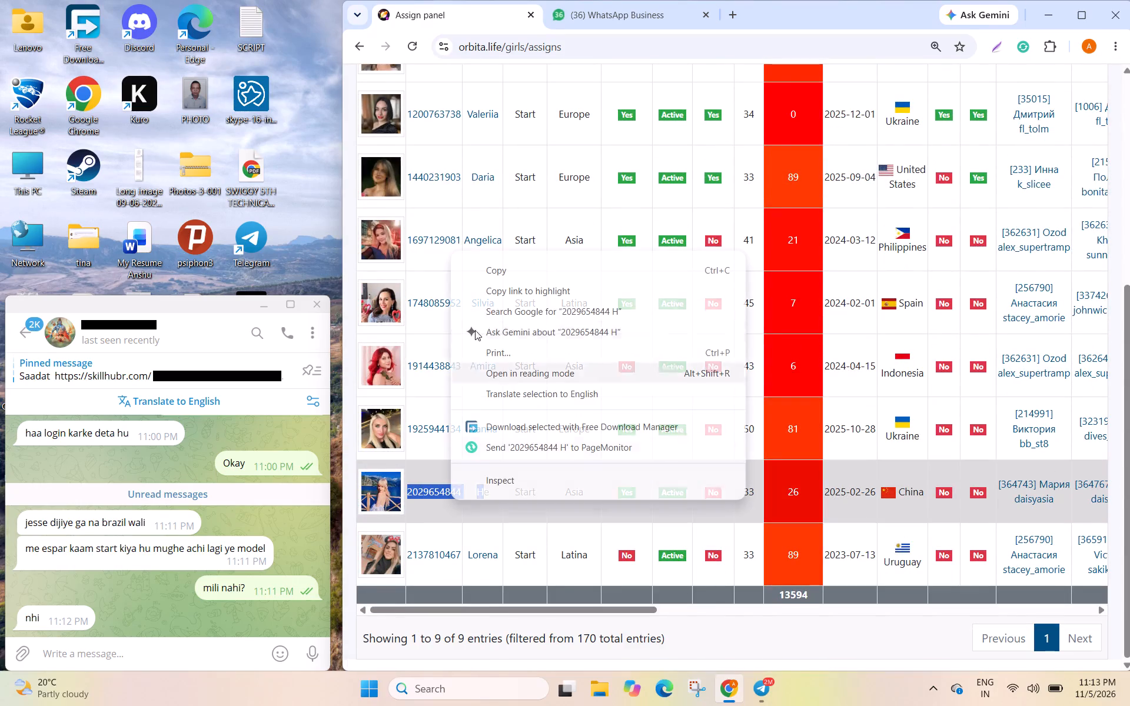
left_click(489, 267)
scroll(833, 185, "up", 3)
left_click(956, 169)
left_click(953, 178)
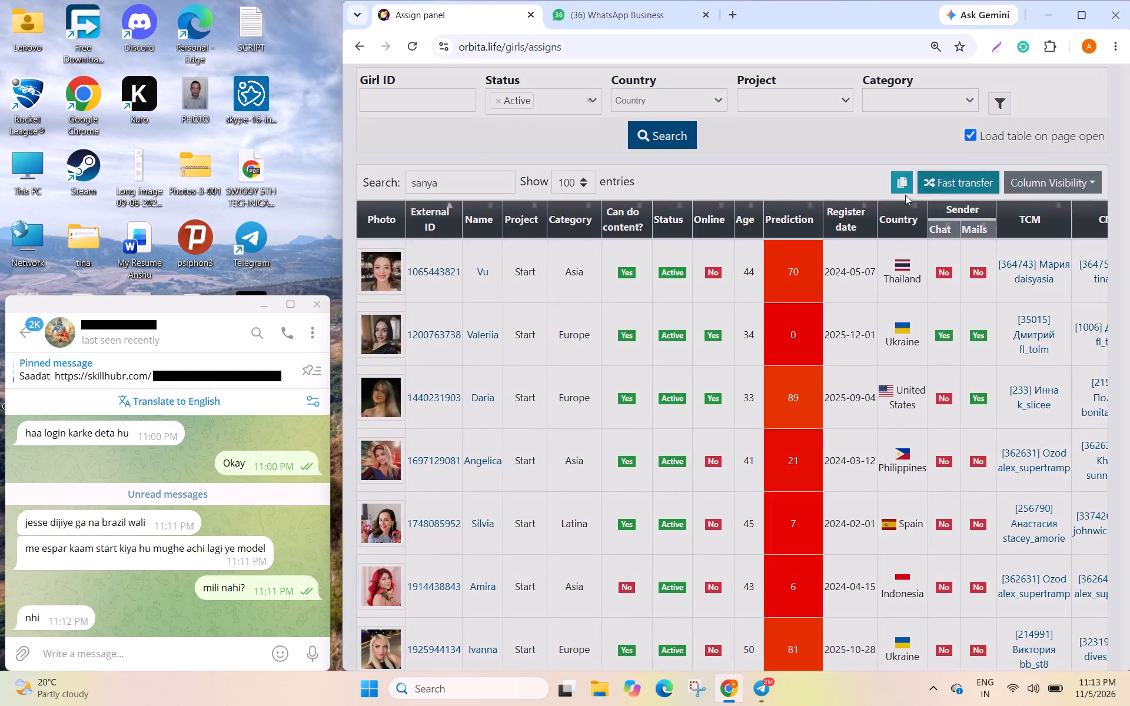
right_click(637, 216)
left_click(723, 391)
Choose the operator found by searching "tan", fast transfer the profile named He to them, and close the dialog.
left_click(567, 154)
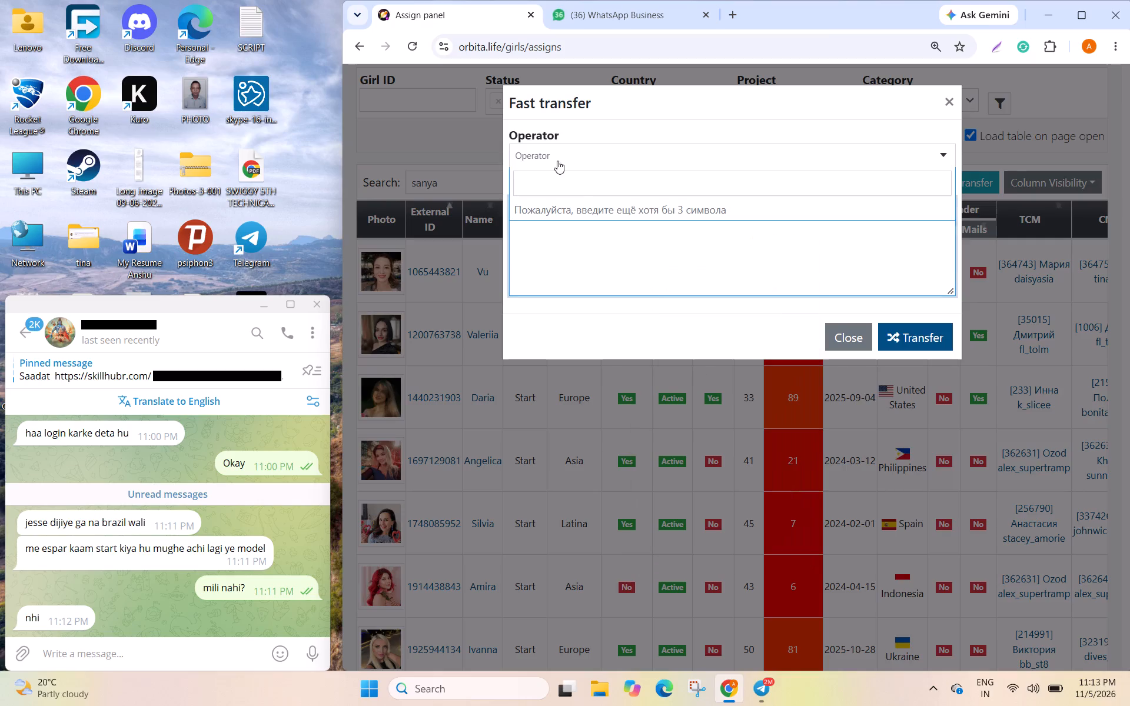
left_click(536, 176)
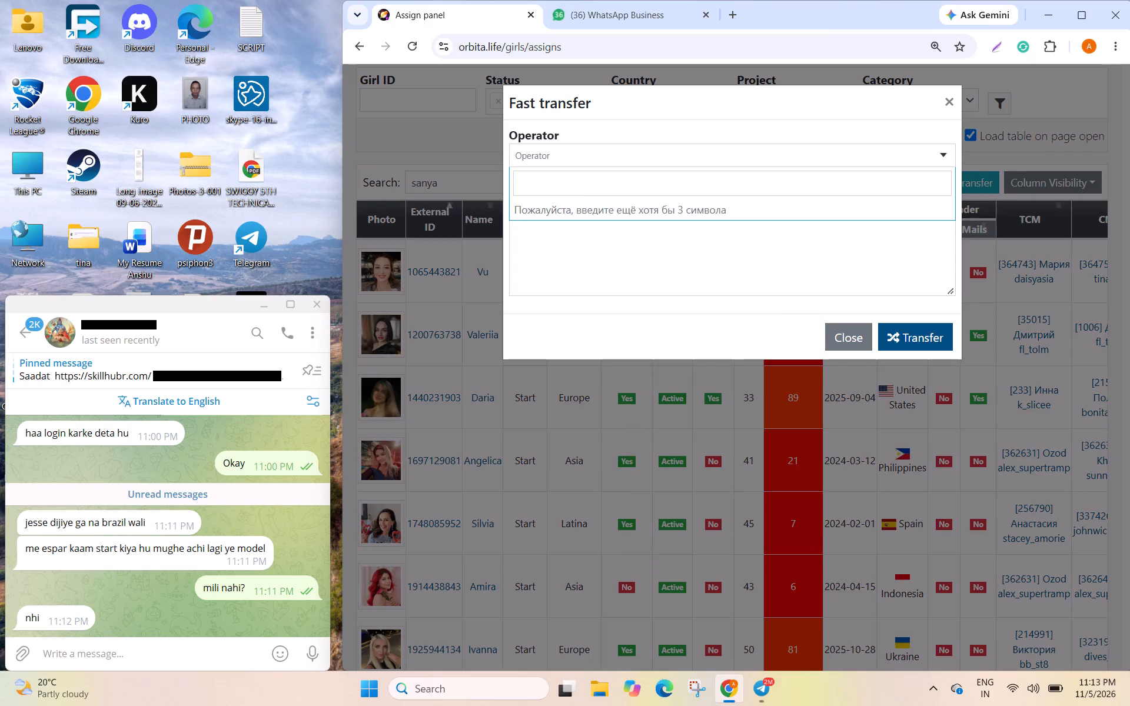
left_click(584, 259)
left_click(561, 175)
left_click(559, 166)
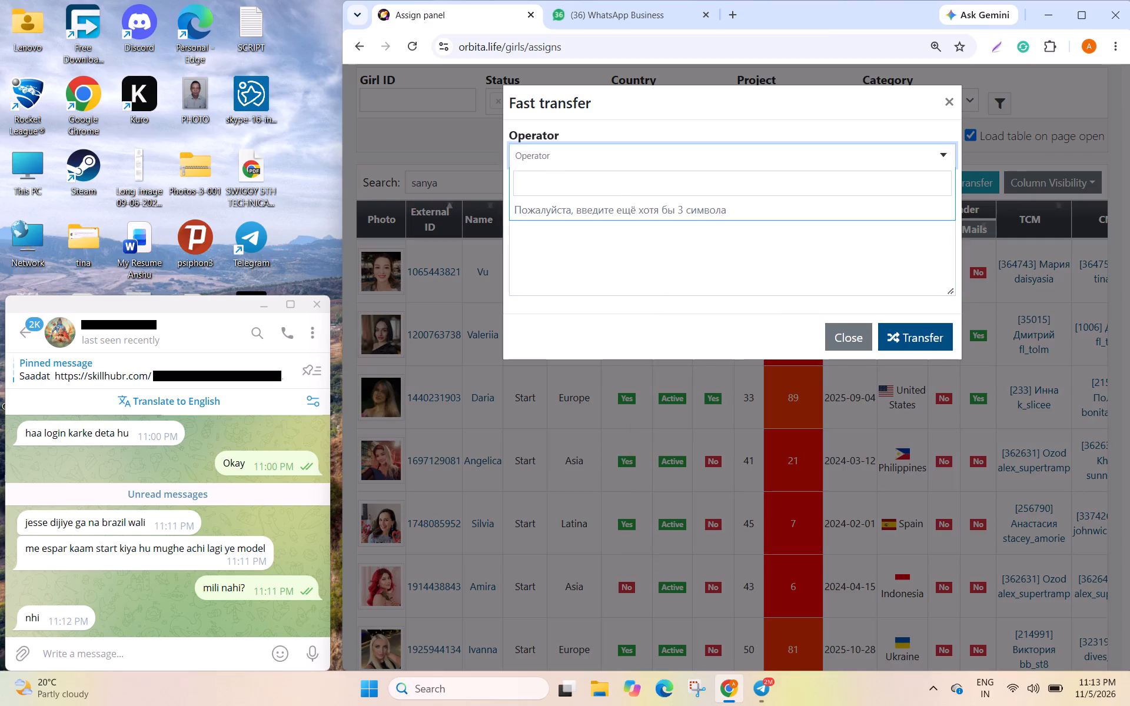
left_click(547, 182)
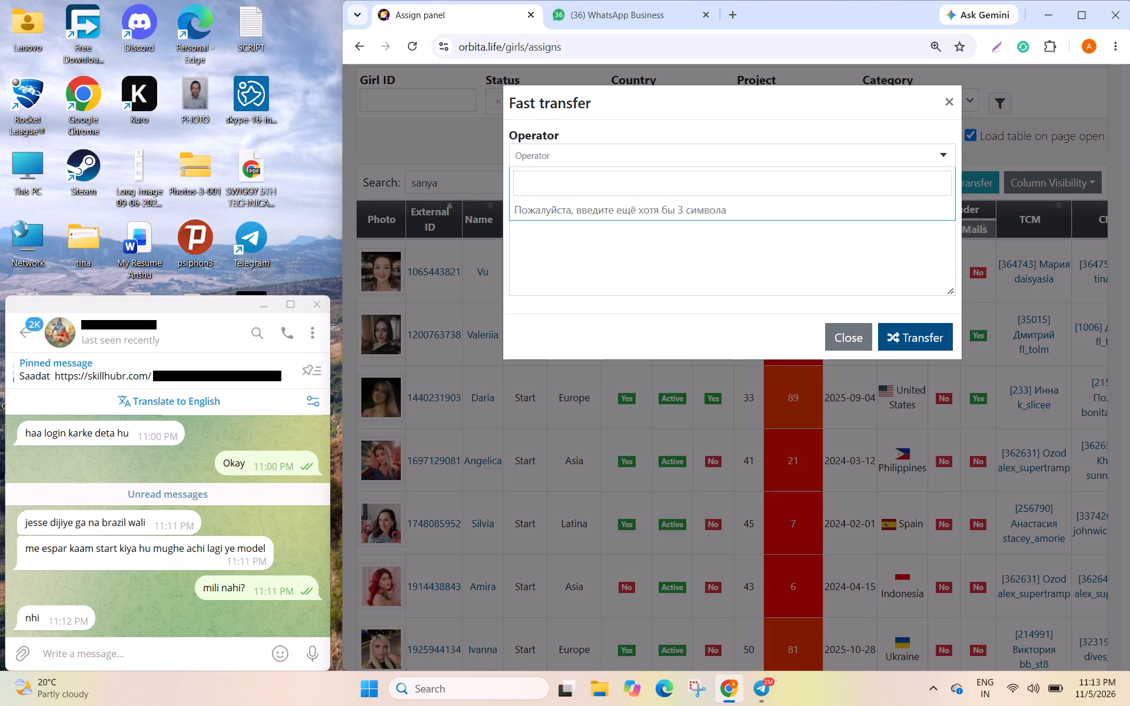
type("tan")
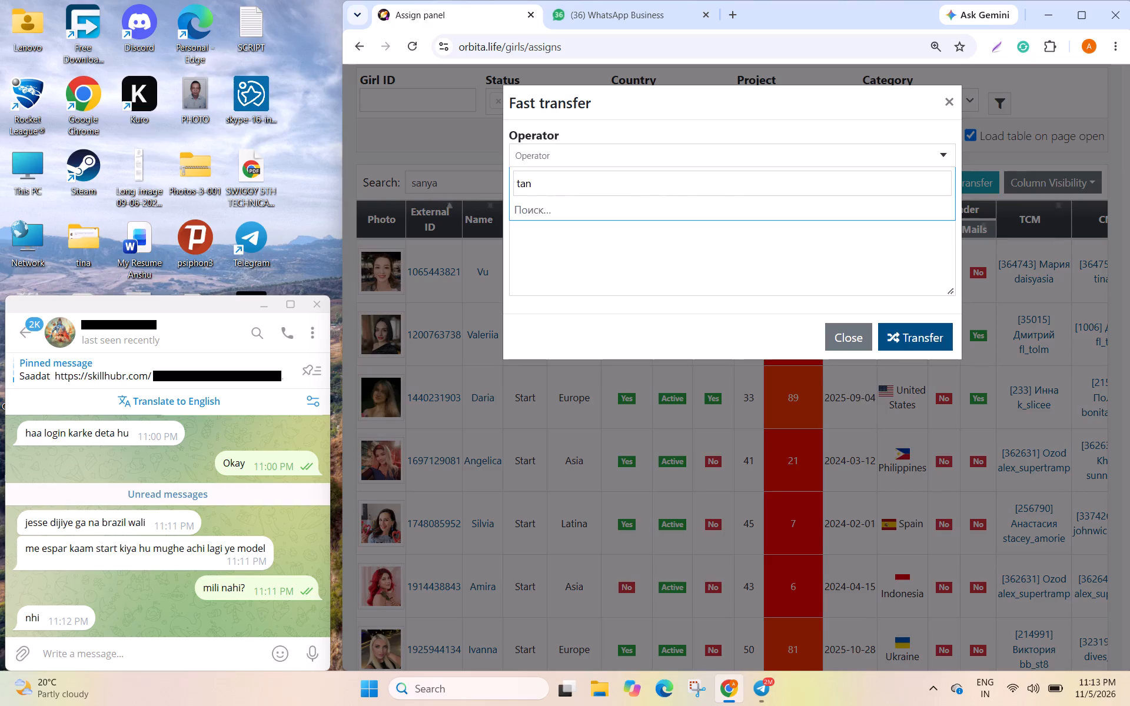
left_click(618, 209)
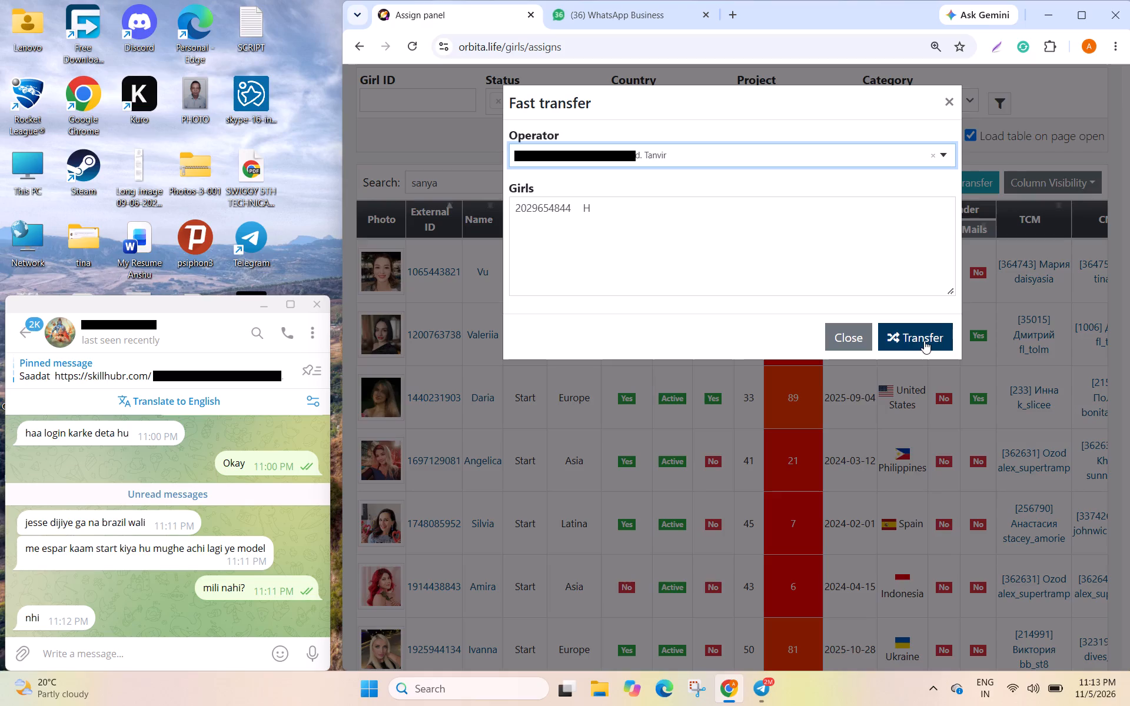
left_click(924, 341)
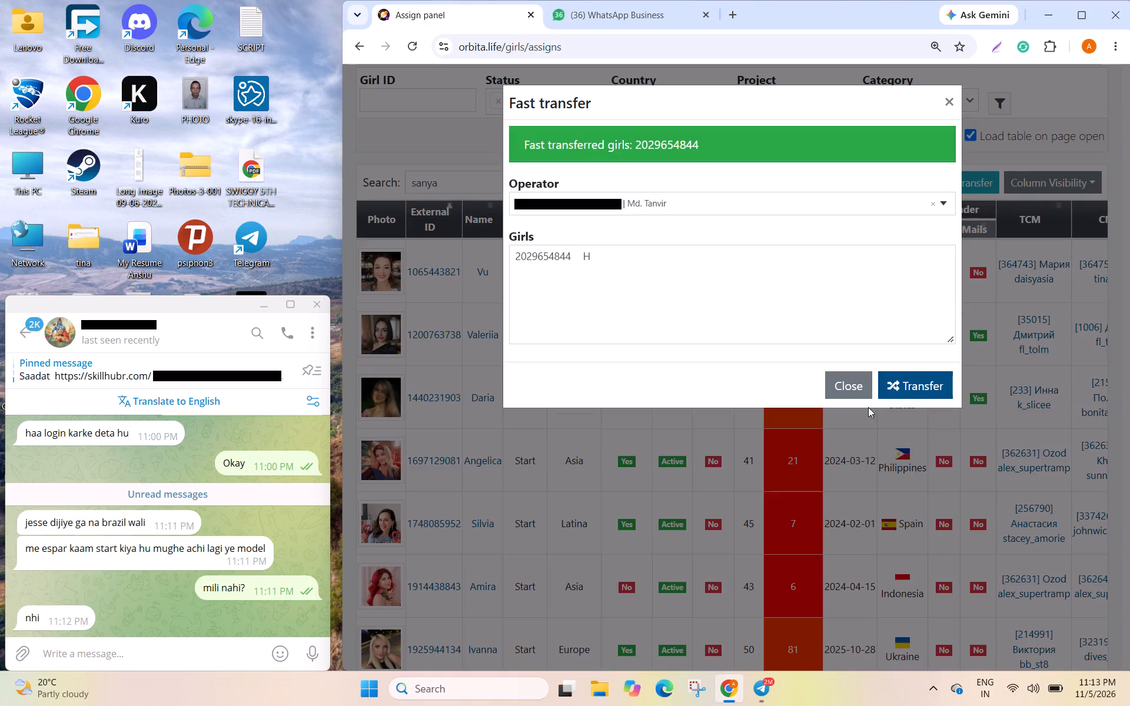
left_click(855, 395)
Copy Lorena's external ID from the table into the Girls list of a new Fast transfer.
scroll(586, 440, "down", 4)
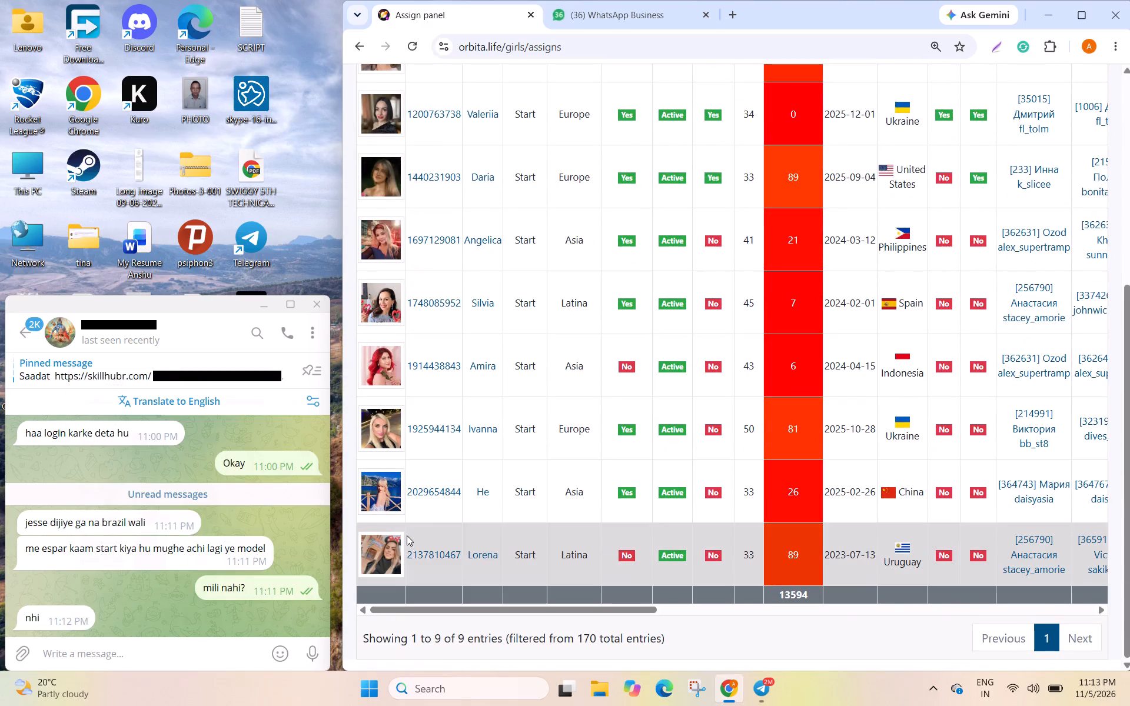
left_click_drag(407, 544, 470, 558)
right_click(431, 572)
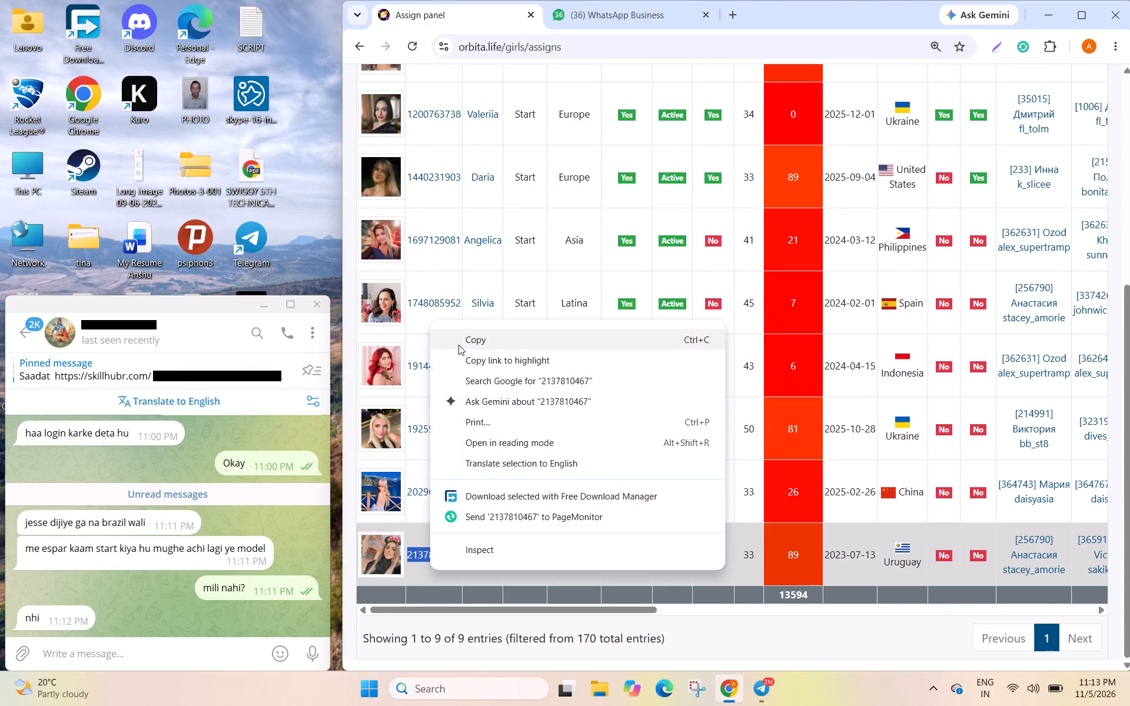
left_click(458, 344)
scroll(952, 214, "up", 4)
left_click(973, 254)
right_click(672, 238)
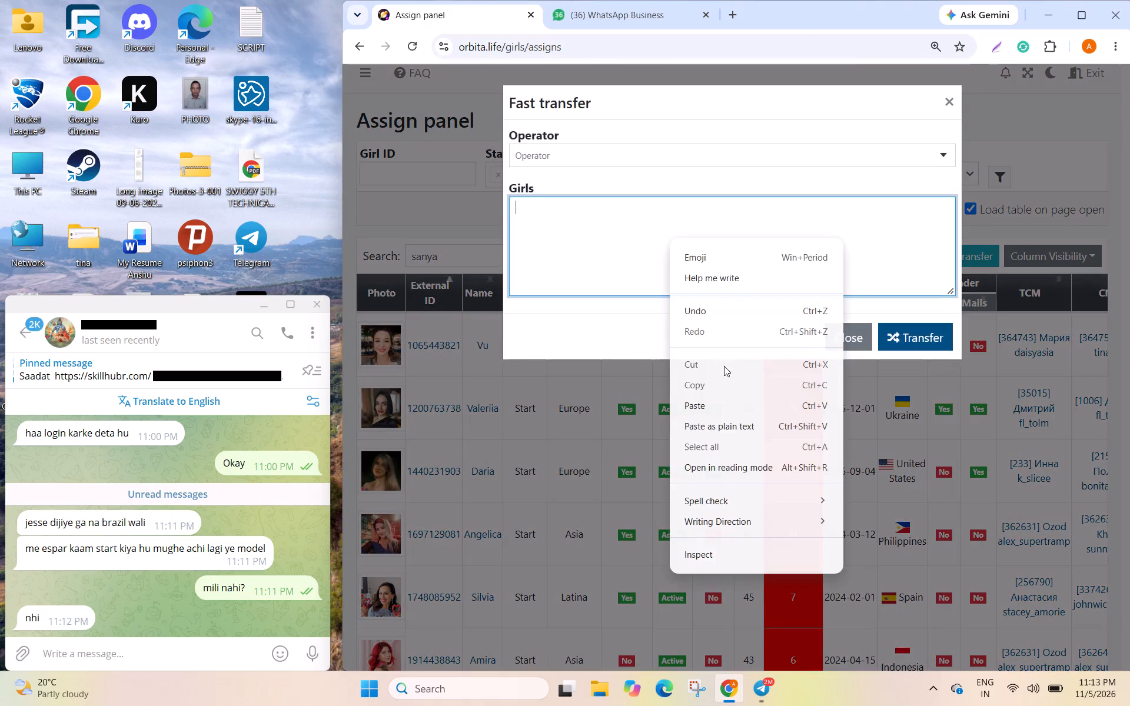
left_click(712, 401)
left_click(542, 171)
left_click(540, 159)
left_click(535, 177)
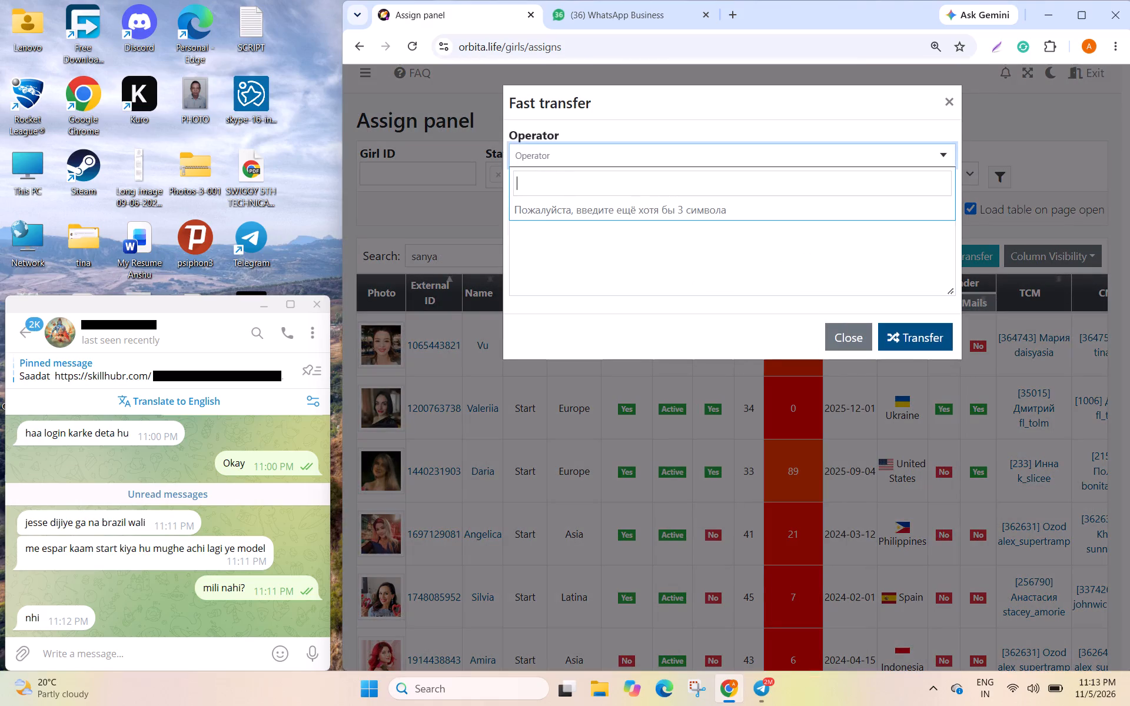
type("mig")
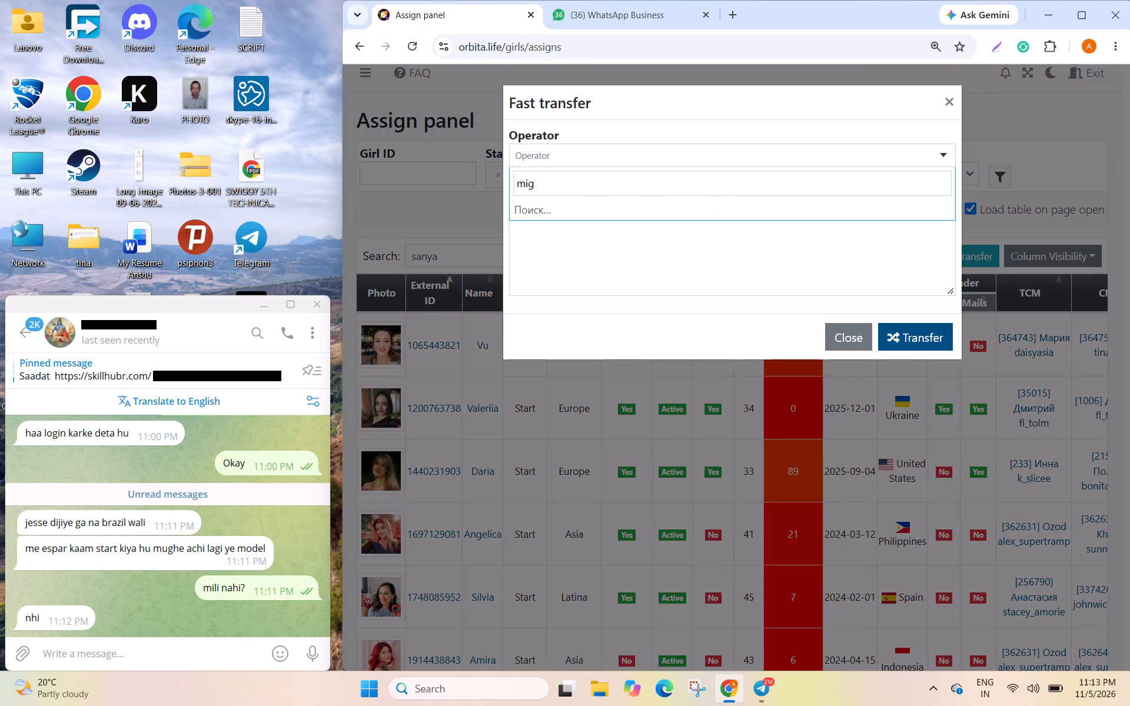
left_click(639, 207)
left_click(909, 341)
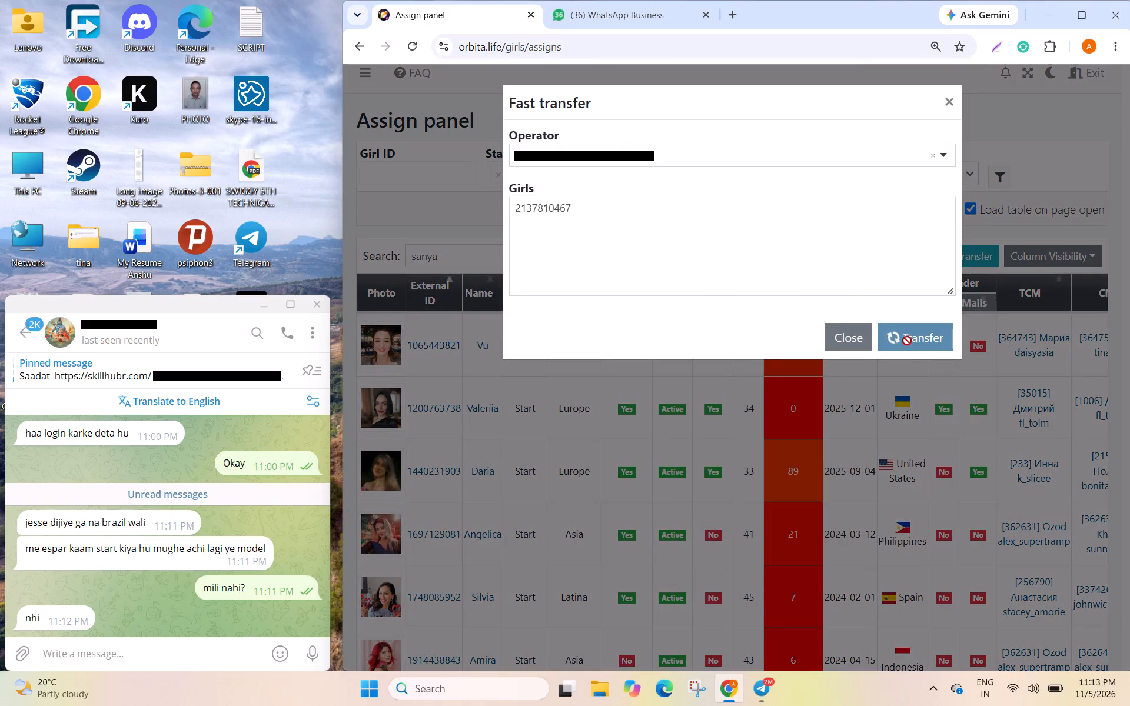
left_click(857, 384)
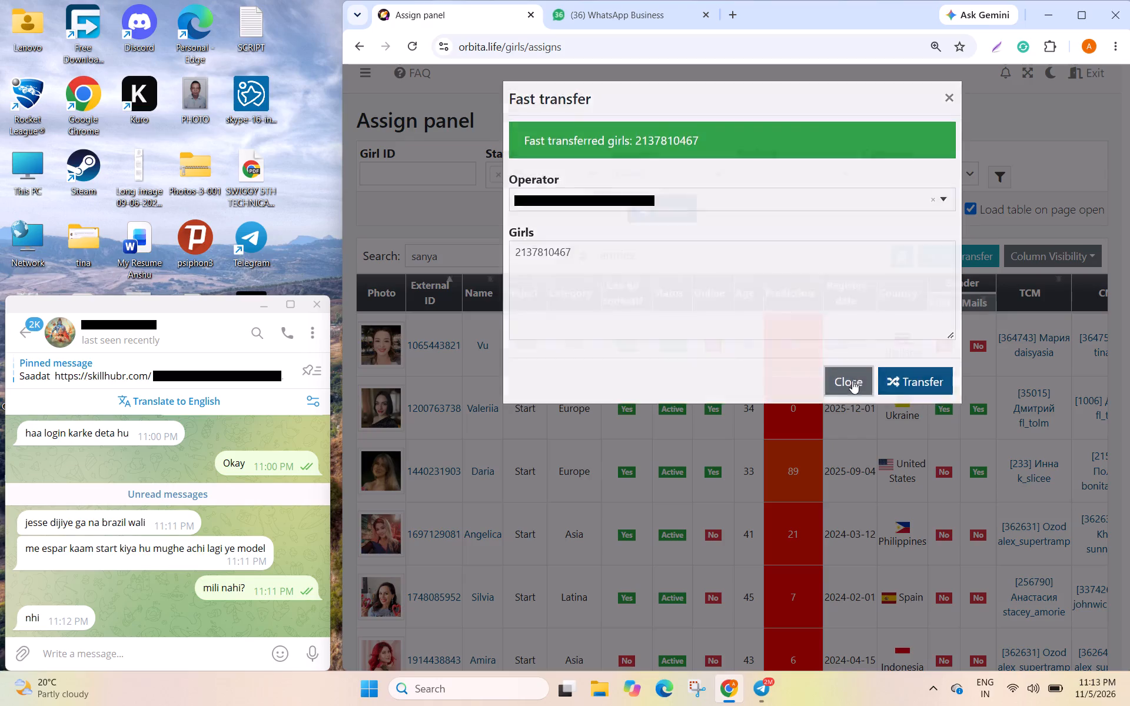
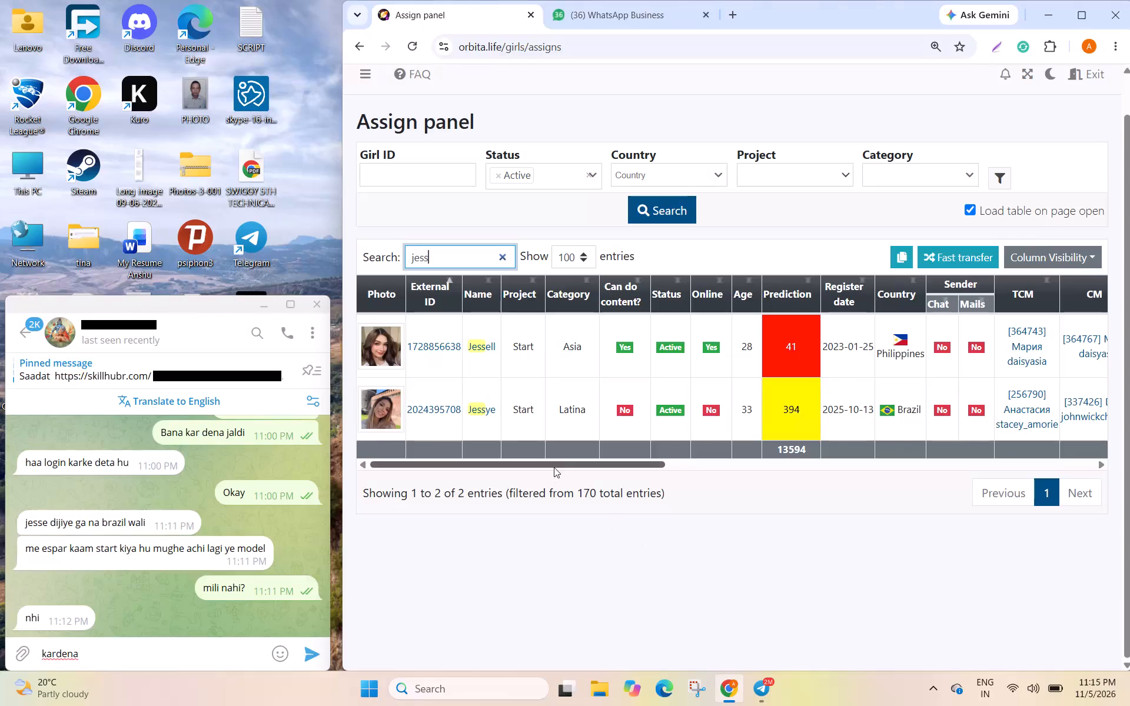
Examine the morning, day and night shift operator assignments for the Jessell and Jessye profiles in the "jess" search results.
left_click_drag(554, 464, 749, 449)
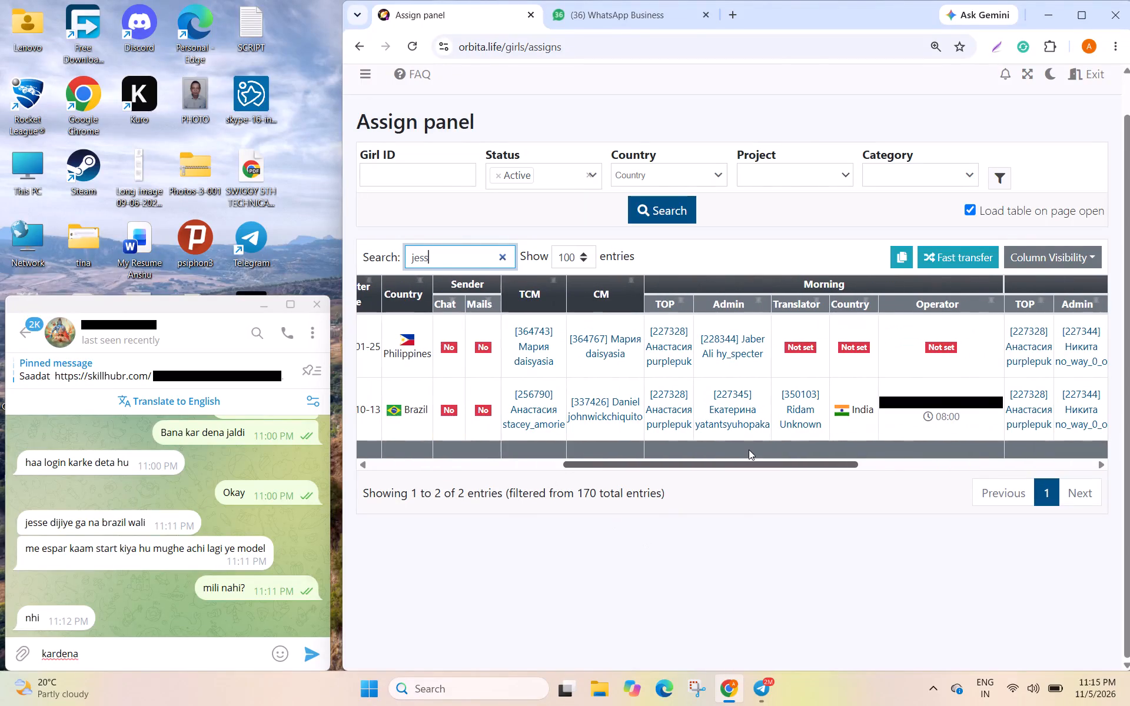
left_click_drag(749, 449, 920, 449)
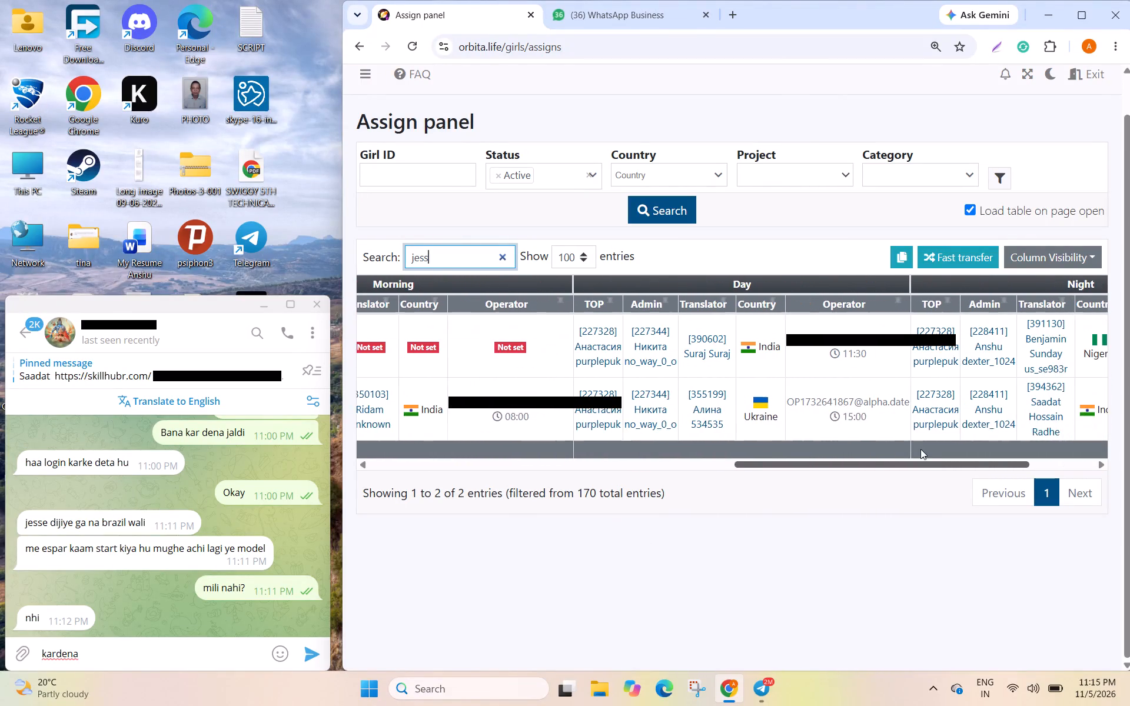
left_click_drag(920, 449, 982, 443)
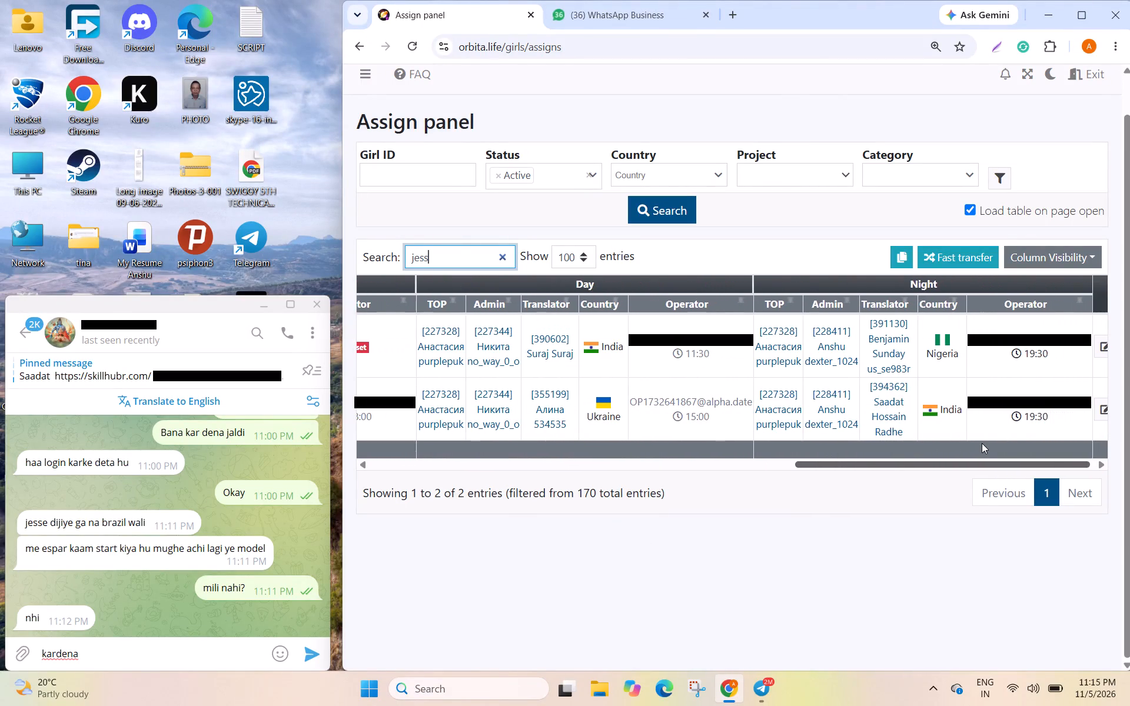
left_click_drag(982, 443, 501, 468)
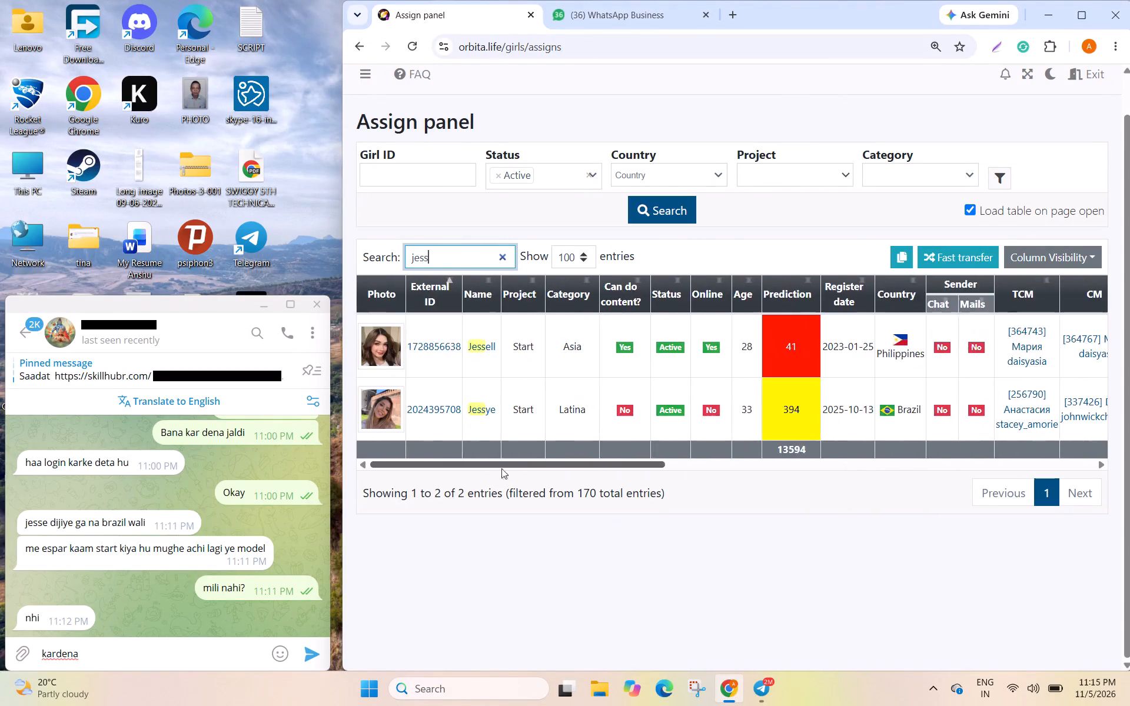
left_click_drag(501, 468, 496, 469)
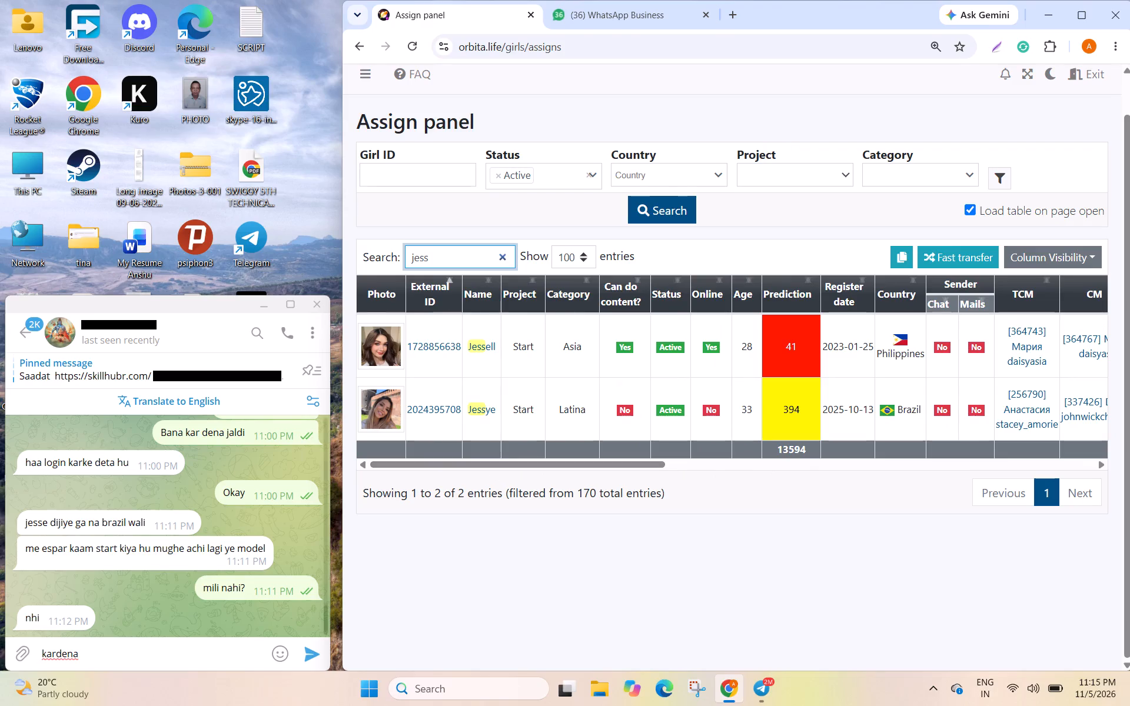
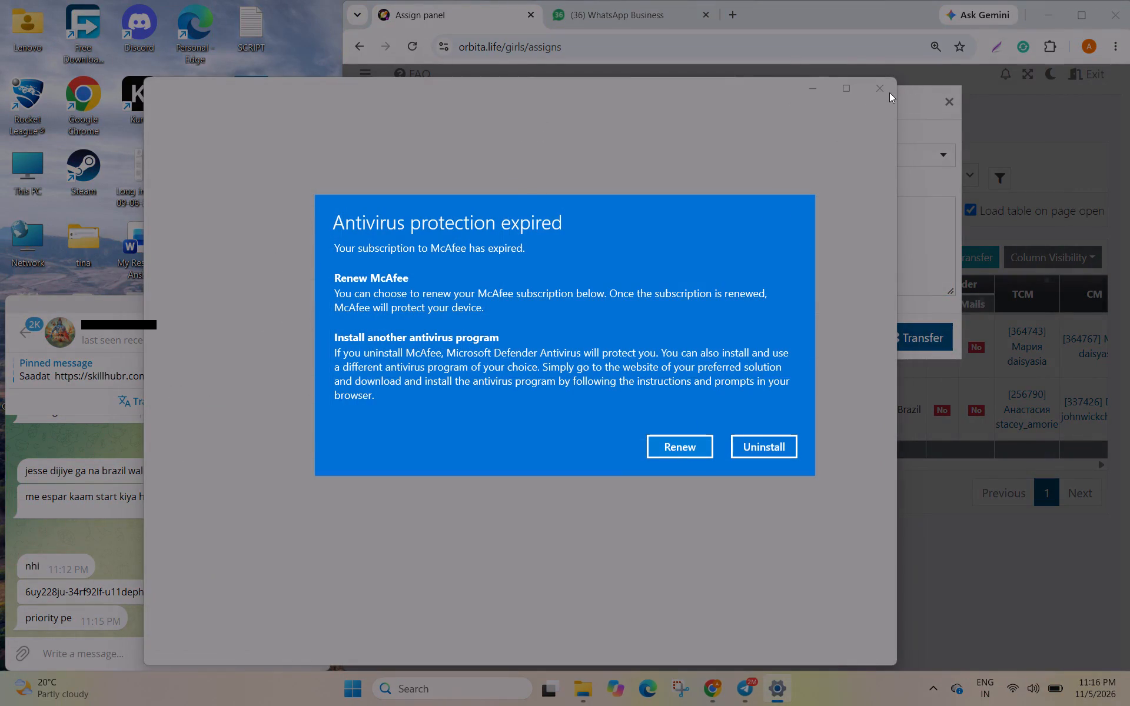
left_click(889, 92)
left_click(883, 86)
left_click(874, 92)
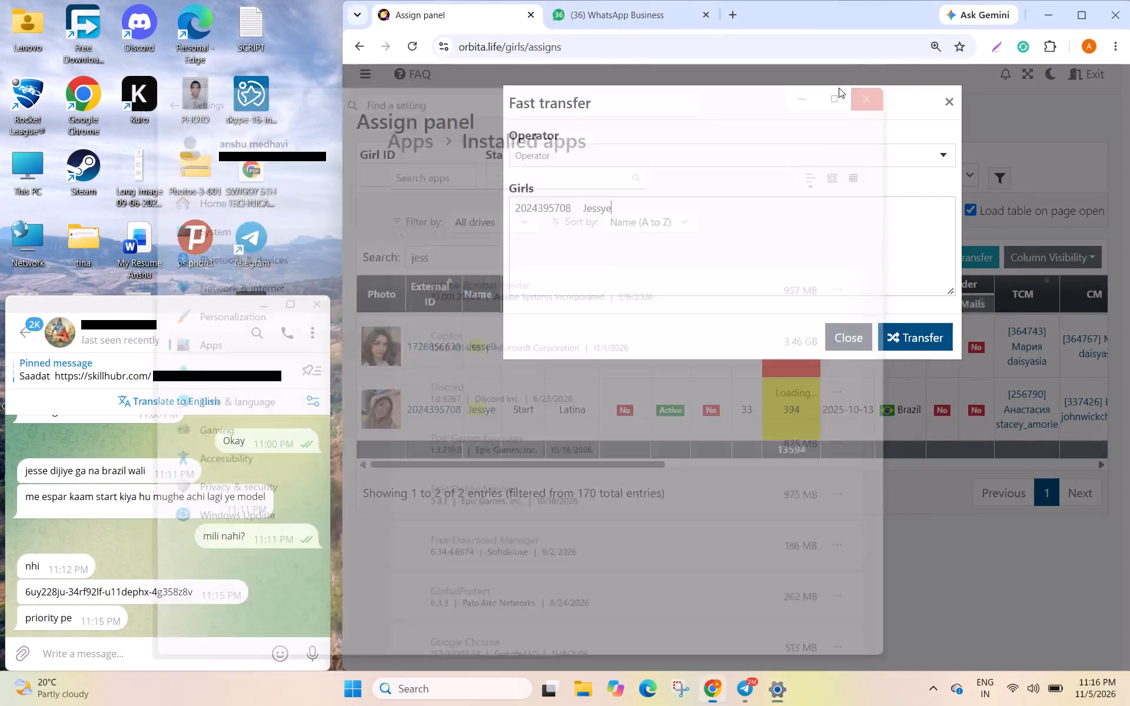
Search the operators for "adi", select the matching operator and transfer the Jessye profile to that operator.
left_click(583, 153)
left_click(559, 179)
key("a")
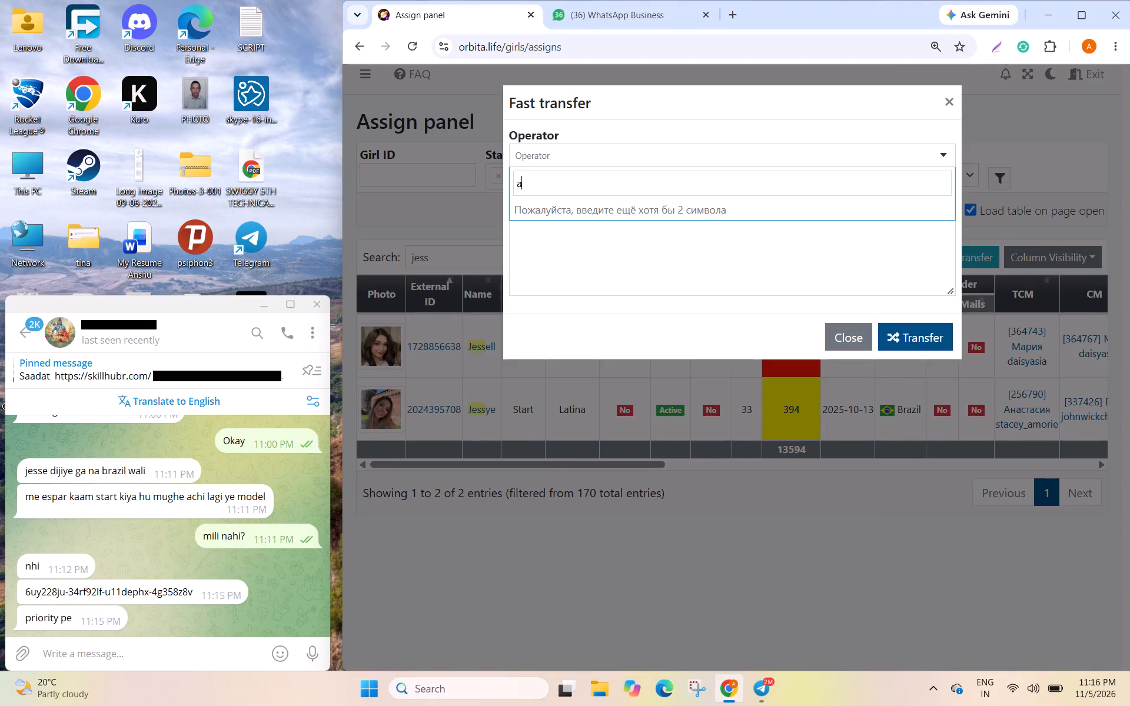
type("di")
left_click(604, 208)
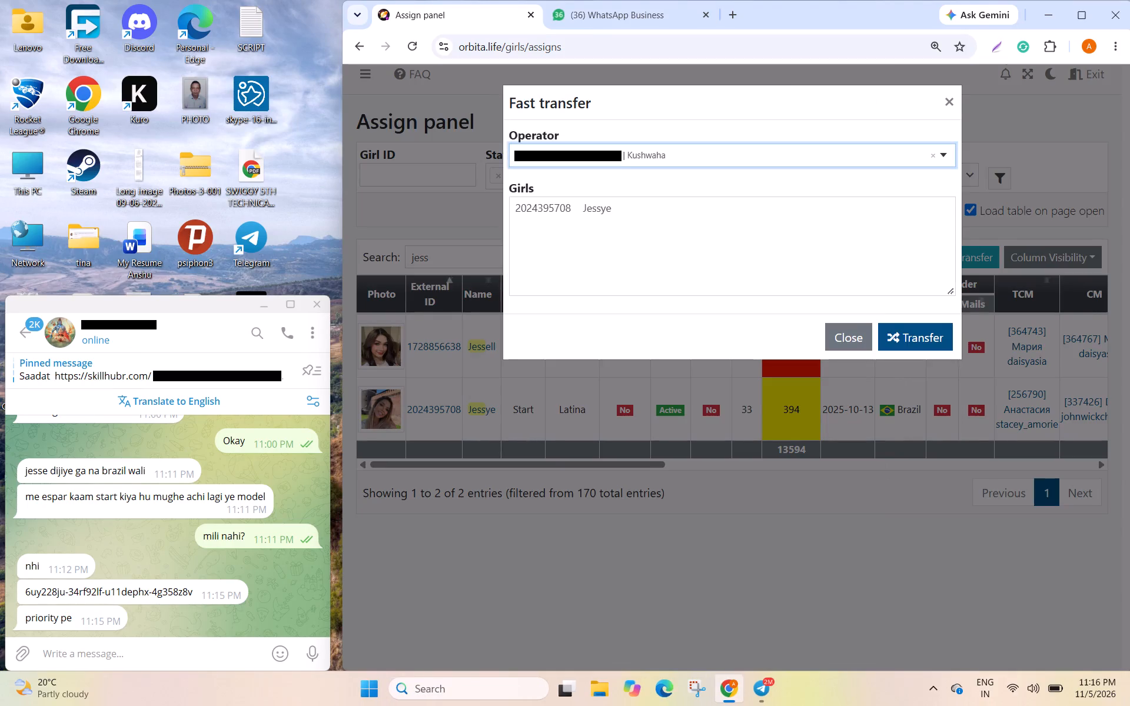
left_click(911, 331)
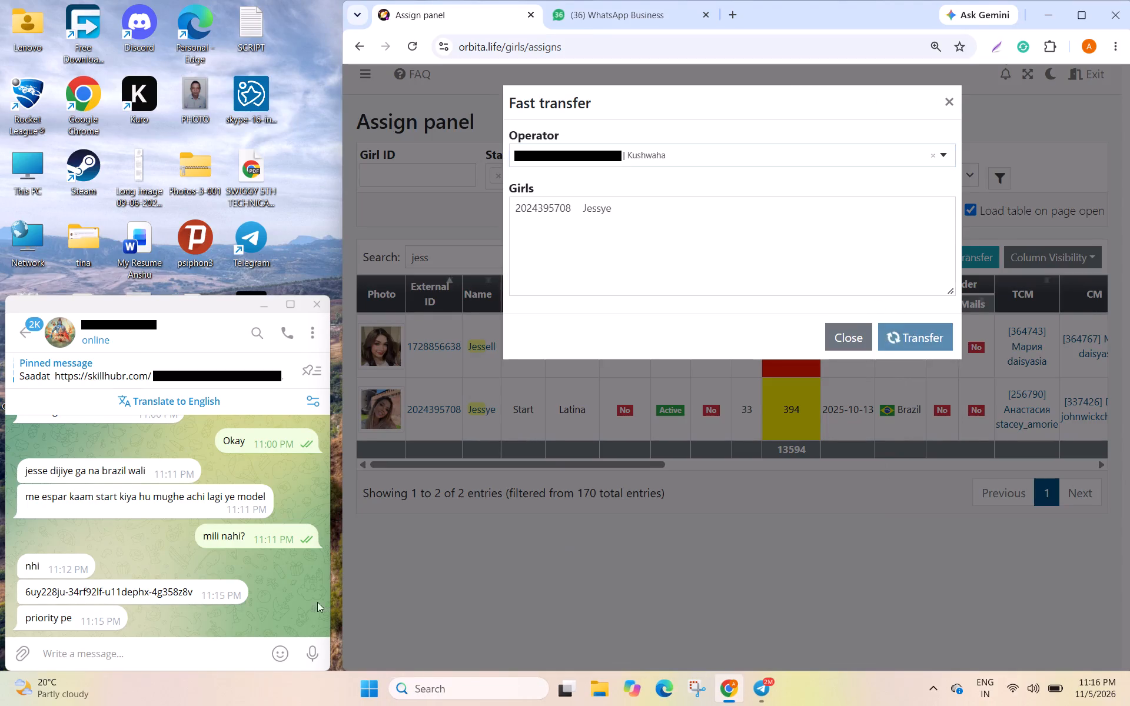
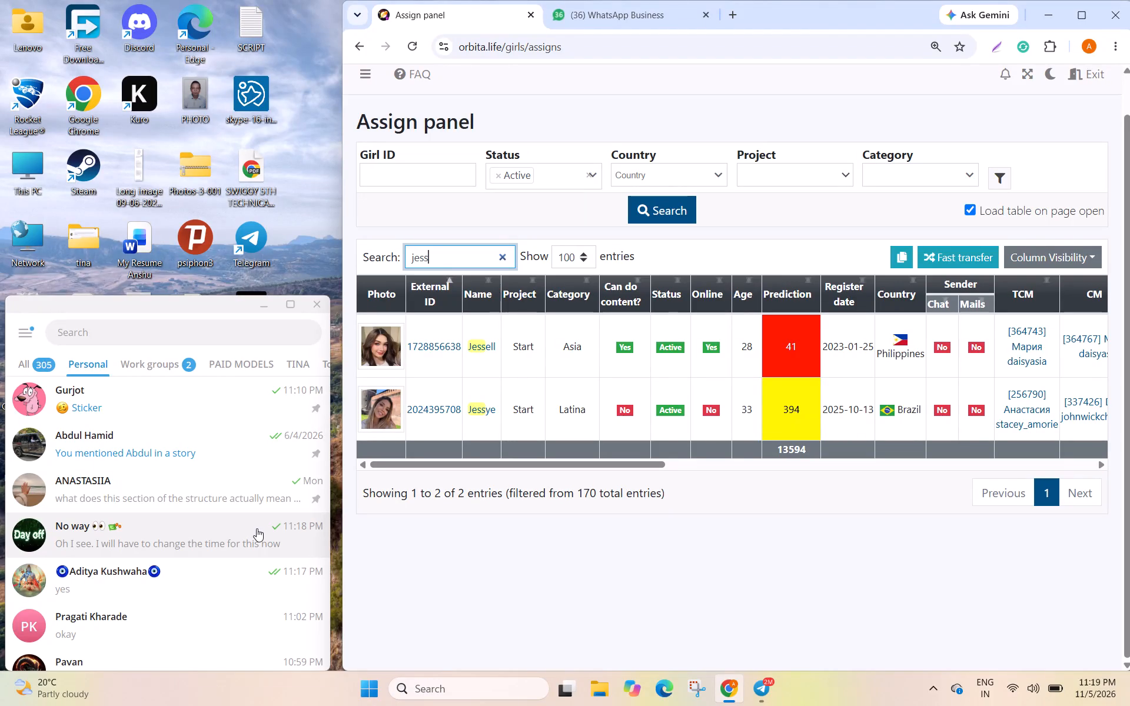
Clear the "jess" search term from the profiles table on the assign panel.
left_click(503, 255)
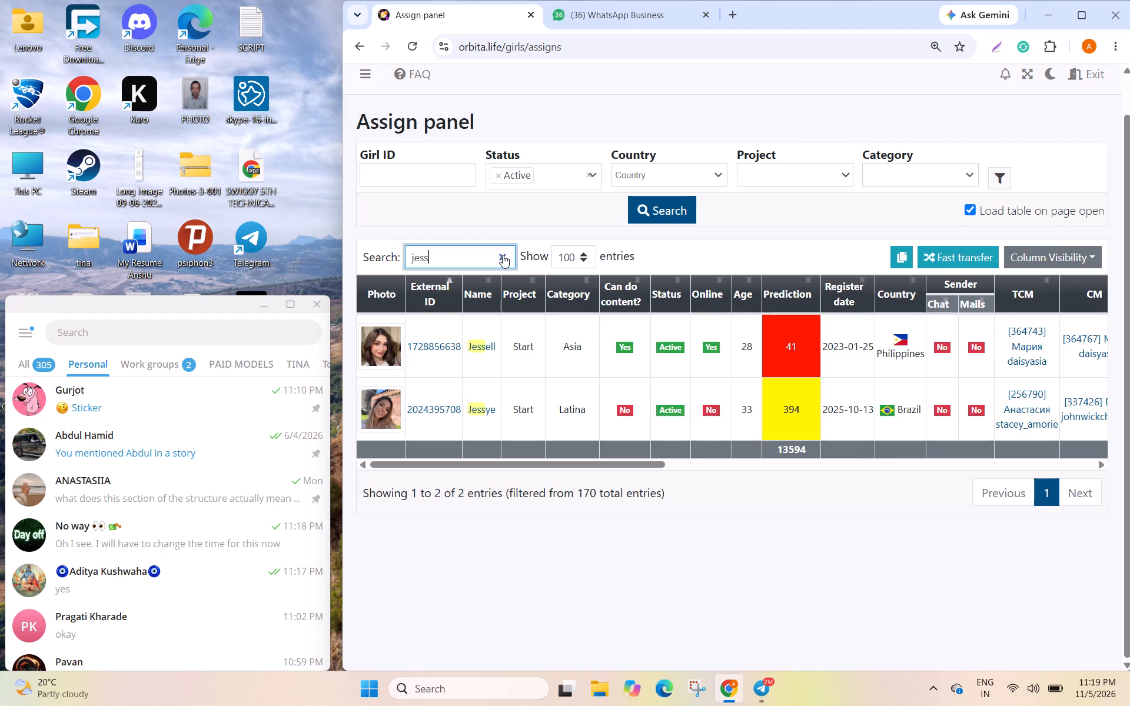
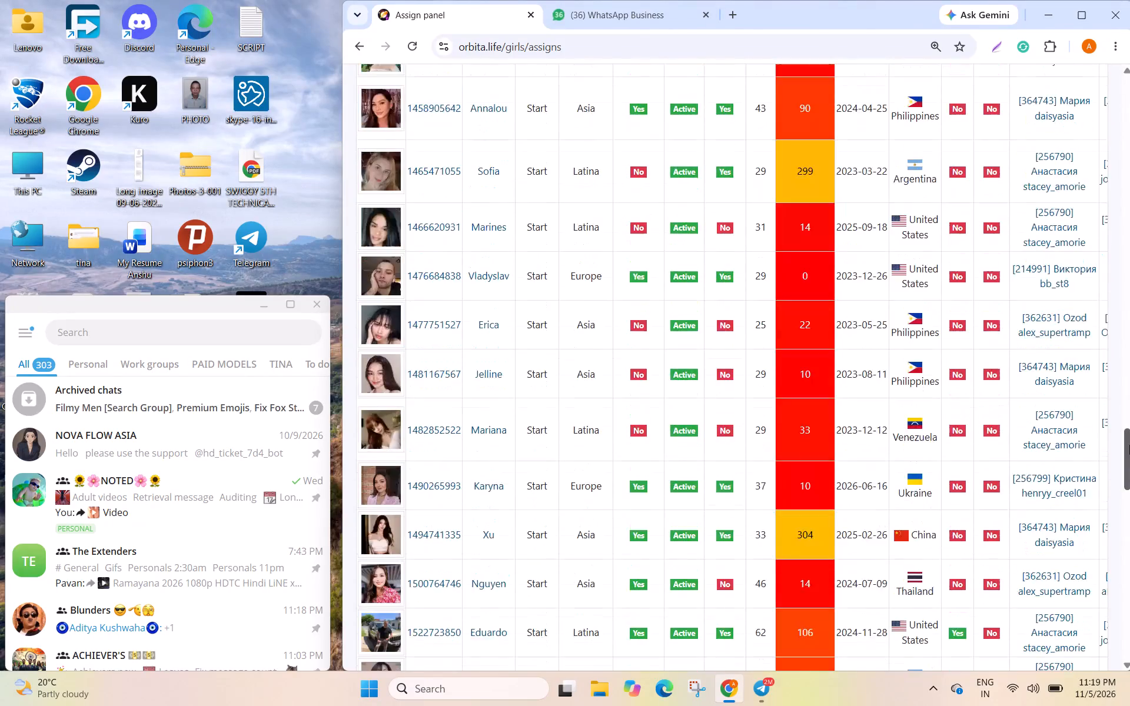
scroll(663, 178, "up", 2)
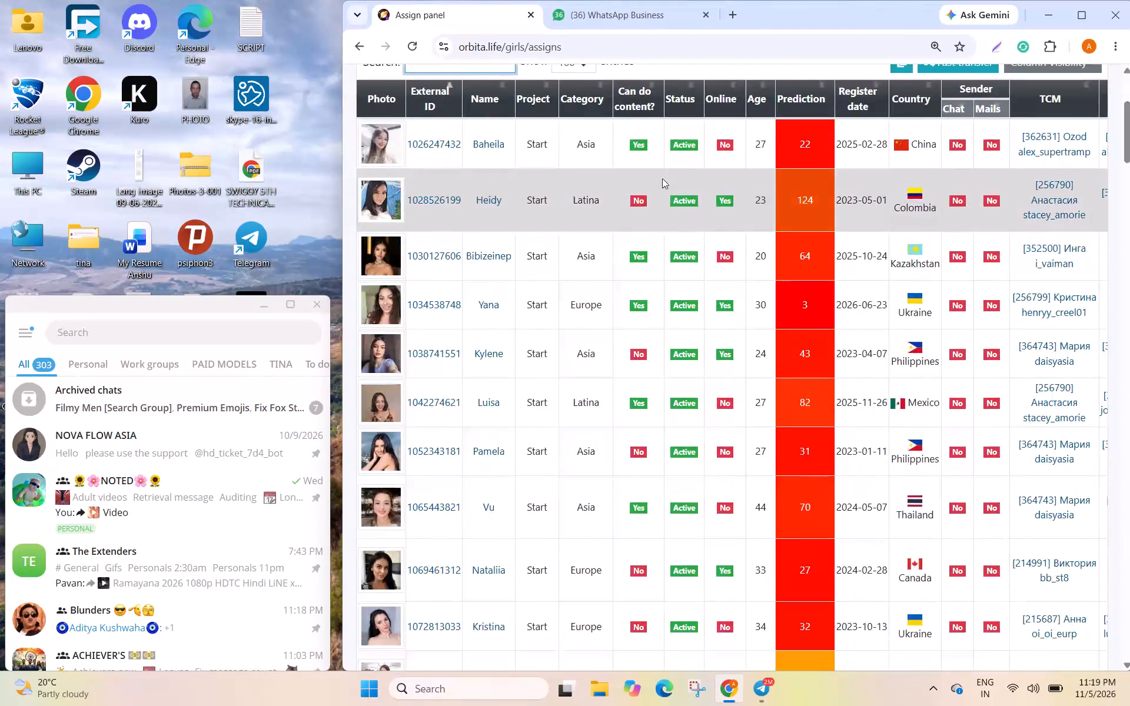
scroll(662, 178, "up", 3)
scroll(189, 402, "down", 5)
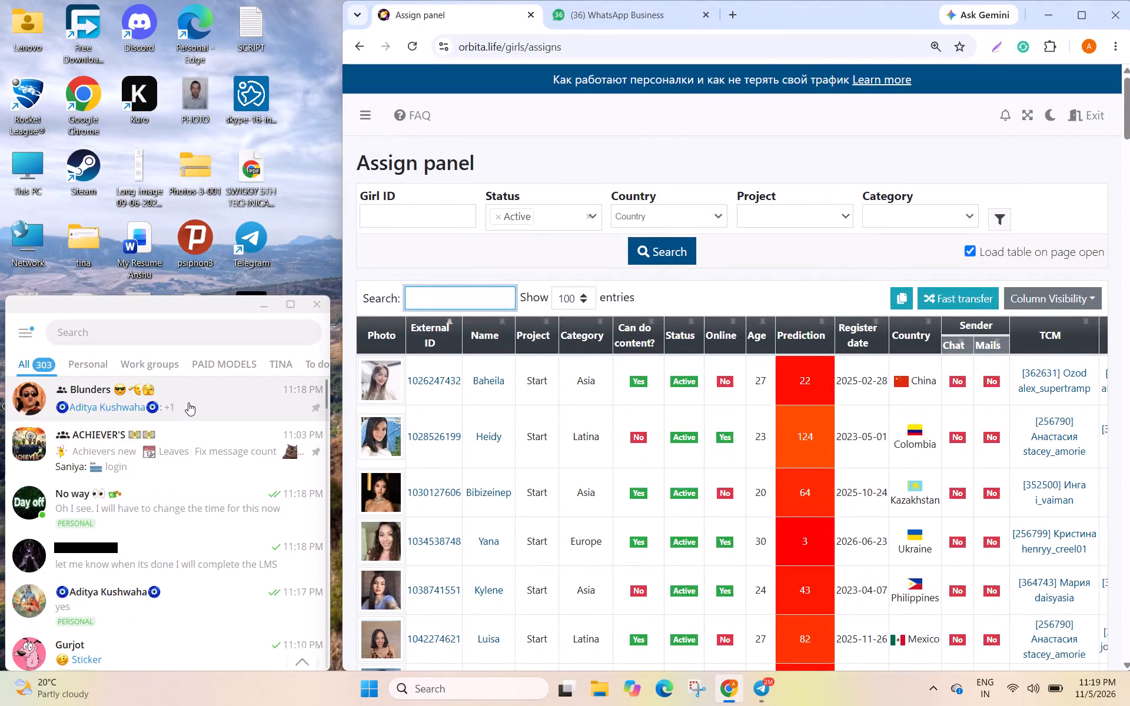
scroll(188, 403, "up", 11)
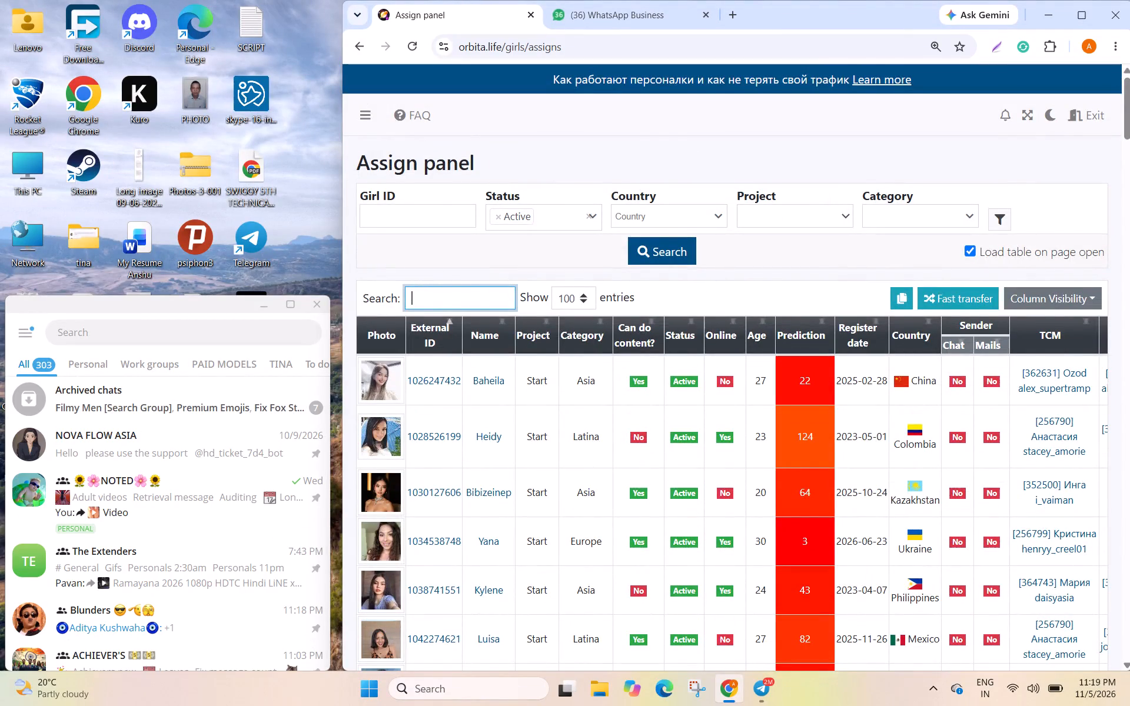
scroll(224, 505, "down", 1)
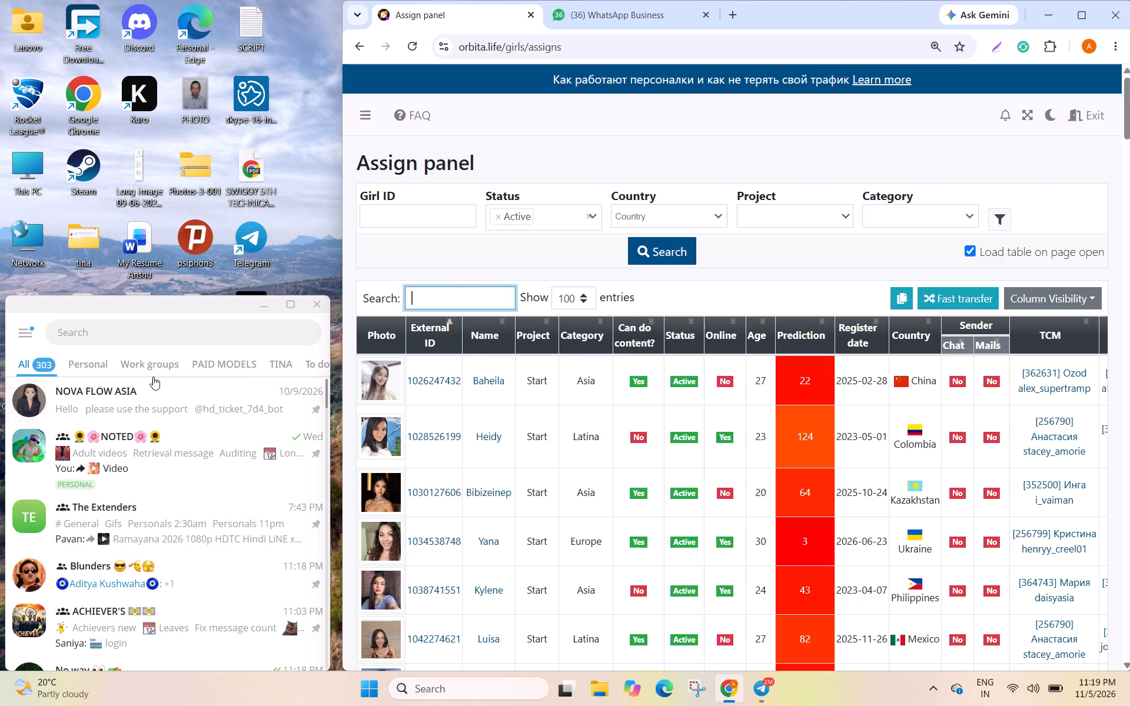
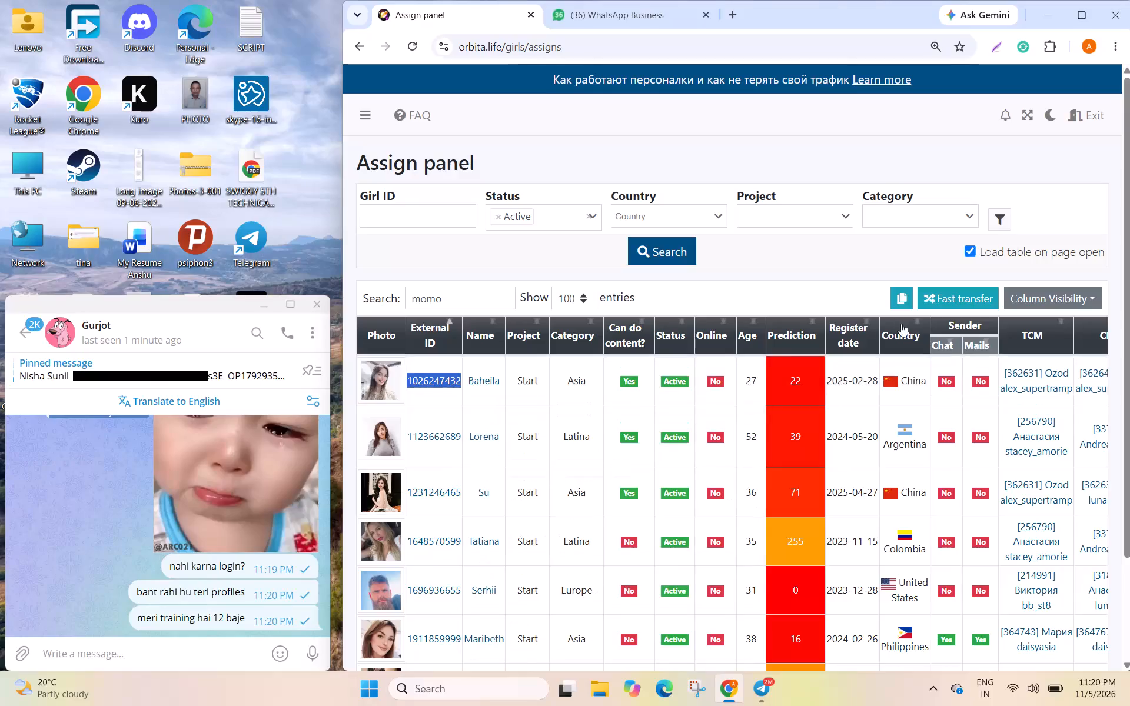
left_click(953, 296)
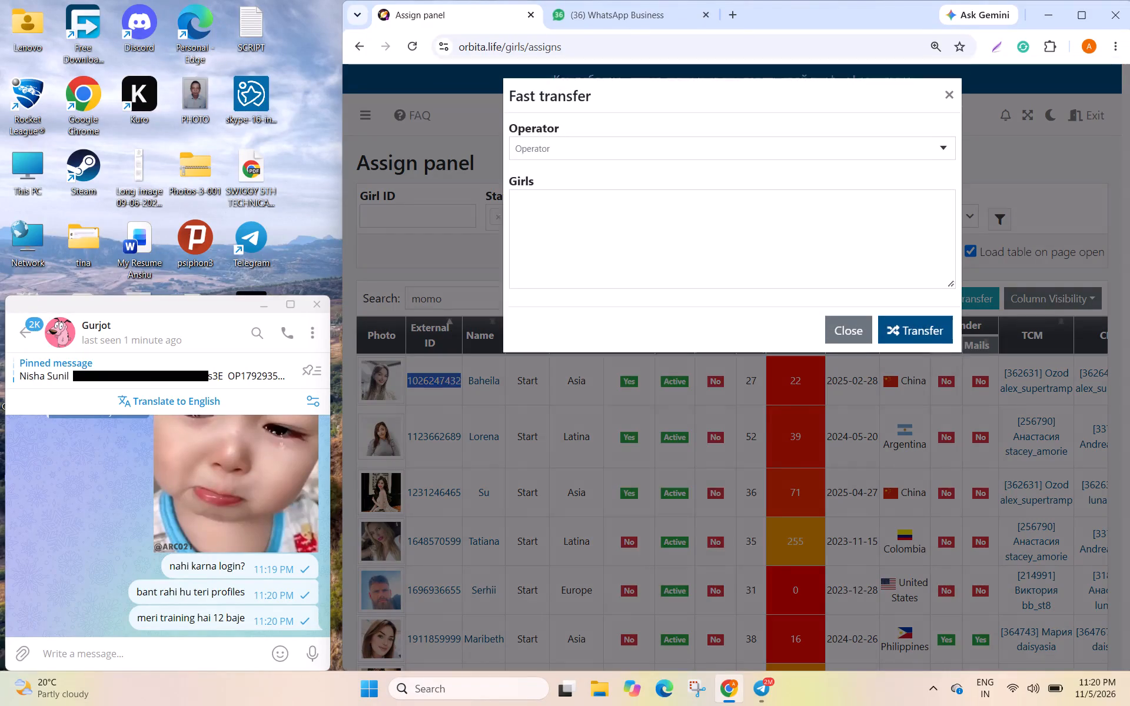
right_click(608, 261)
left_click(649, 406)
left_click(642, 429)
left_click(545, 166)
left_click(533, 179)
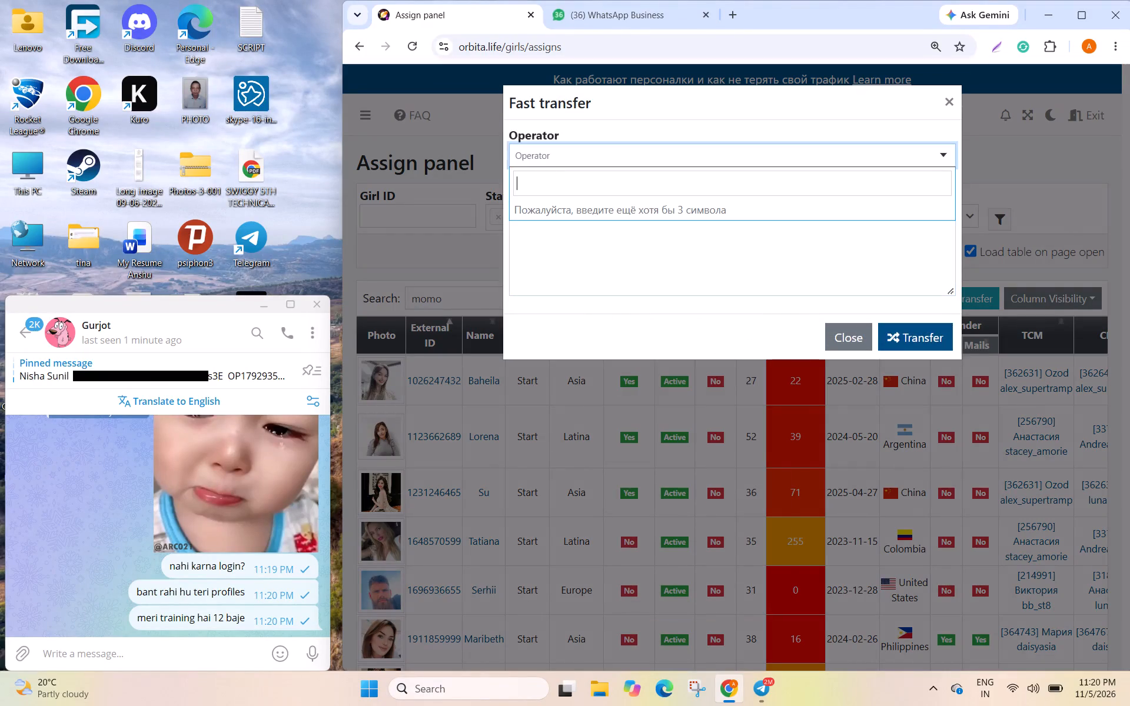
type("mi")
key("g")
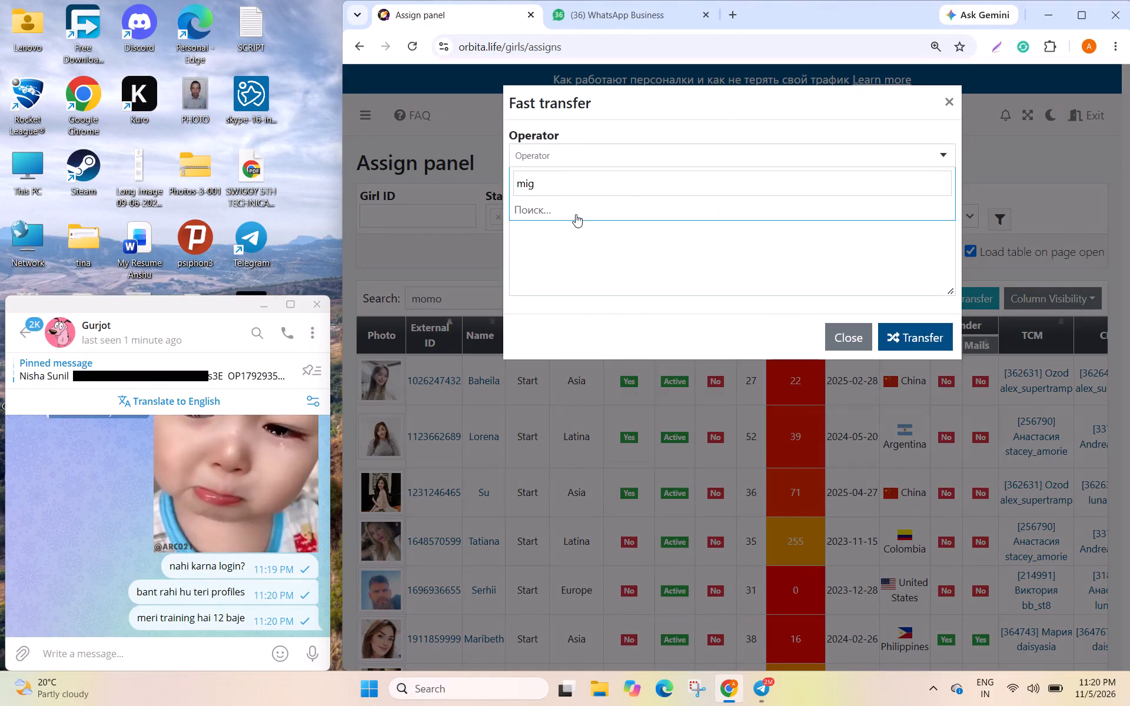
left_click(576, 214)
left_click(898, 338)
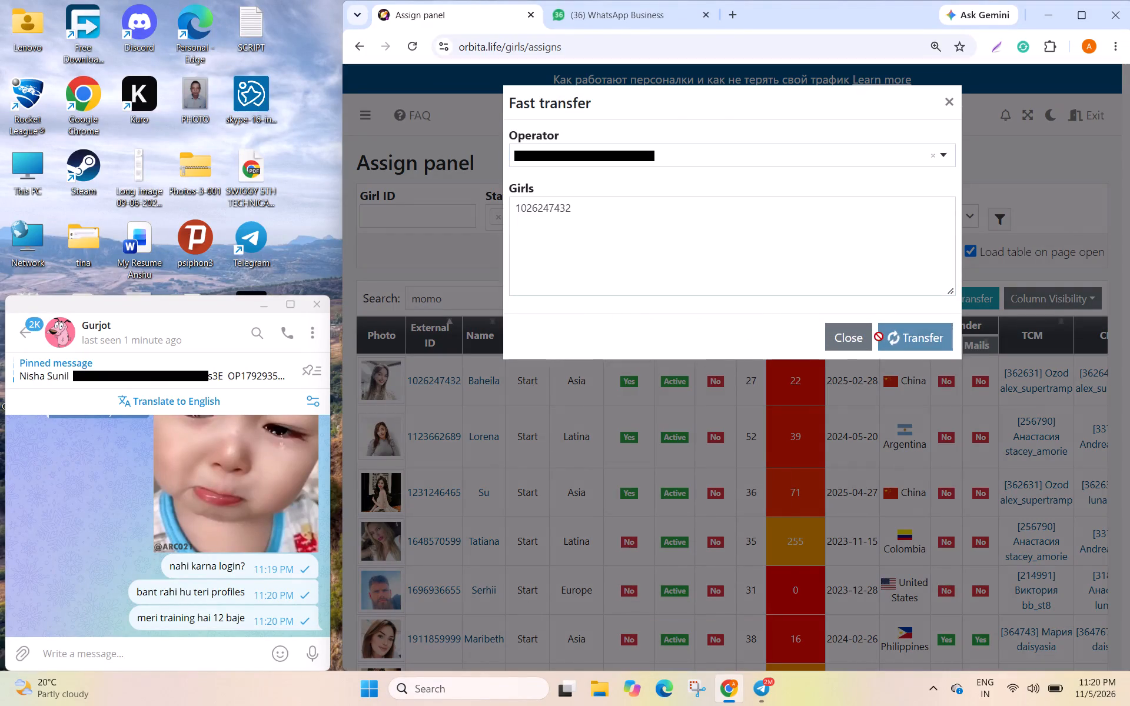
left_click(849, 377)
Copy the external ID of Su's profile from the table into the Girls list of a new Fast transfer.
scroll(451, 501, "down", 1)
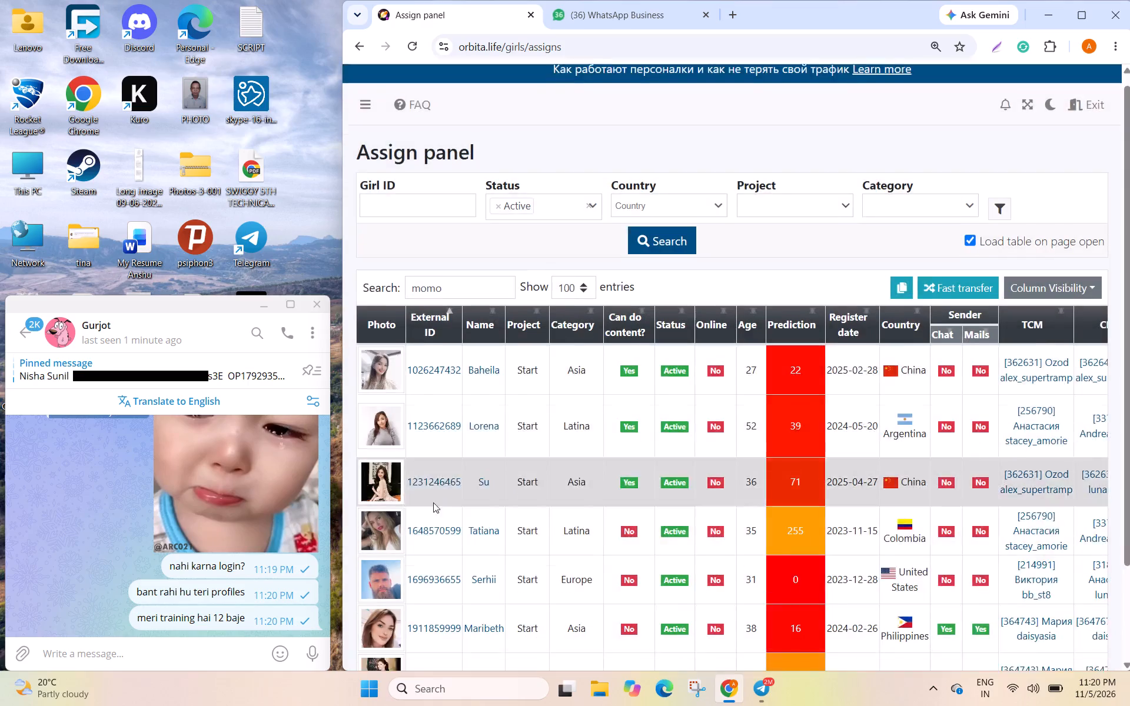
scroll(433, 502, "down", 1)
left_click_drag(407, 349, 468, 381)
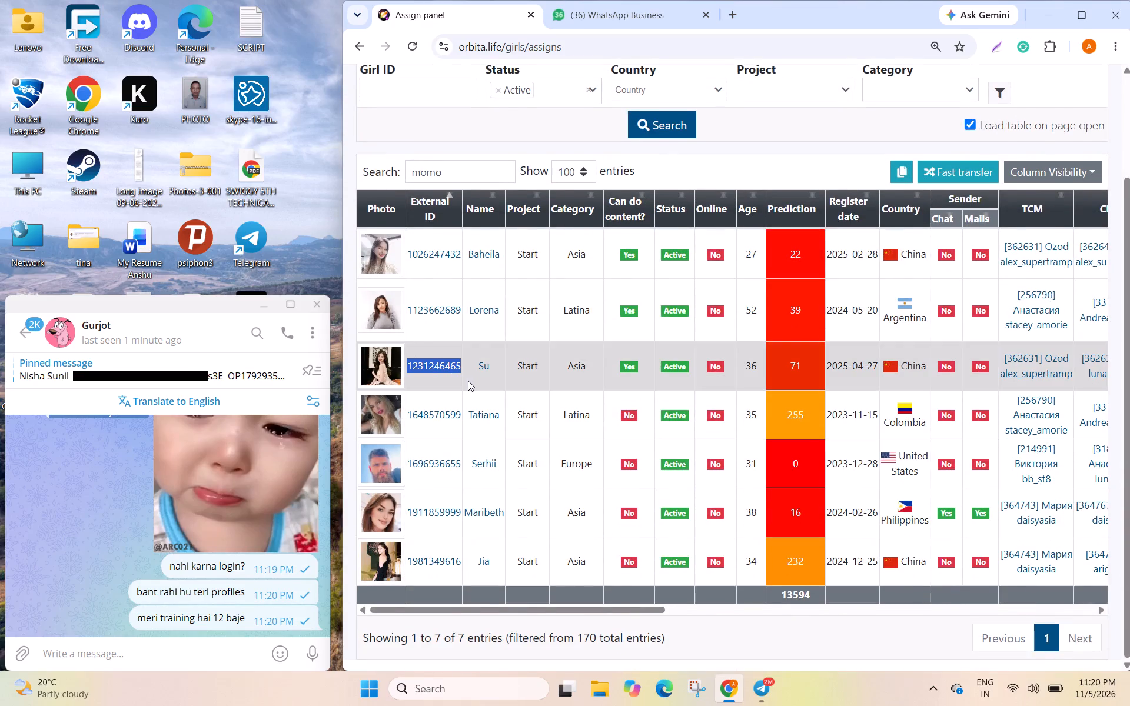
left_click_drag(468, 381, 472, 381)
right_click(464, 379)
left_click(547, 399)
left_click(938, 172)
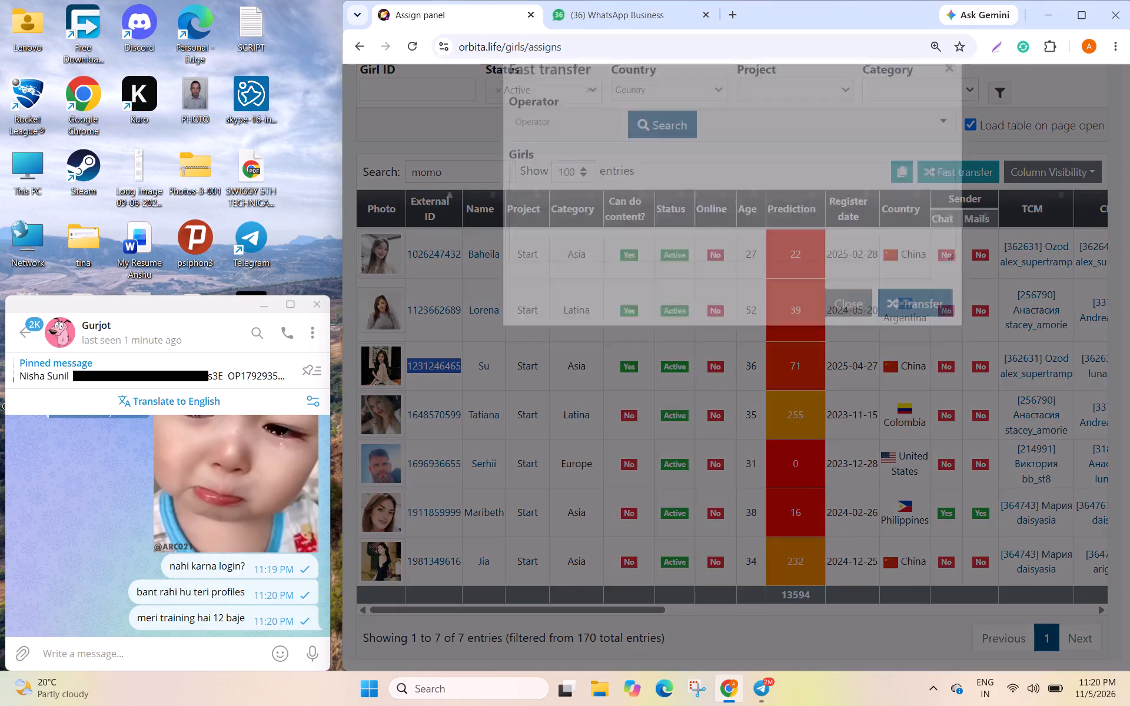
right_click(584, 264)
left_click(614, 432)
Search operators for "san", choose the second match, and submit the transfer of Su's profile.
left_click(534, 148)
left_click(534, 185)
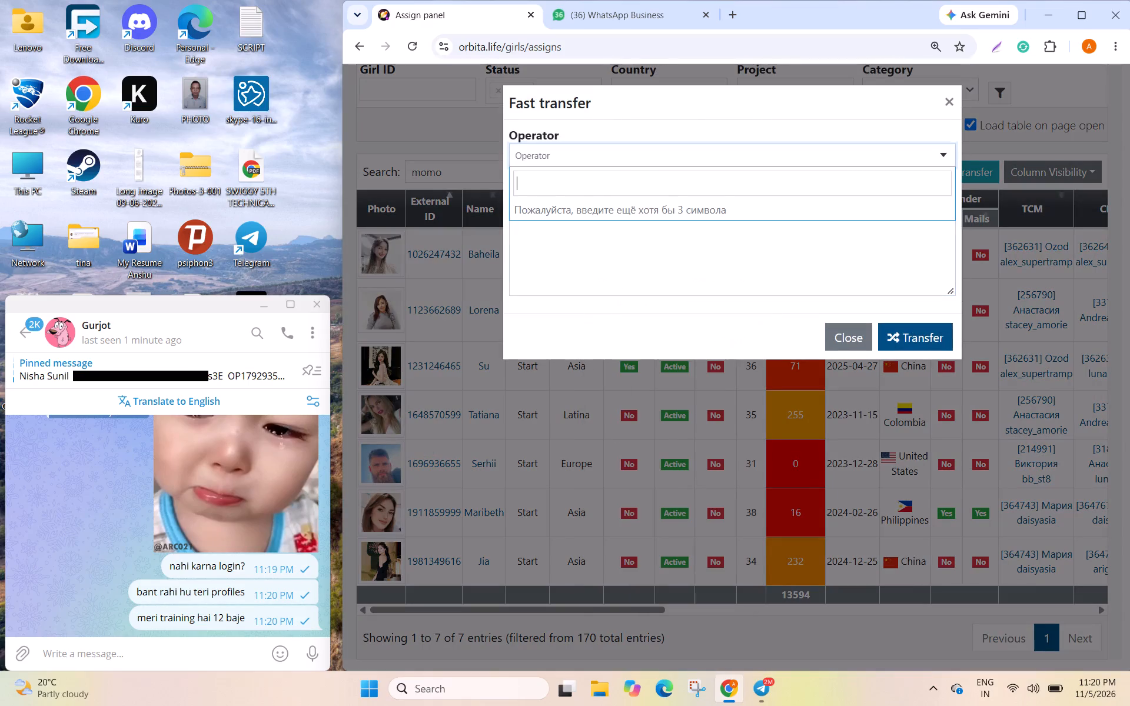
key("d")
key("d")
key("BackSpace")
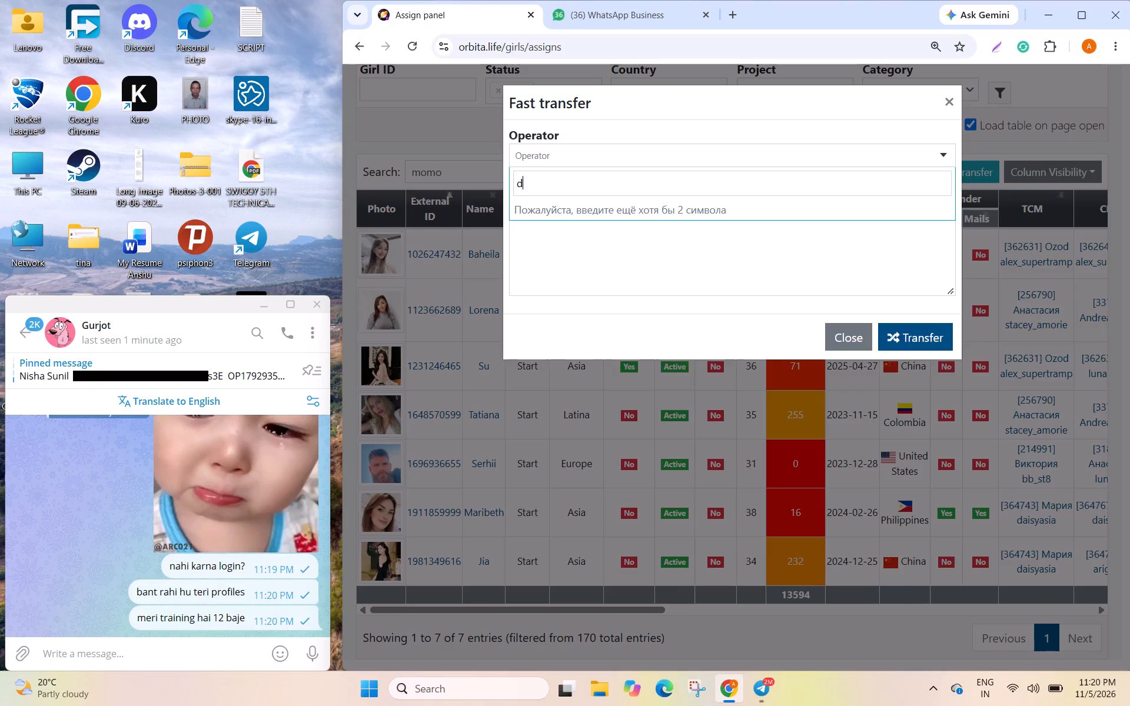
key("i")
key("BackSpace")
key("BackSpace")
key("s")
type("an")
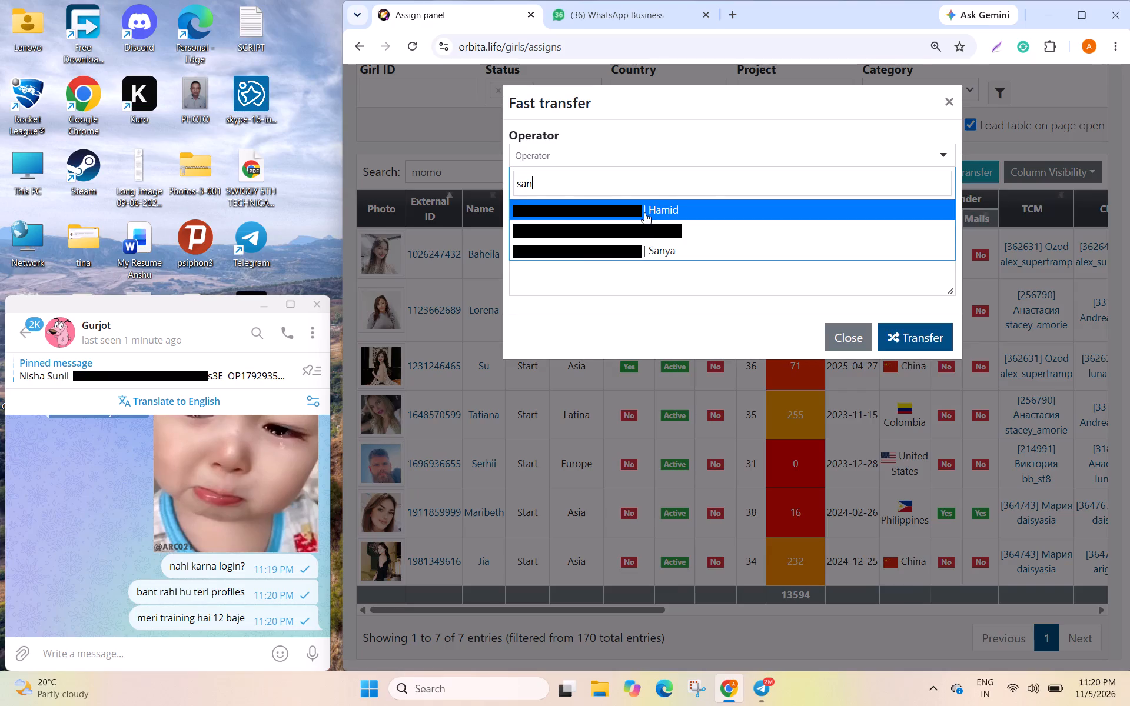
left_click(644, 227)
left_click(913, 350)
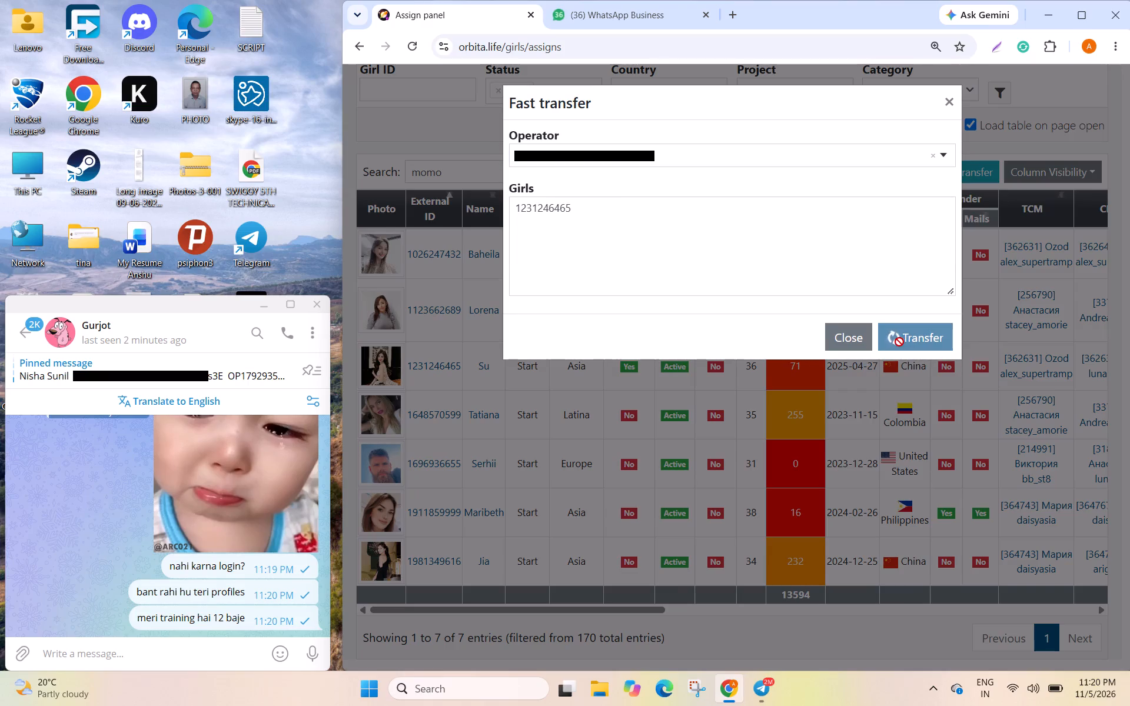
left_click(837, 385)
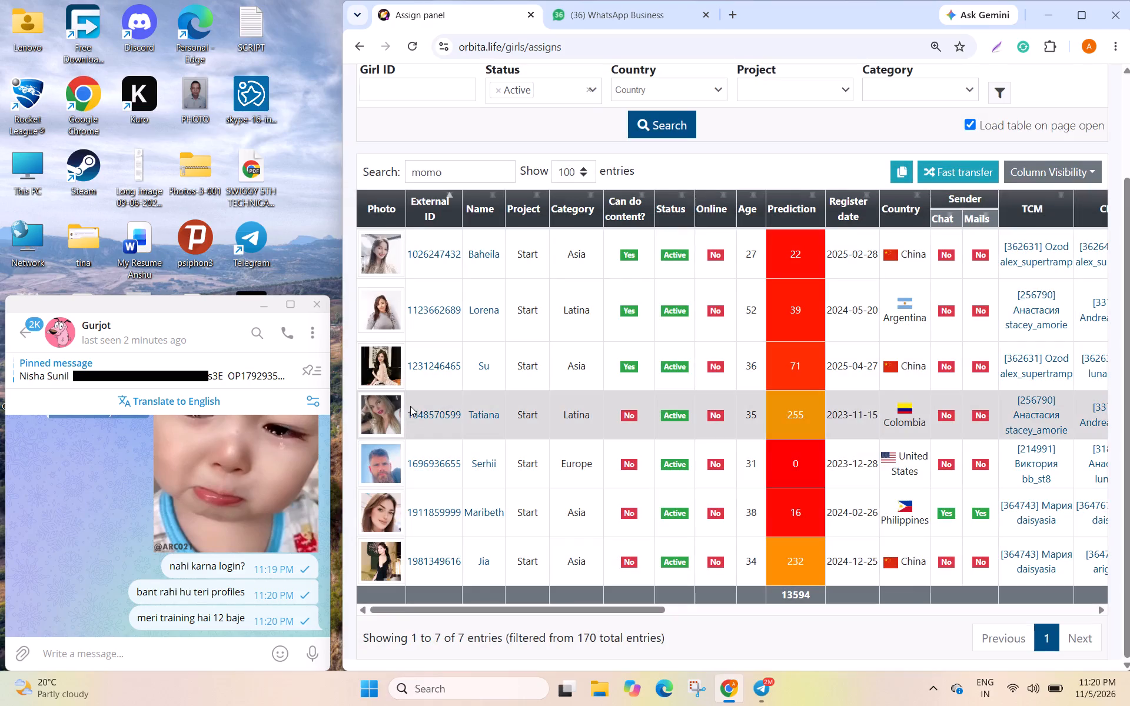
left_click_drag(408, 403, 503, 404)
right_click(468, 420)
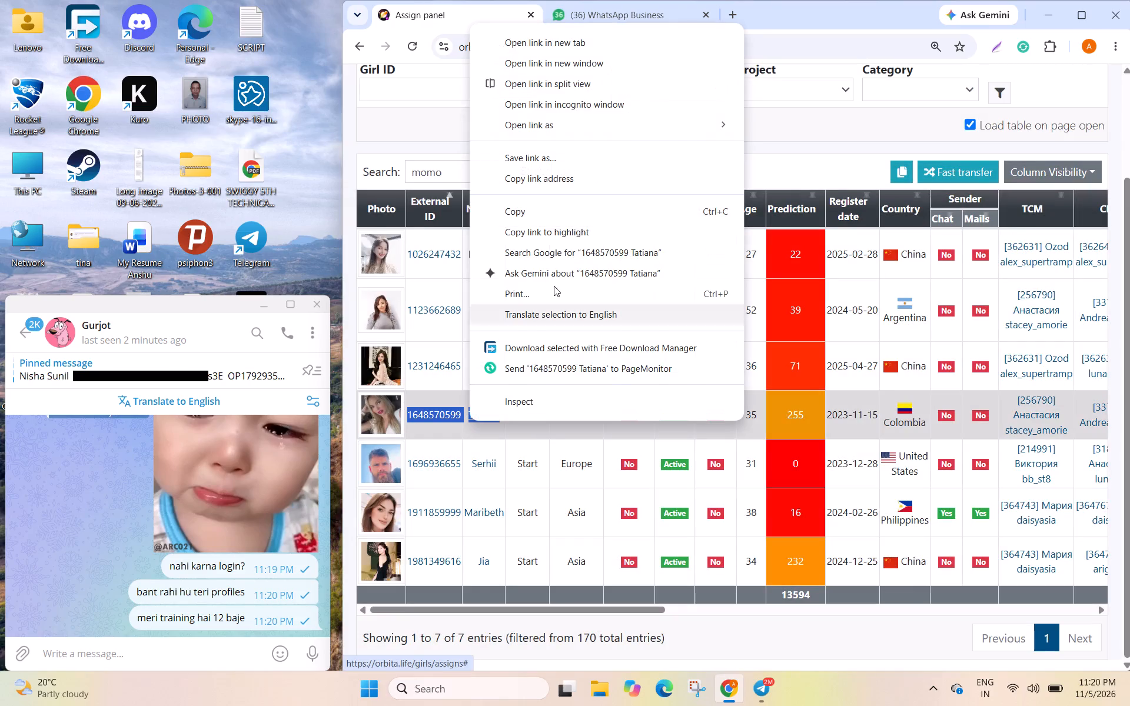
left_click(546, 218)
left_click(991, 160)
right_click(585, 221)
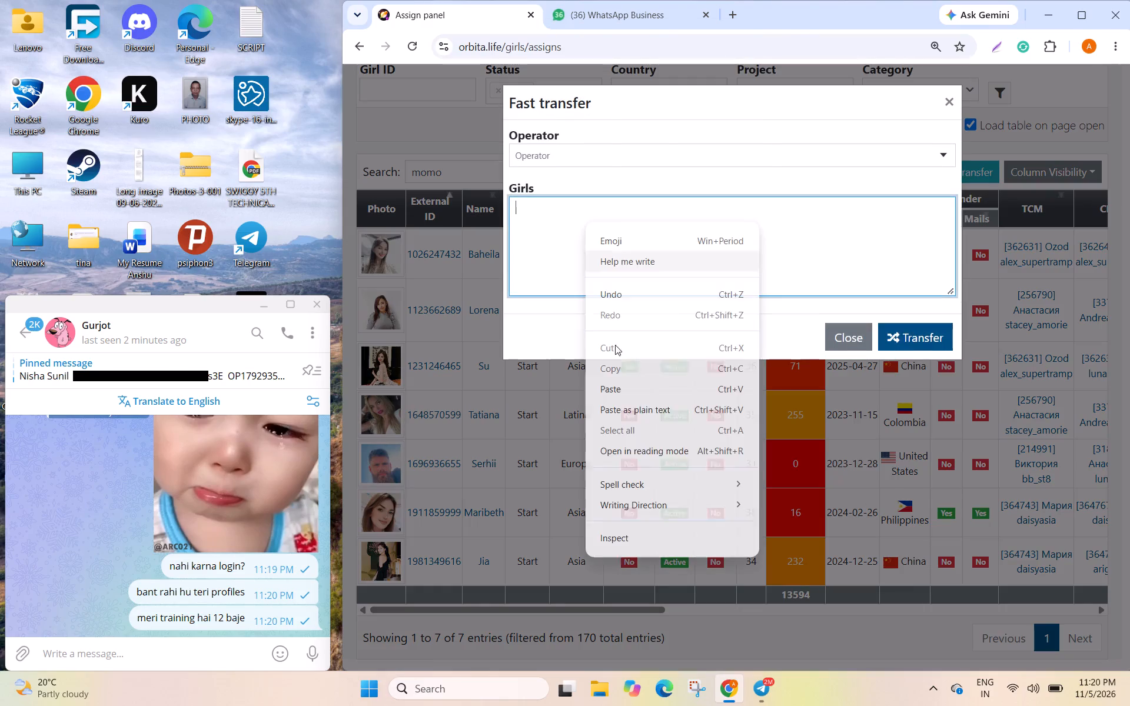
left_click(631, 405)
left_click(562, 161)
left_click(557, 182)
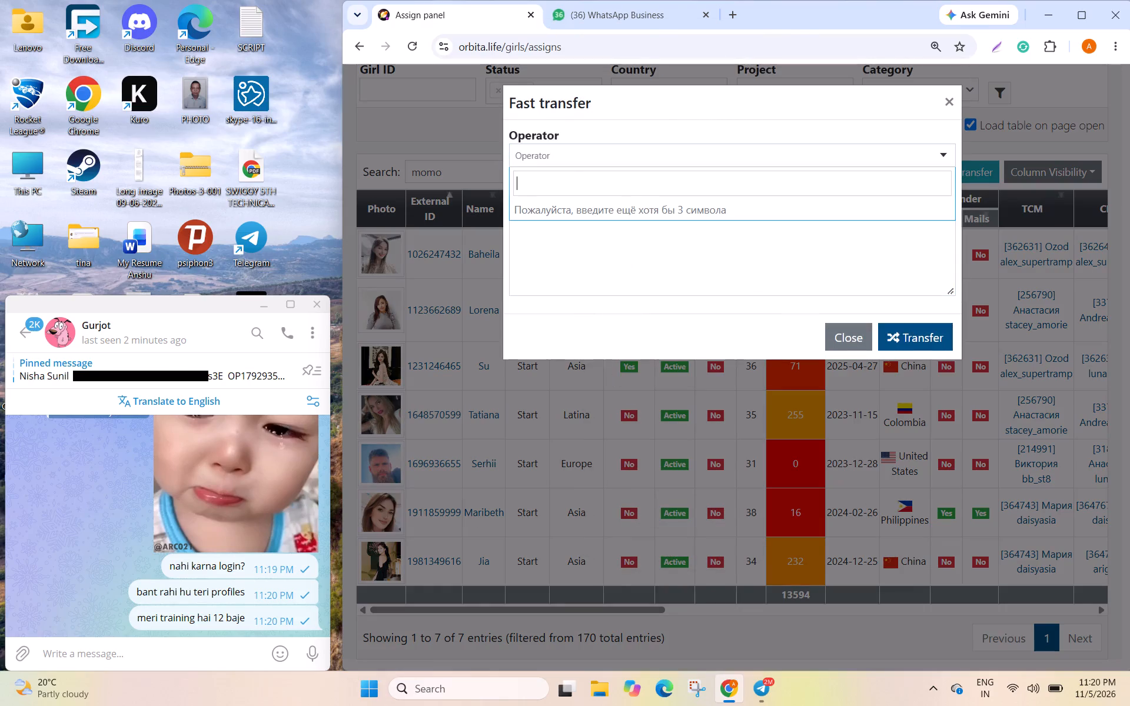
key("s")
type("an")
left_click(637, 228)
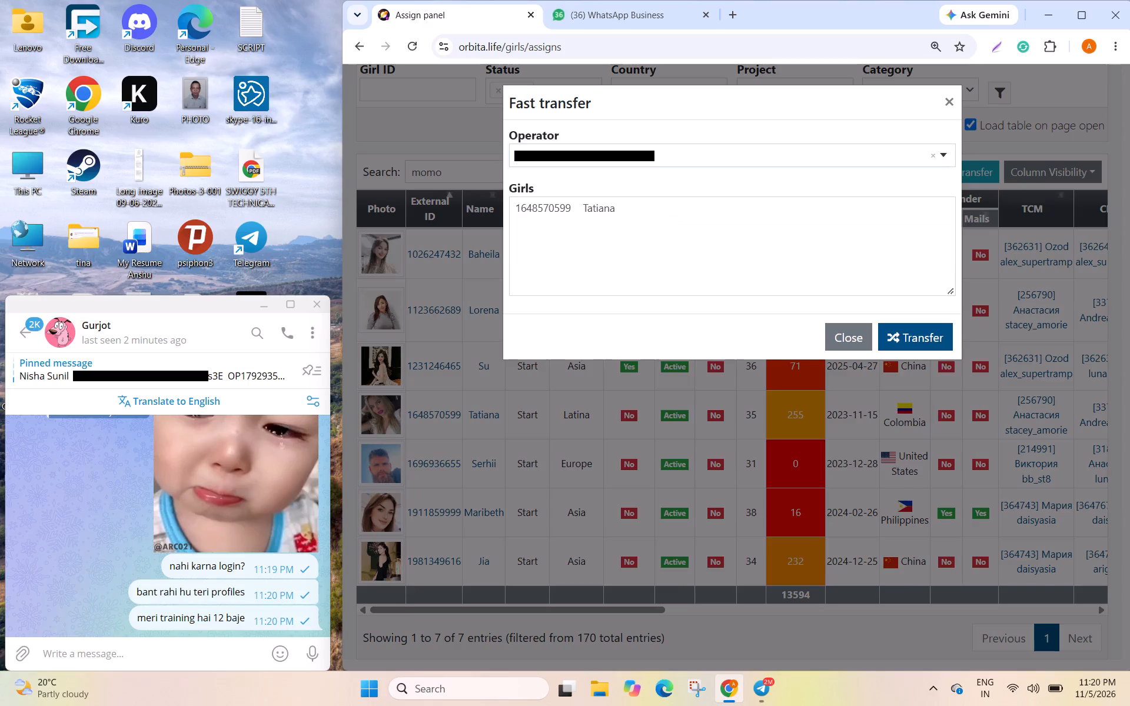
left_click(909, 329)
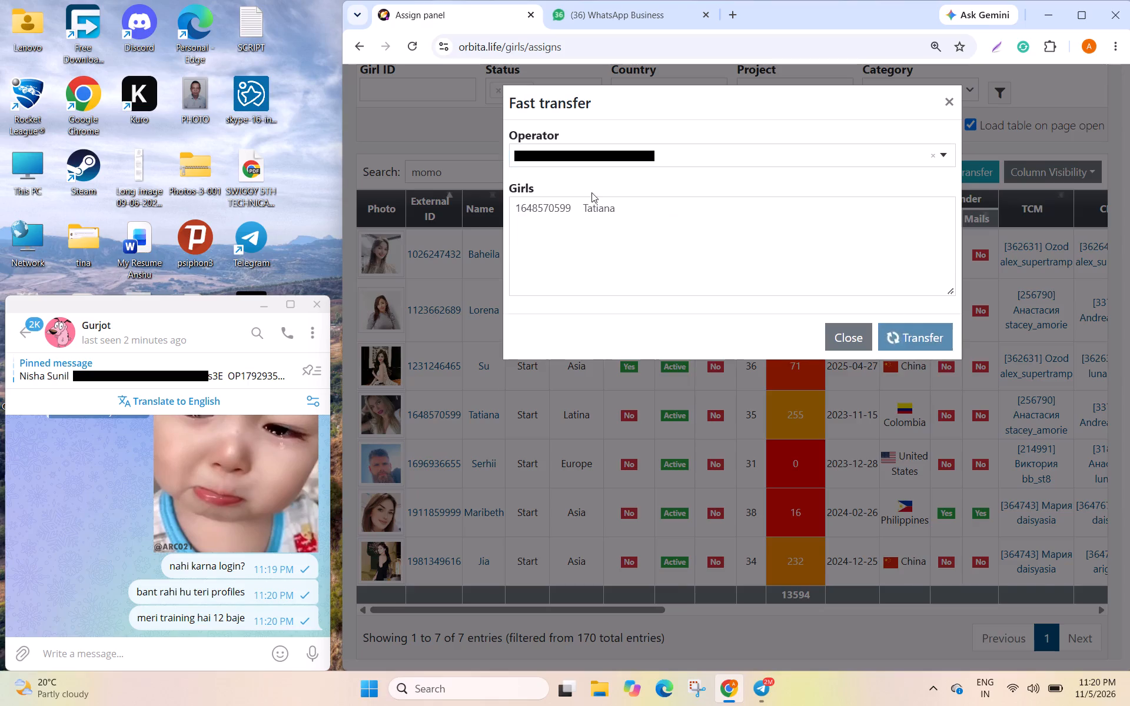
left_click(856, 381)
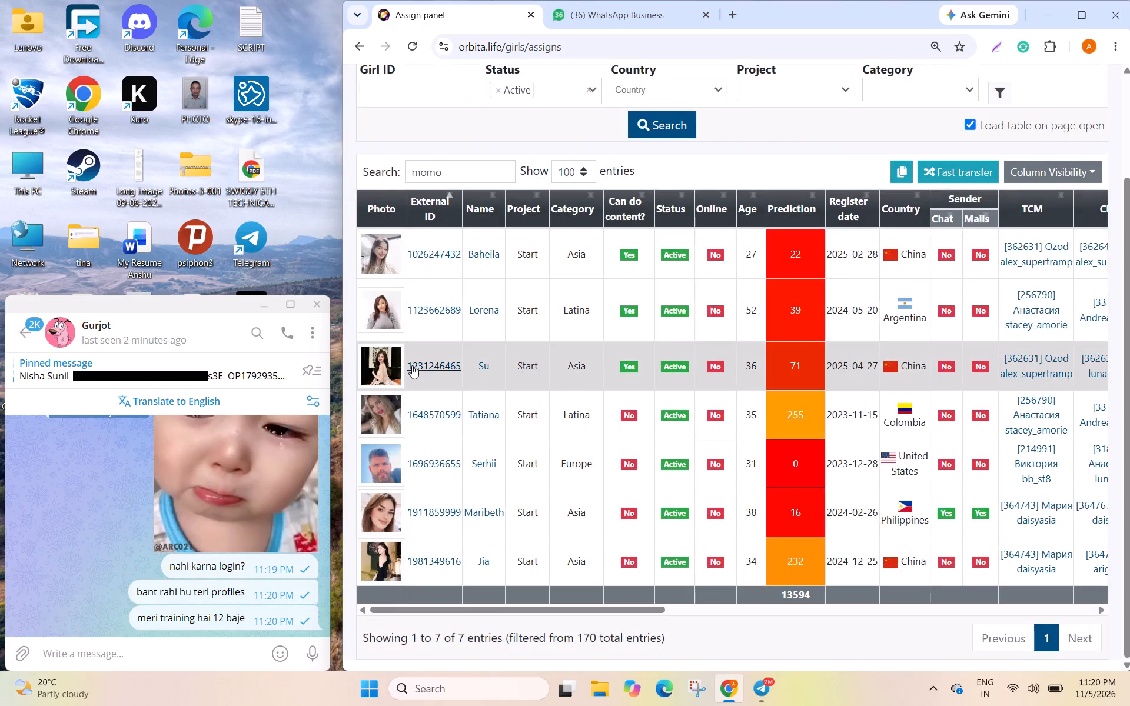
Copy the external ID of Su's profile from the table into the Girls list of a new Fast transfer.
left_click_drag(408, 352, 474, 353)
right_click(461, 375)
left_click(523, 391)
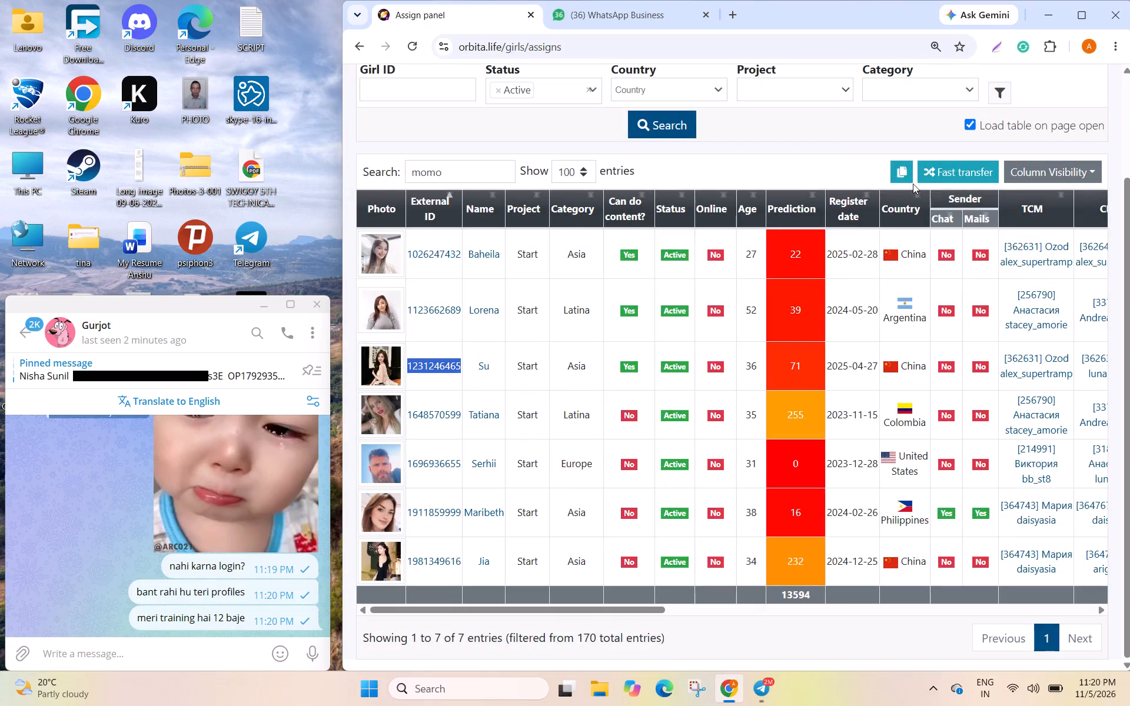
left_click(929, 176)
right_click(624, 227)
left_click(650, 402)
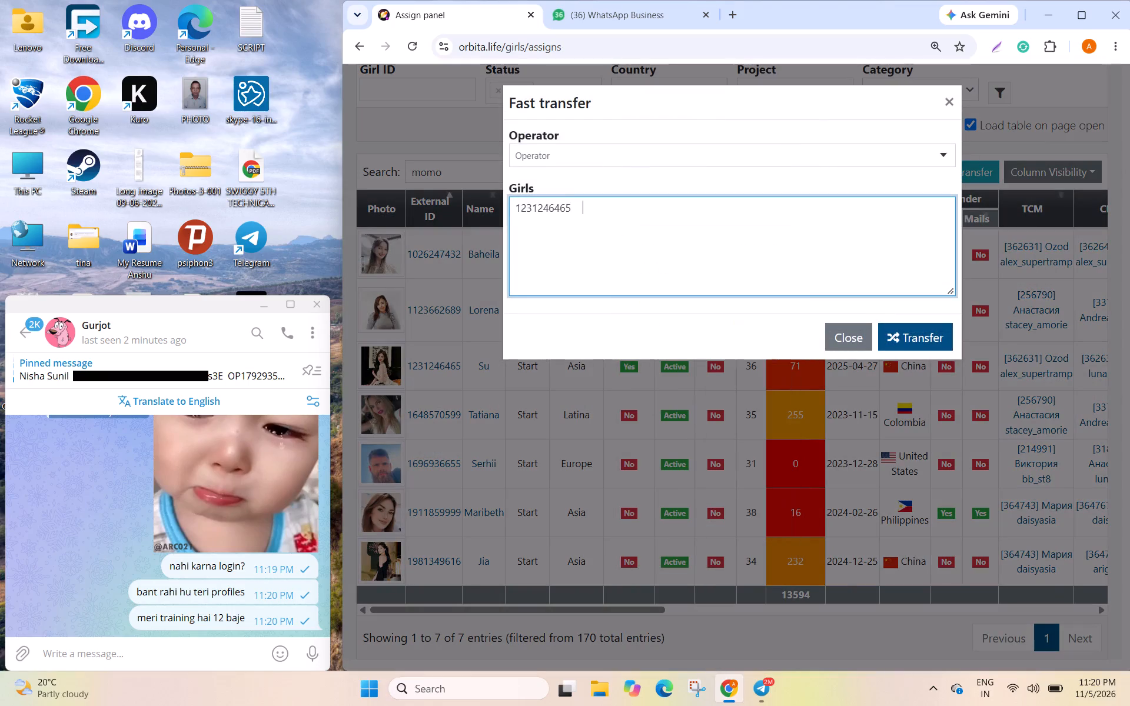
left_click(554, 164)
left_click(542, 187)
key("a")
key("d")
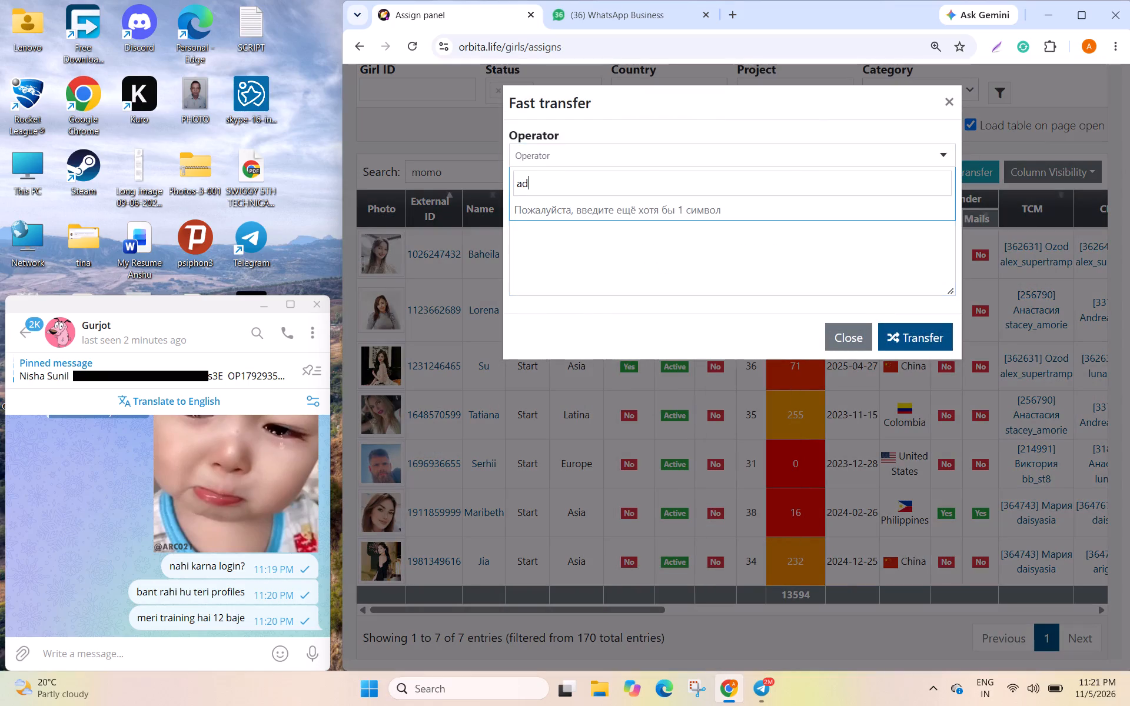
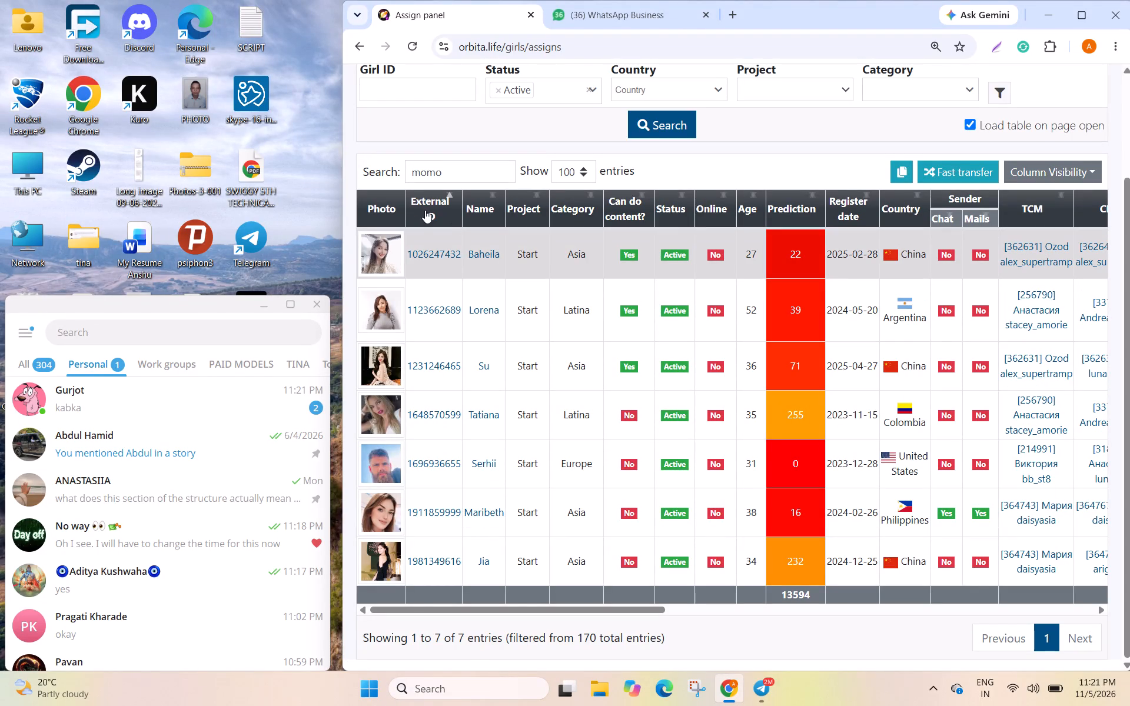
Sort the profiles table by external ID in descending order.
left_click(445, 217)
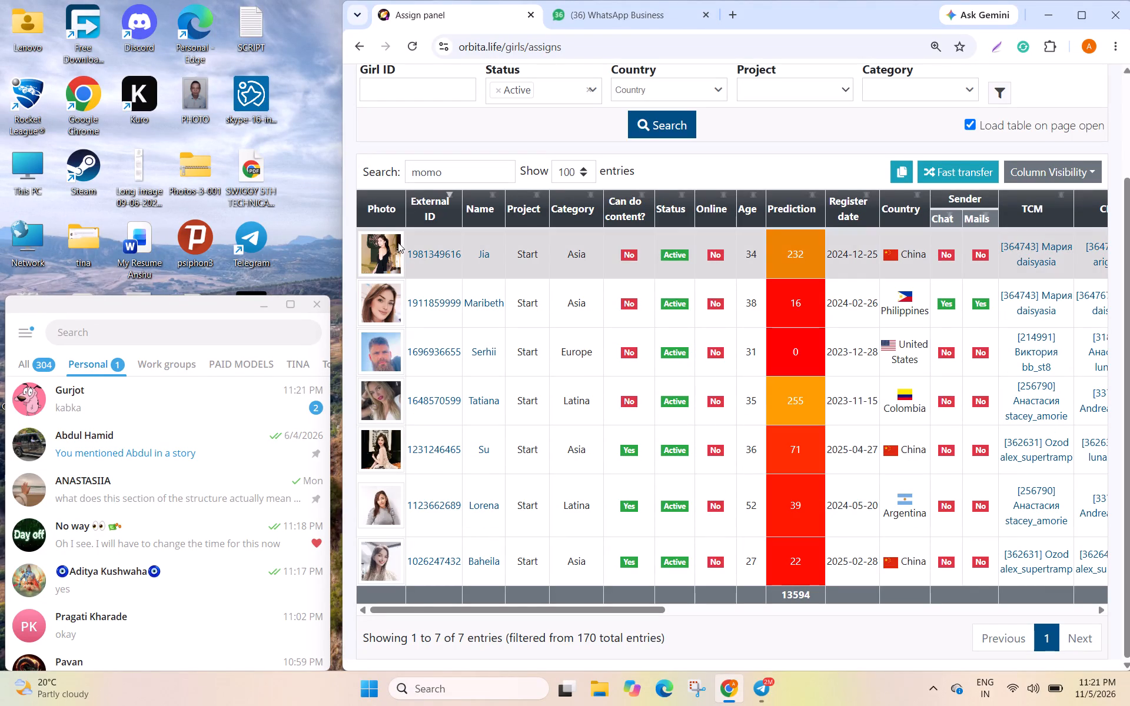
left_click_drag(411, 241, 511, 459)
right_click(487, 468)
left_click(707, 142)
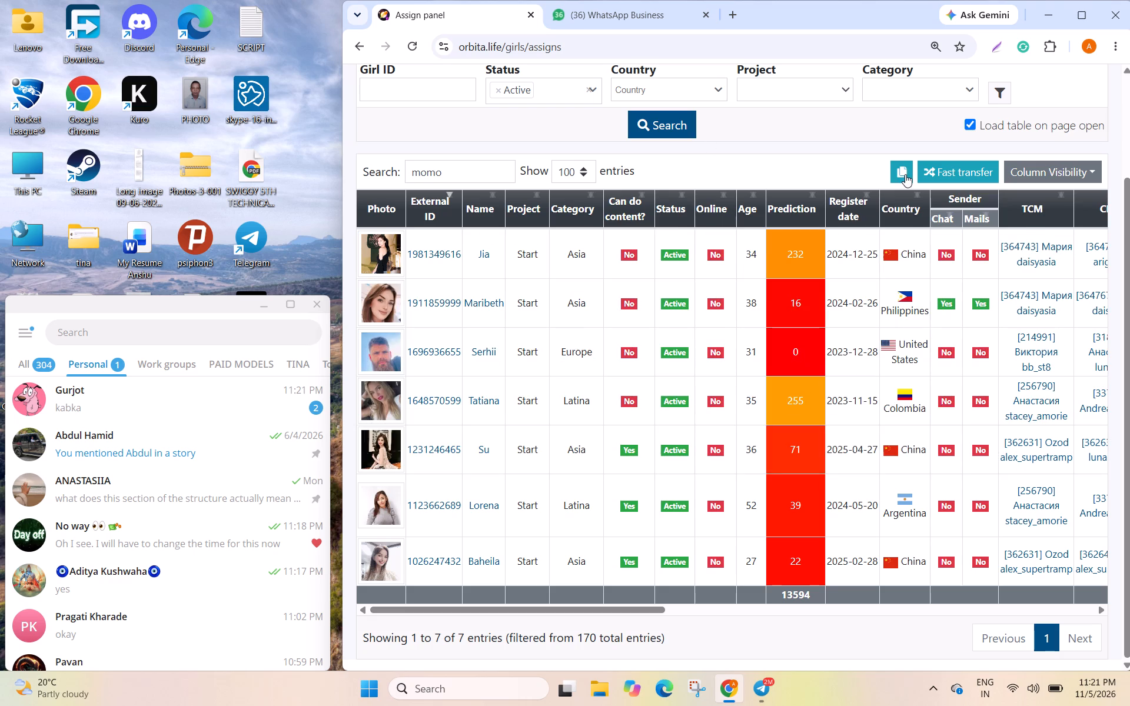
Copy the external IDs of all profiles in the filtered table into the Girls list of a new Fast transfer.
left_click(905, 174)
left_click(951, 169)
right_click(549, 208)
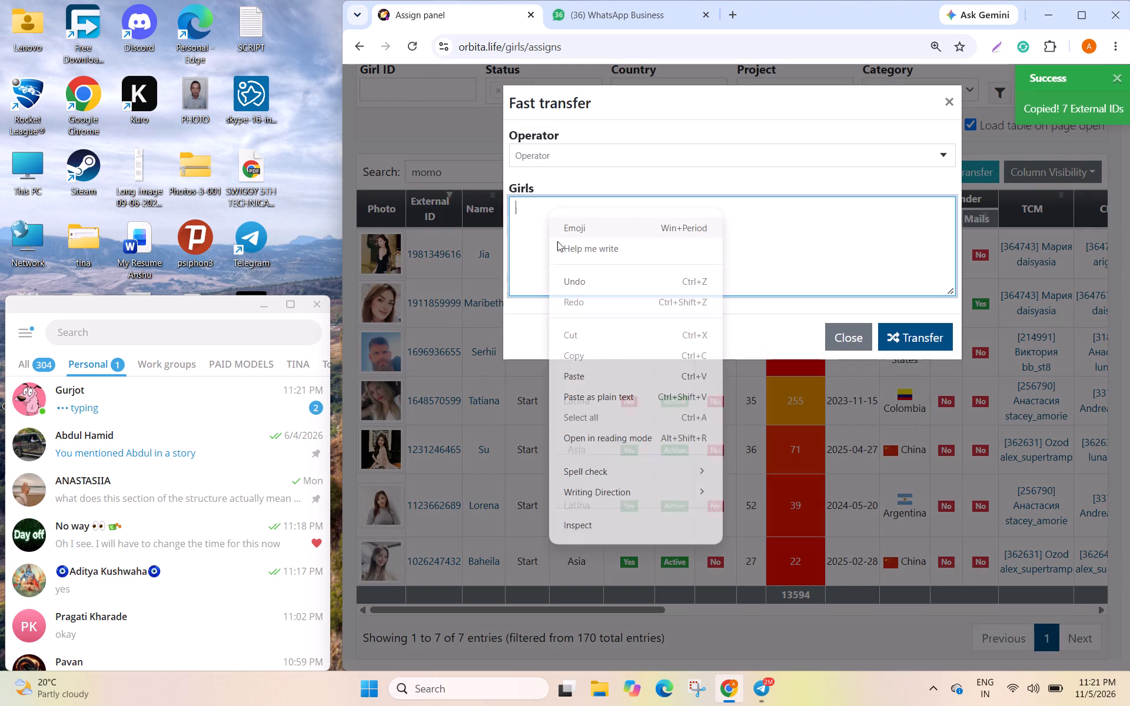
left_click(579, 375)
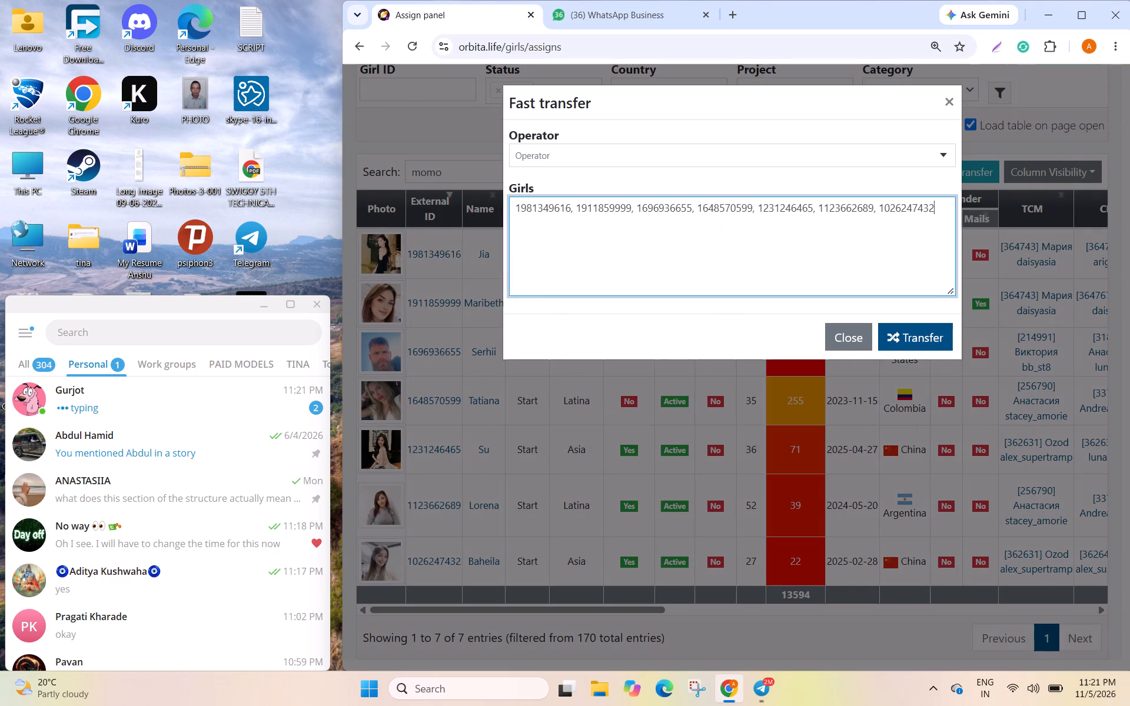
Remove Lorena's external ID from the Girls list of the Fast transfer.
left_click_drag(816, 206, 873, 208)
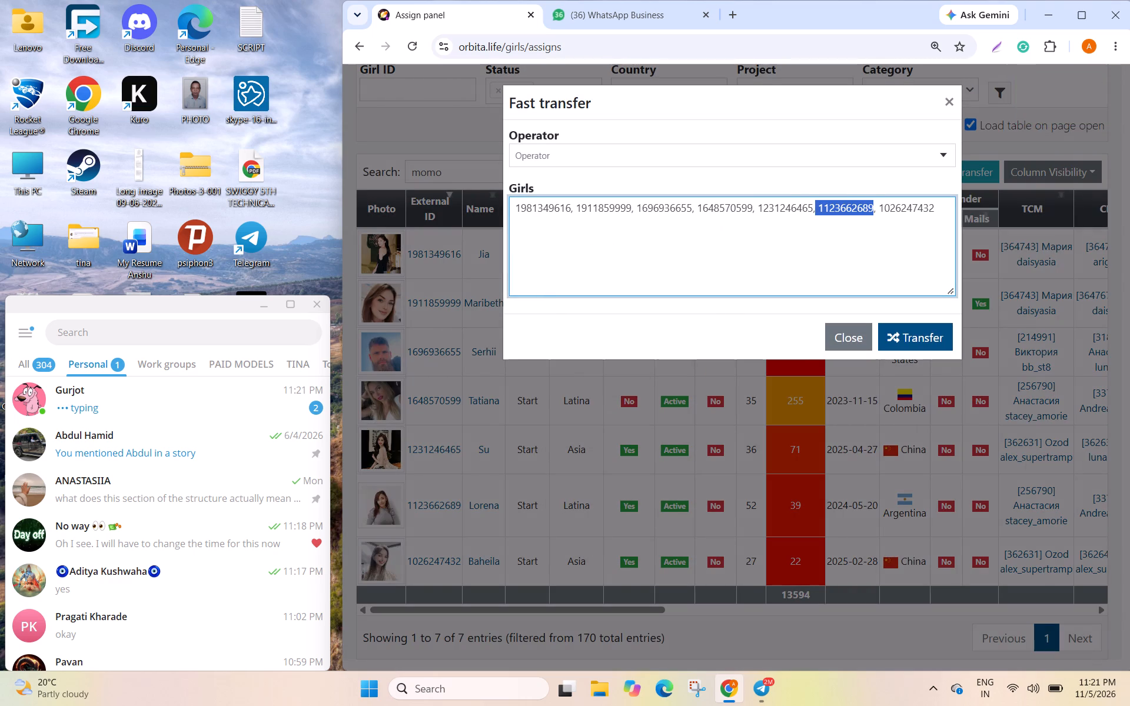
key("BackSpace")
Search the operators for "mom" and select the matching operator for the Fast transfer.
left_click(660, 162)
left_click(587, 189)
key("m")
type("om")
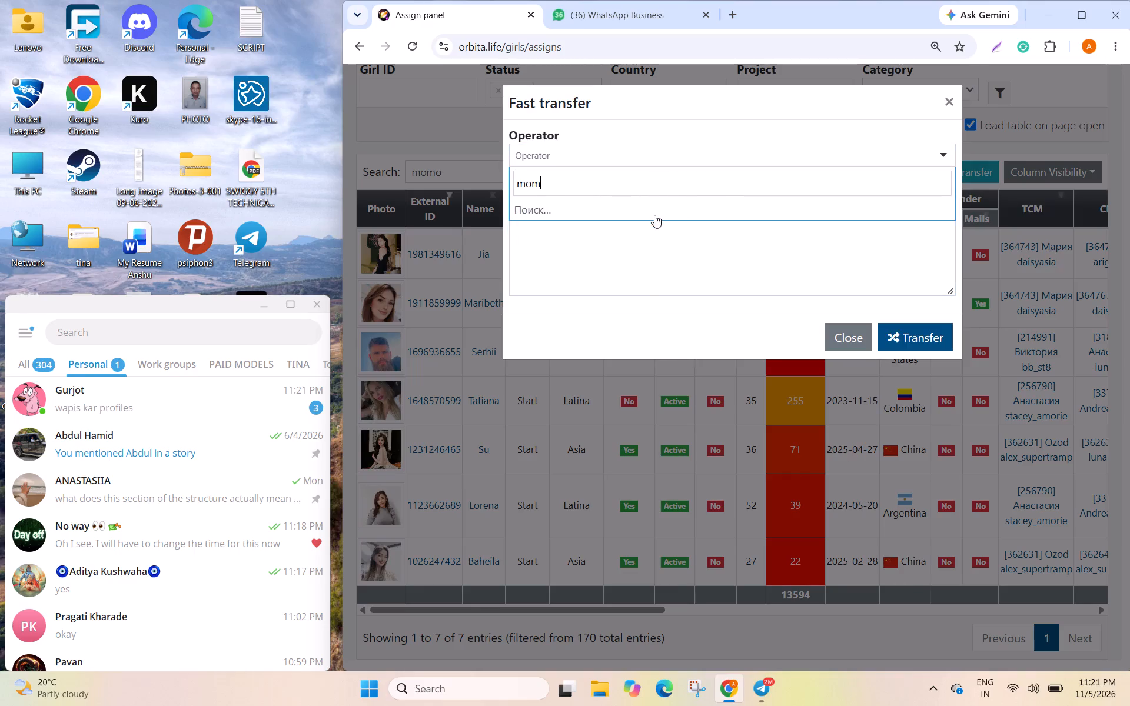
left_click(684, 210)
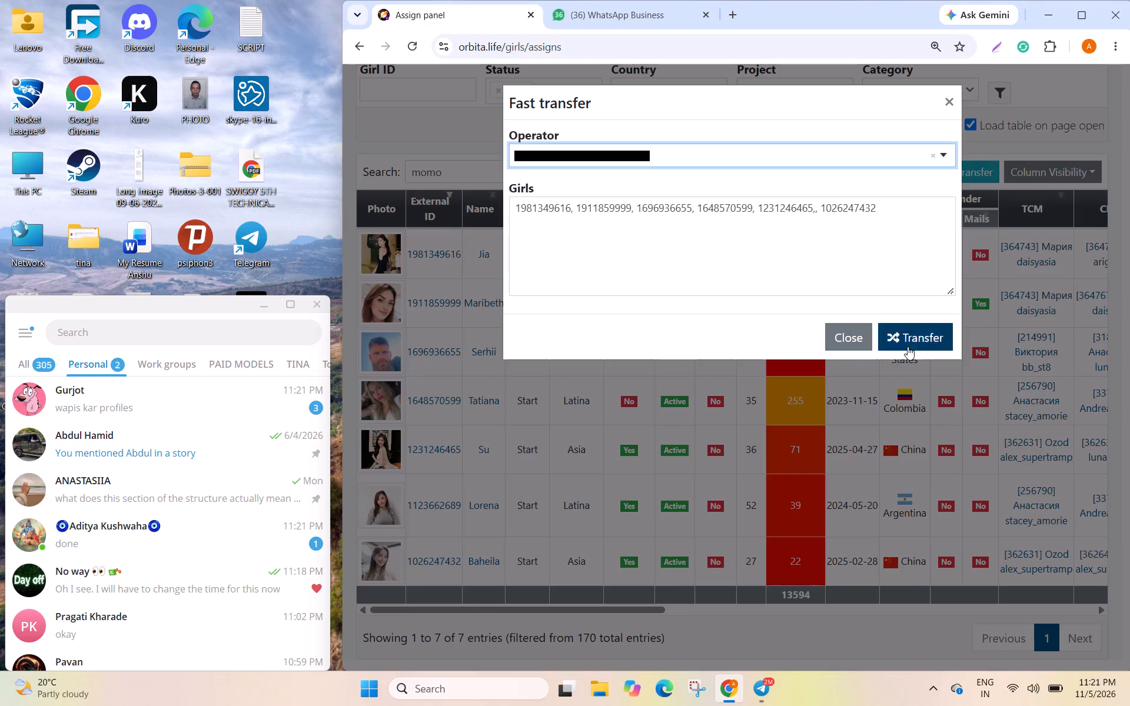
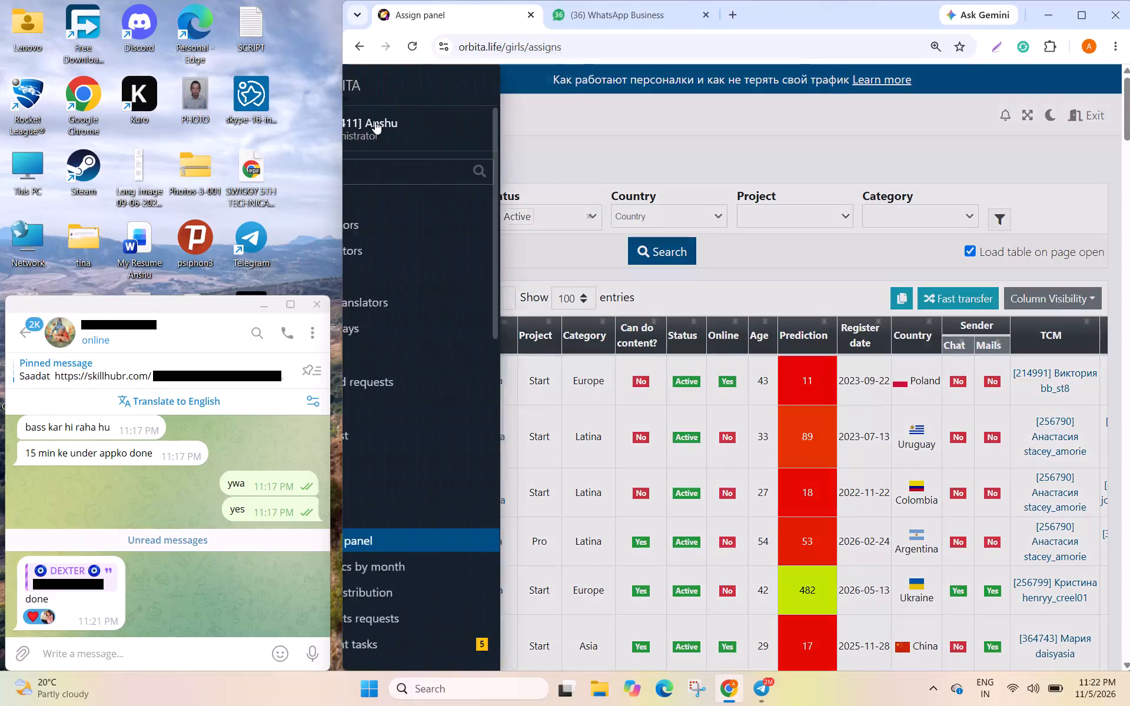
Open the Translators list and search its table for "vina".
left_click(428, 242)
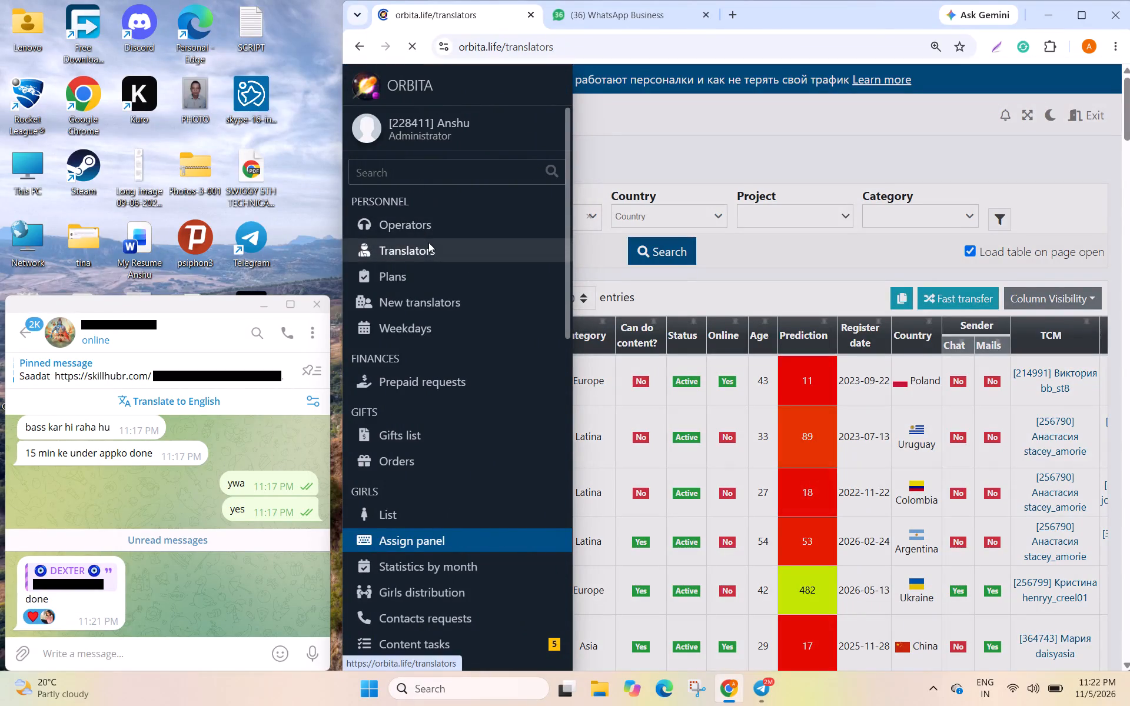
left_click(485, 299)
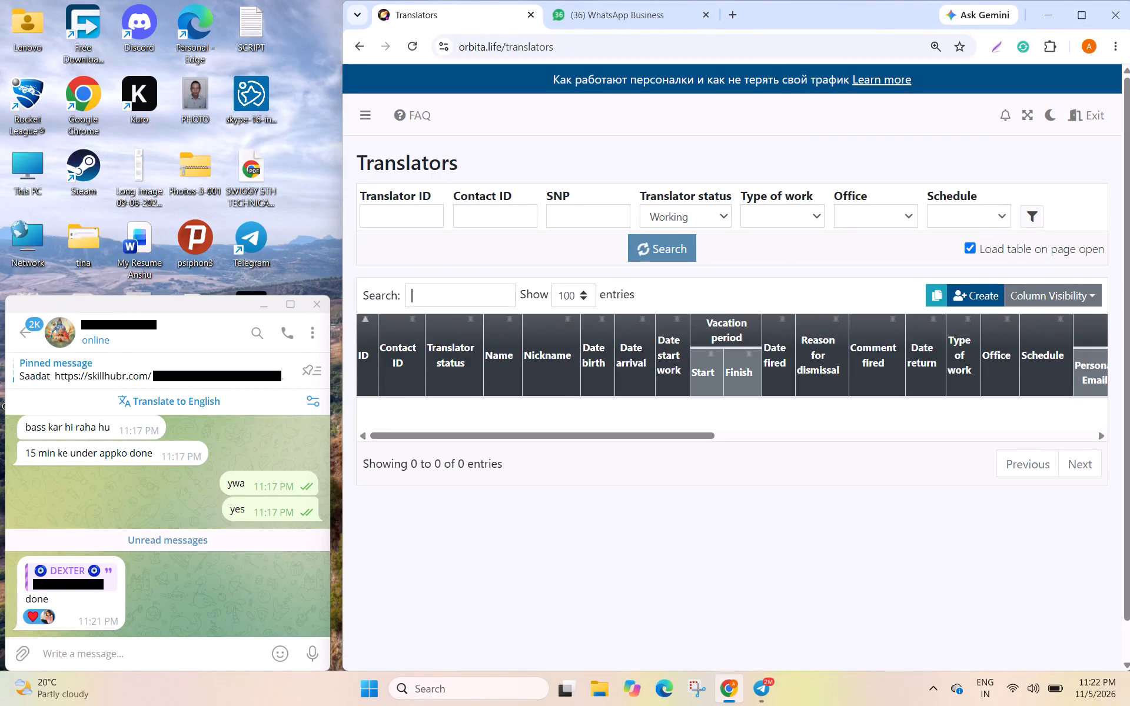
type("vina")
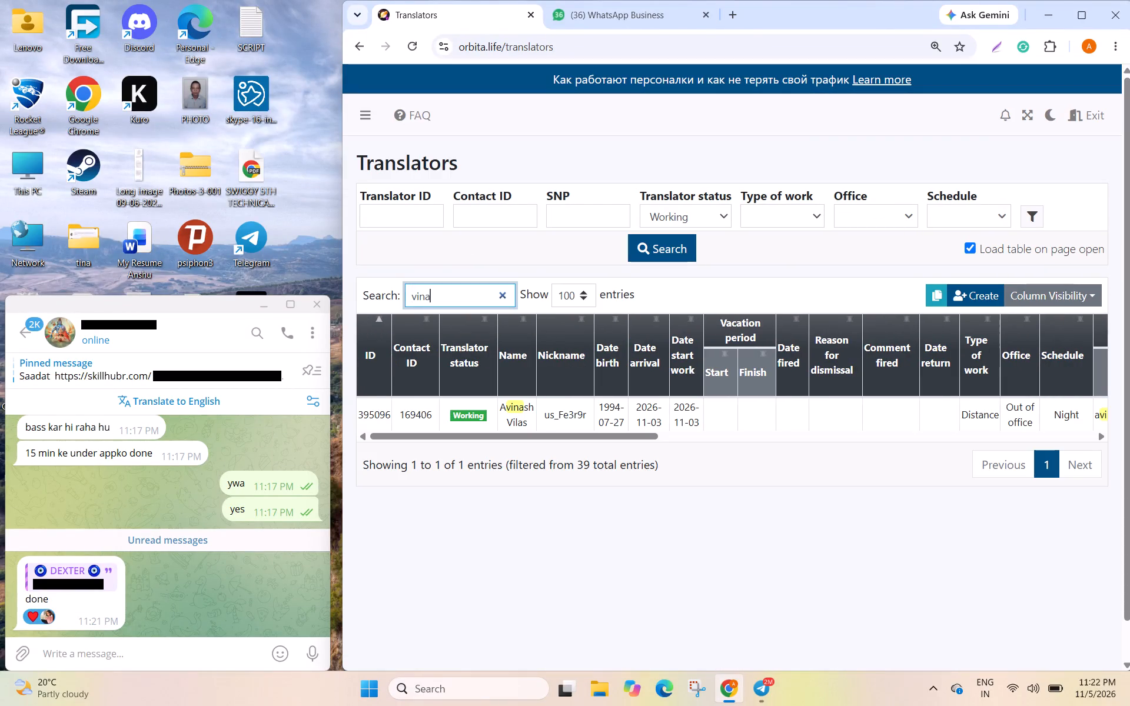
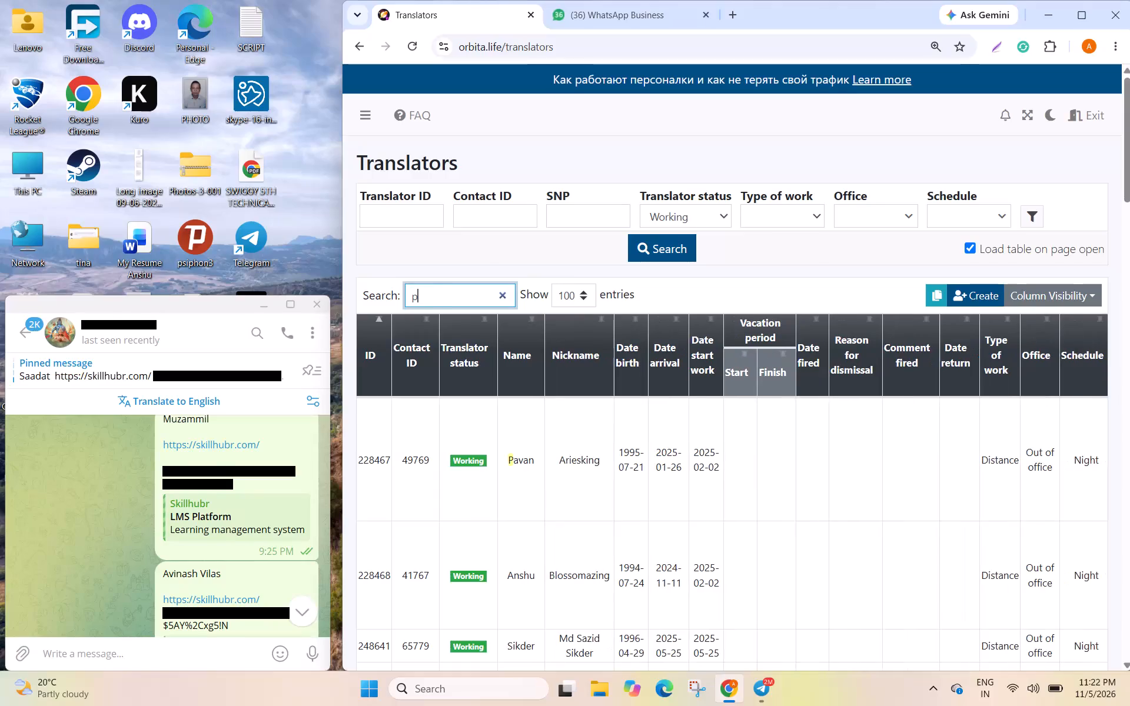
Clear the Translators table search and look through the unfiltered list of working translators.
type("l")
key("BackSpace")
key("BackSpace")
key("BackSpace")
key("BackSpace")
key("BackSpace")
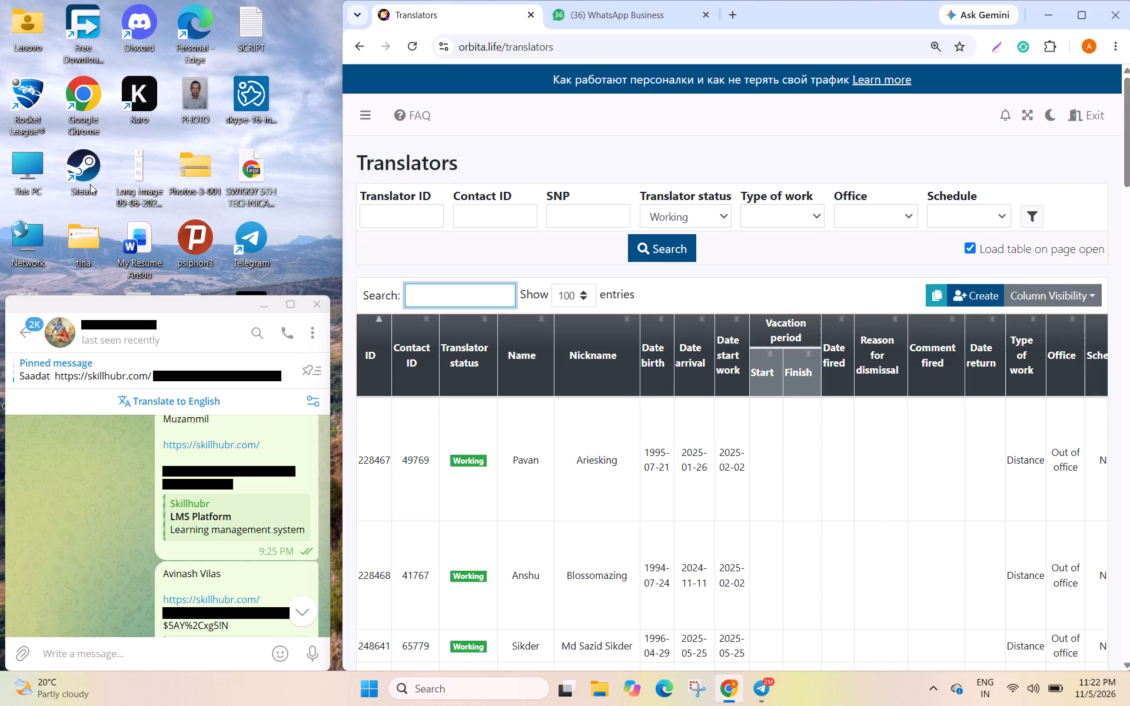
scroll(575, 487, "down", 6)
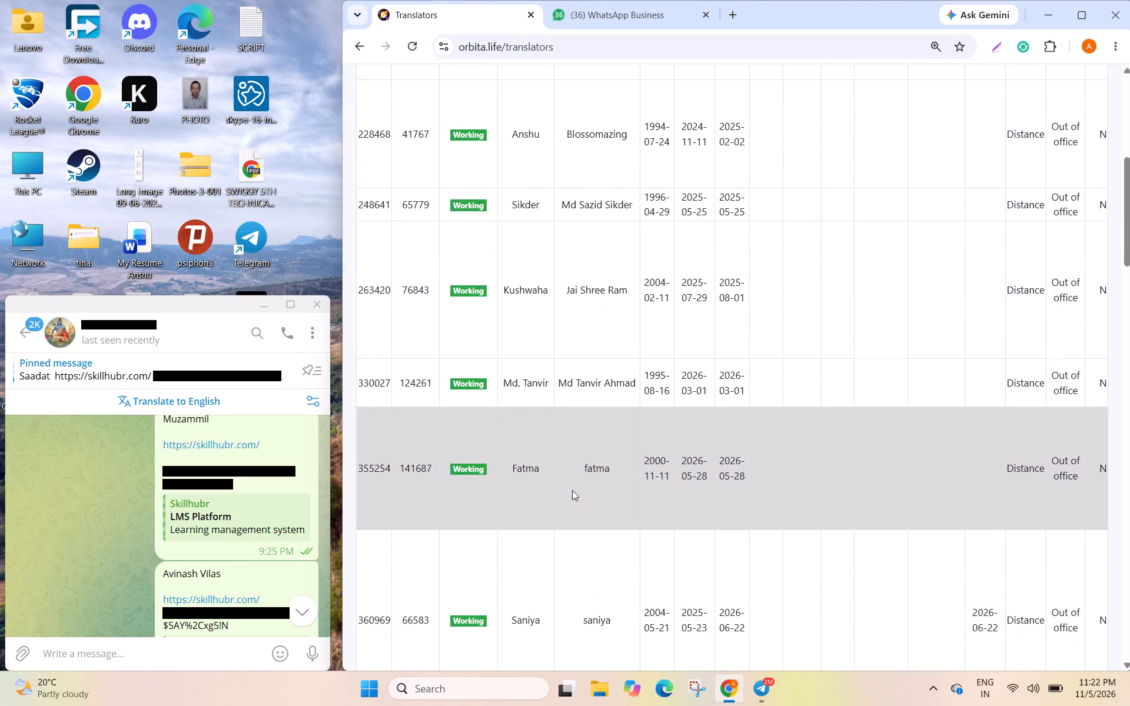
scroll(572, 490, "down", 13)
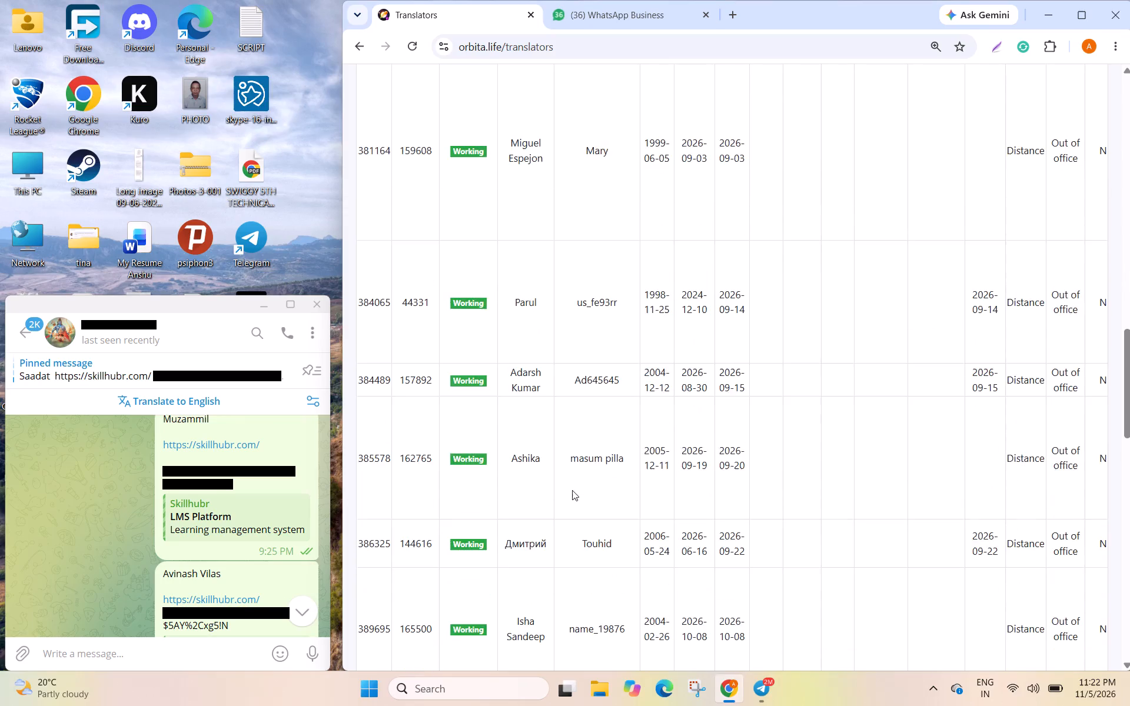
scroll(572, 490, "down", 6)
scroll(441, 488, "up", 20)
scroll(441, 488, "up", 5)
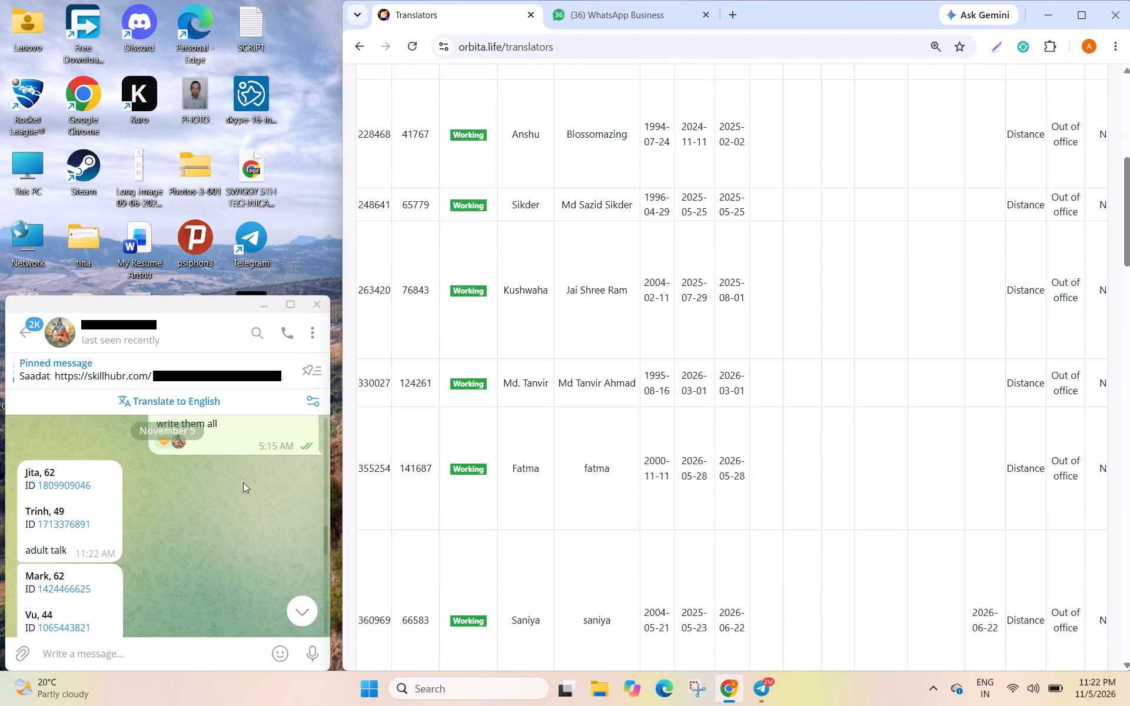
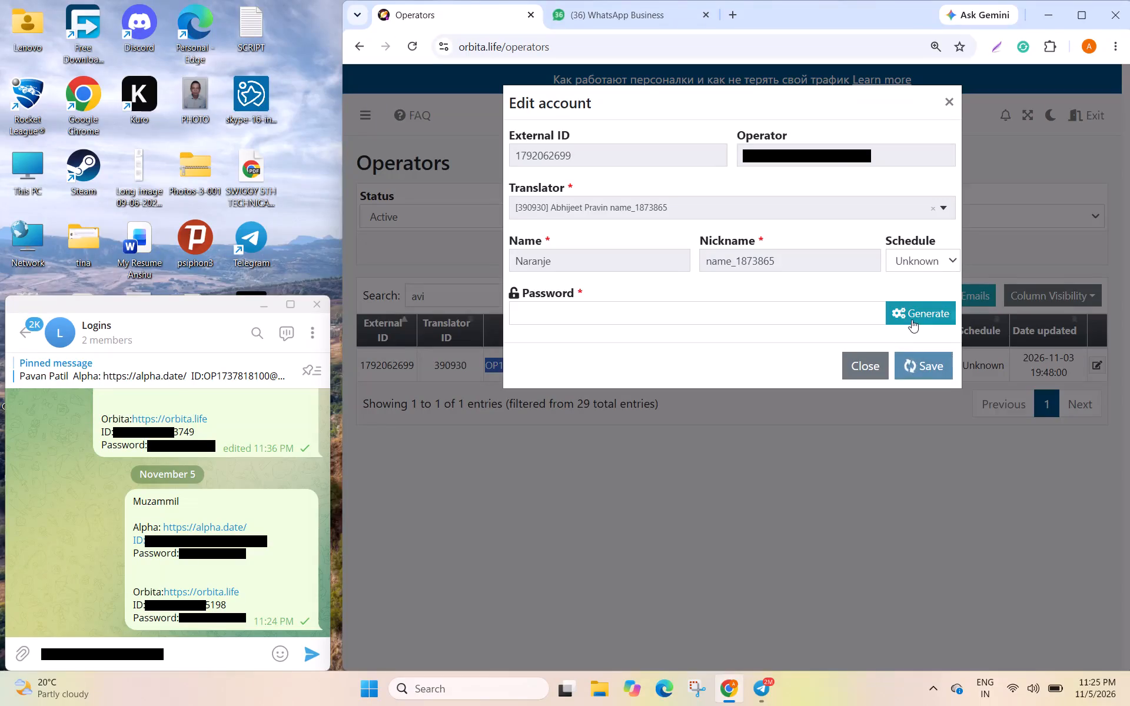
Edit the account of the operator found by the "avi" search, setting its schedule to Night and generating a new password.
left_click(912, 319)
left_click_drag(643, 313, 493, 307)
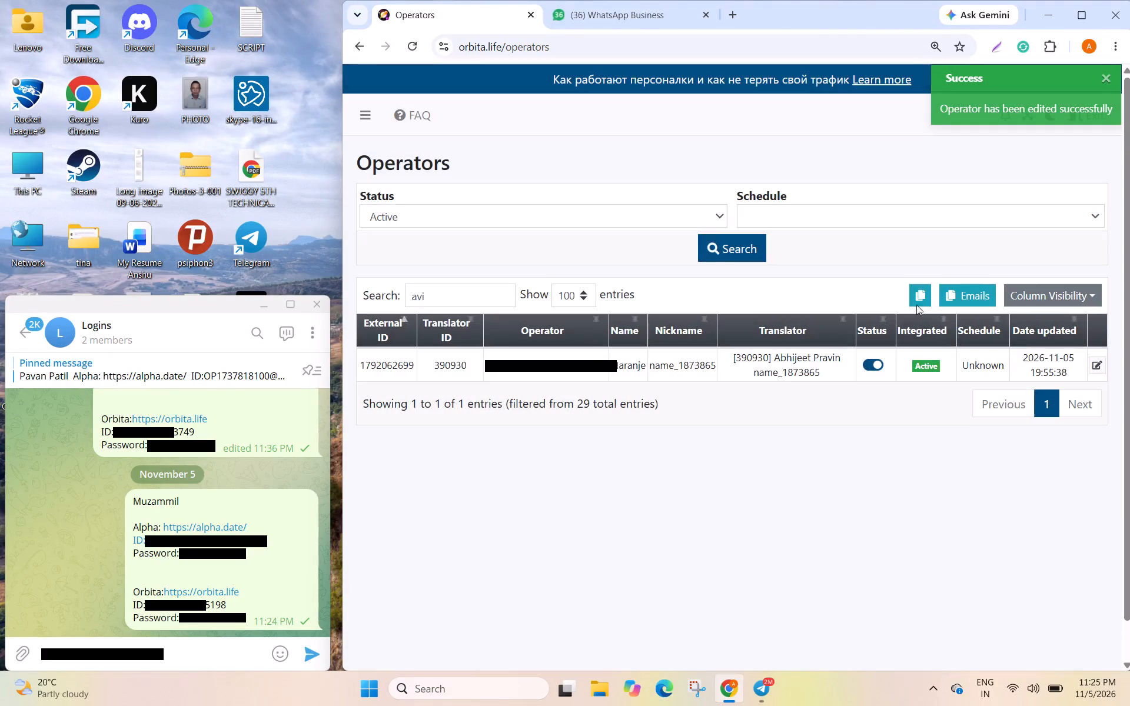
left_click(1104, 365)
left_click(943, 261)
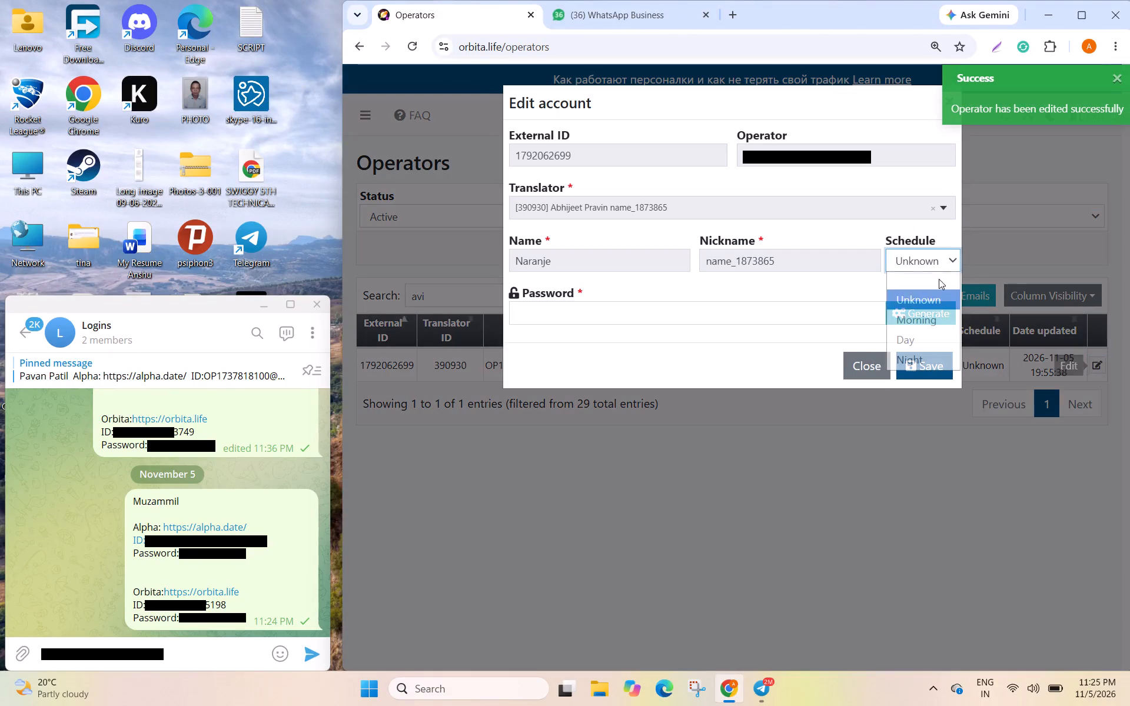
left_click(919, 357)
left_click(912, 311)
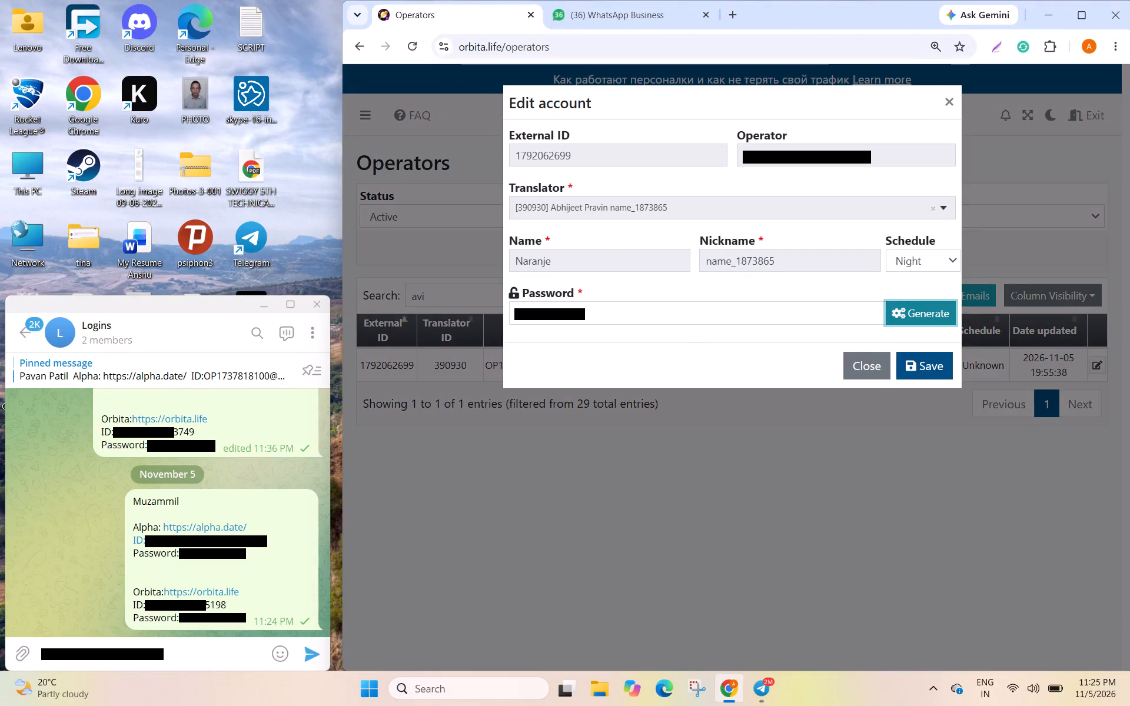
Copy the generated account password and save the operator's account changes.
left_click_drag(656, 313, 508, 314)
right_click(549, 312)
left_click(593, 358)
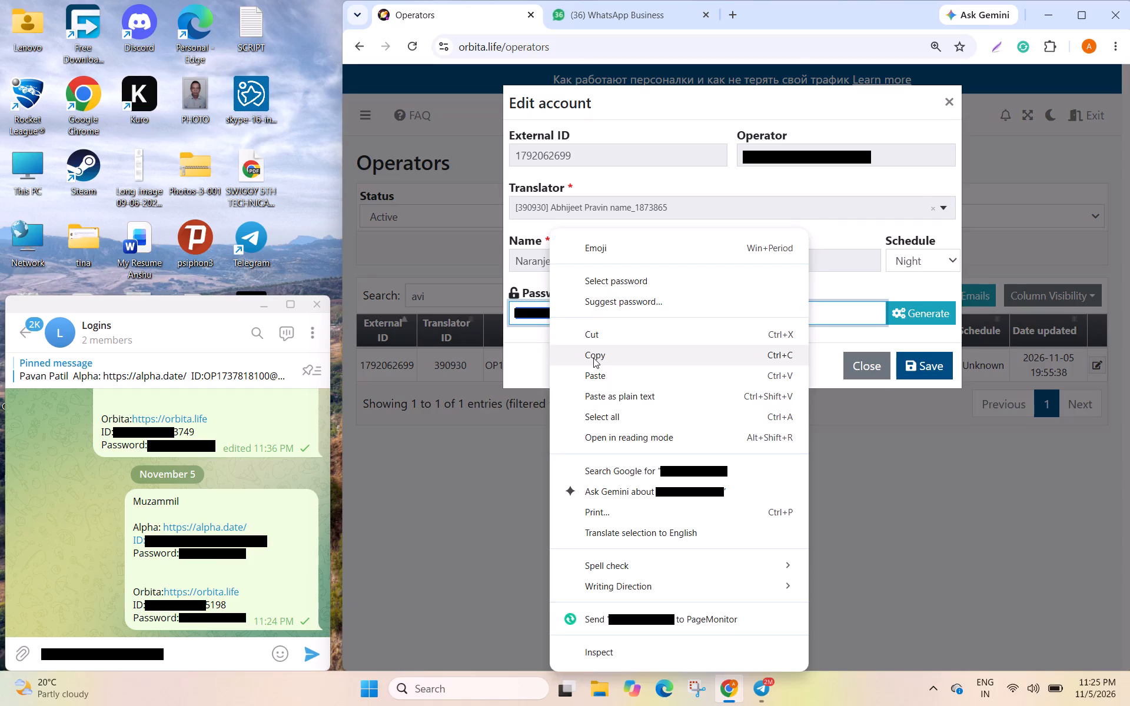
left_click(924, 361)
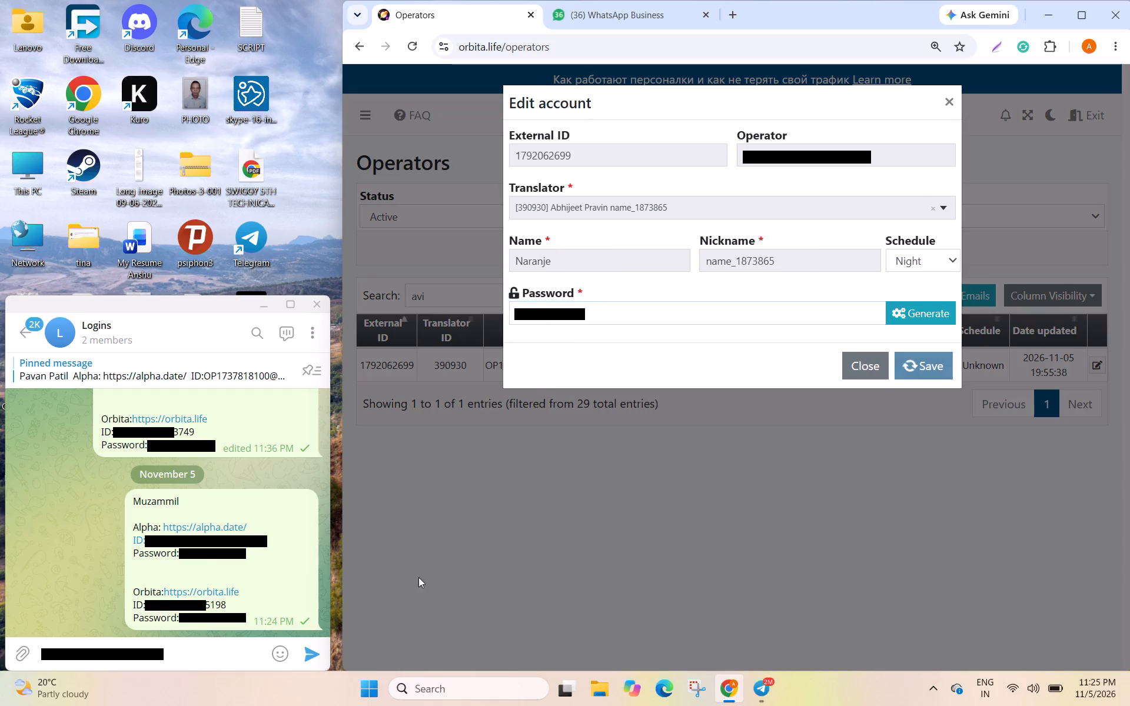
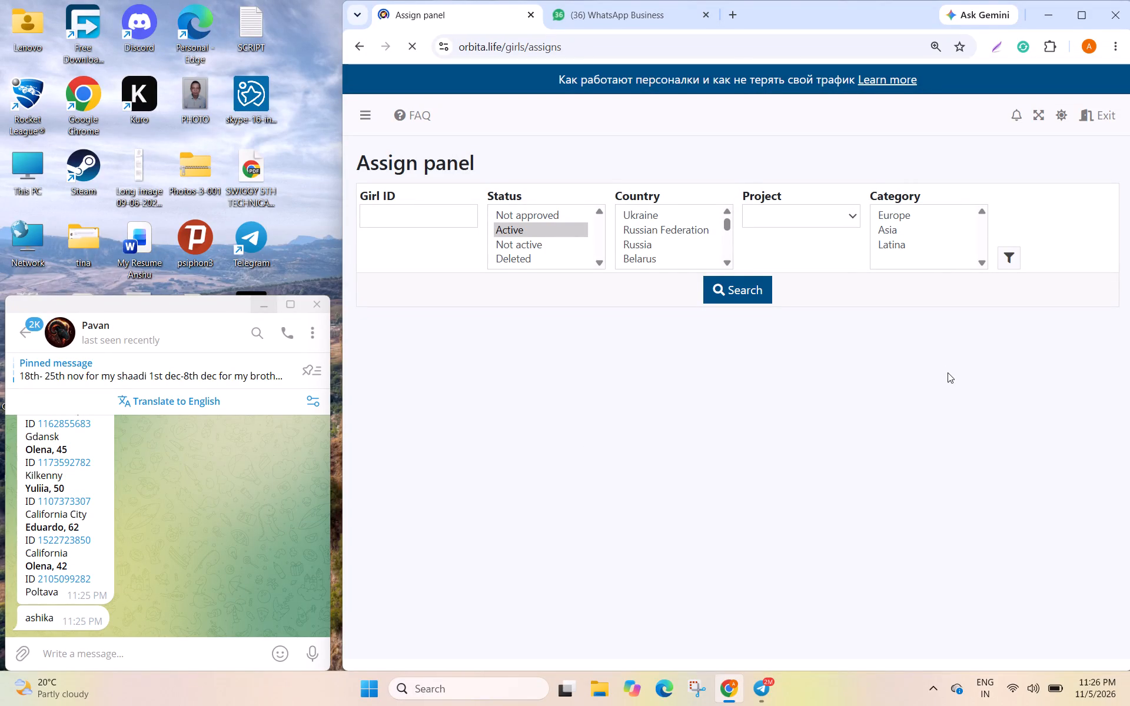
Fast-transfer the copied profile list from the Telegram message to the operator Ashika, found by searching "ash".
left_click(962, 302)
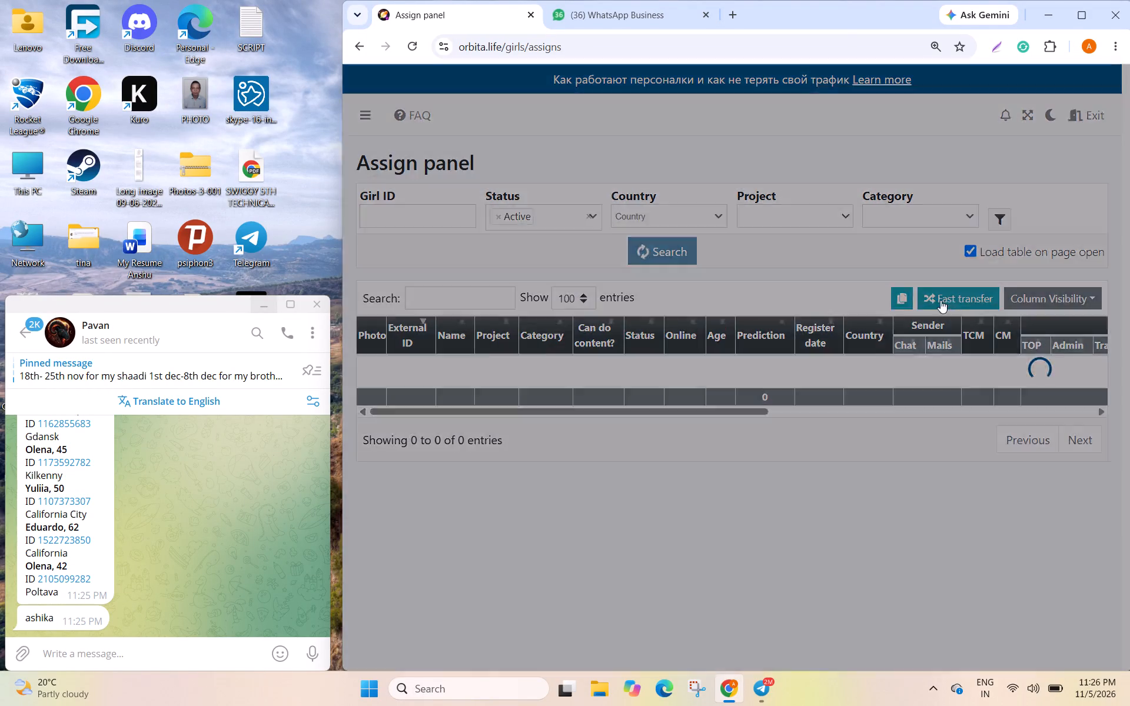
right_click(601, 244)
left_click(627, 421)
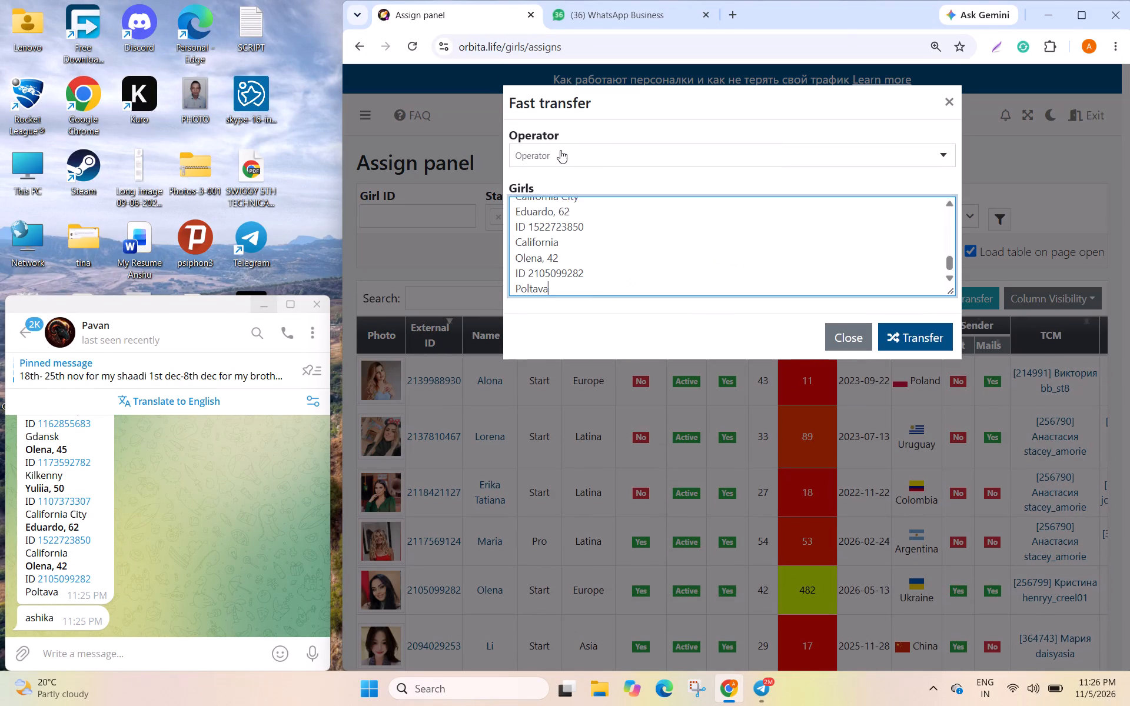
left_click(560, 150)
left_click(529, 187)
type("ash")
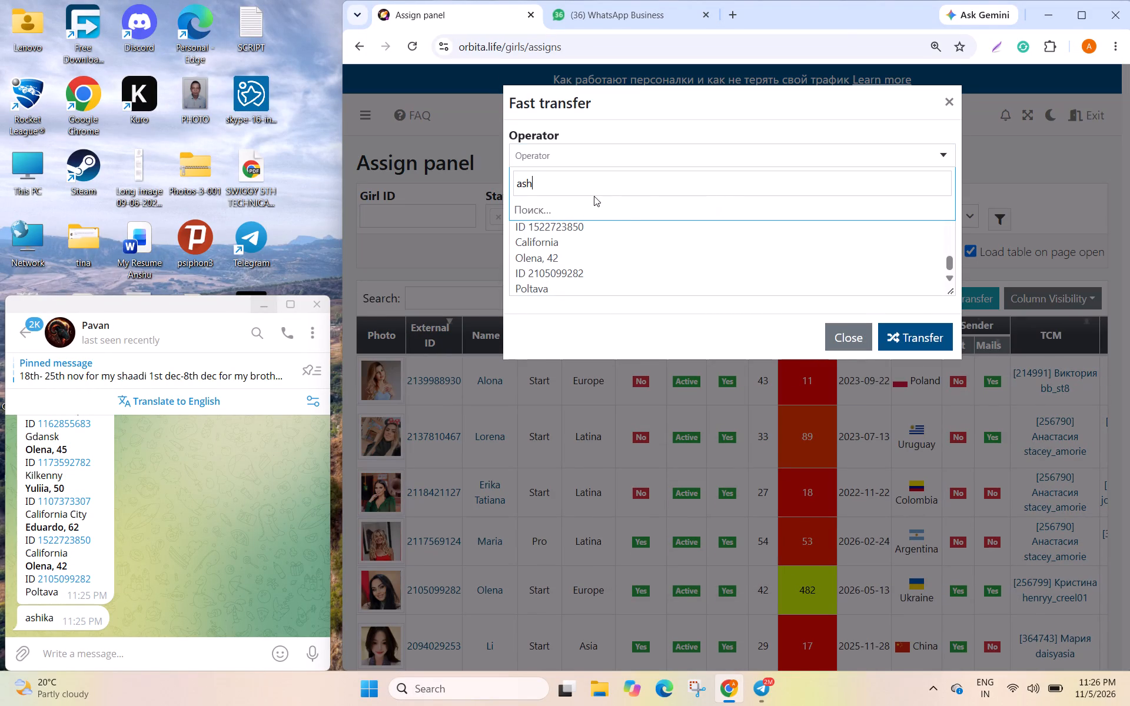
left_click(677, 215)
left_click(885, 333)
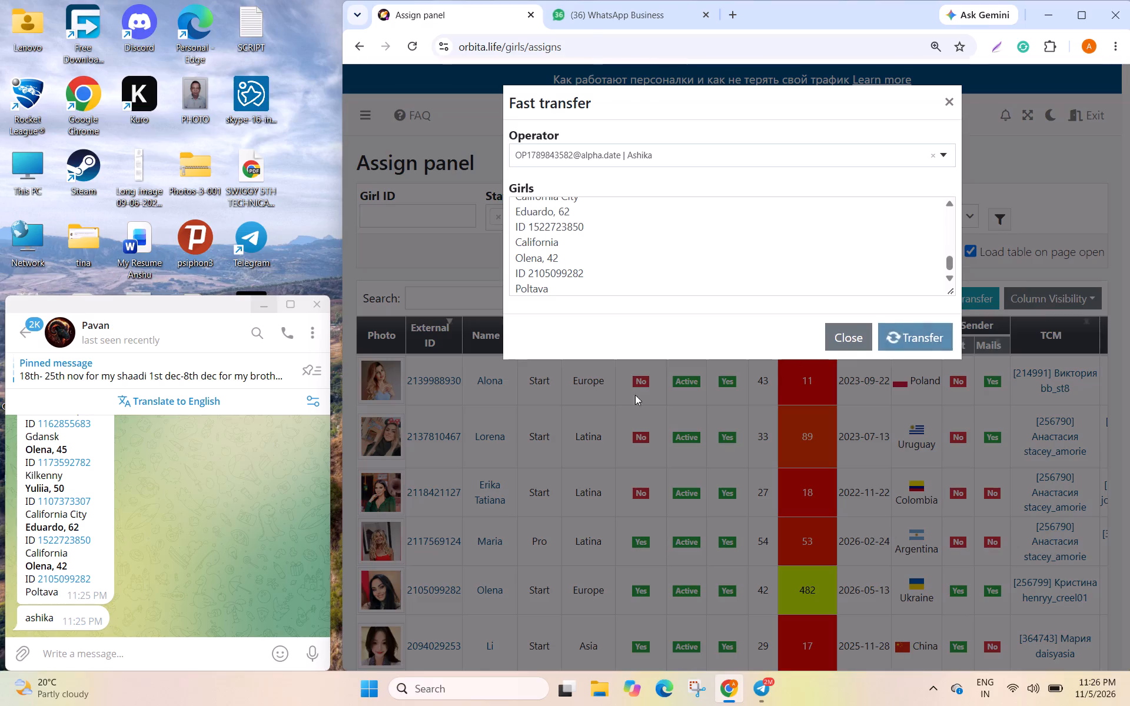
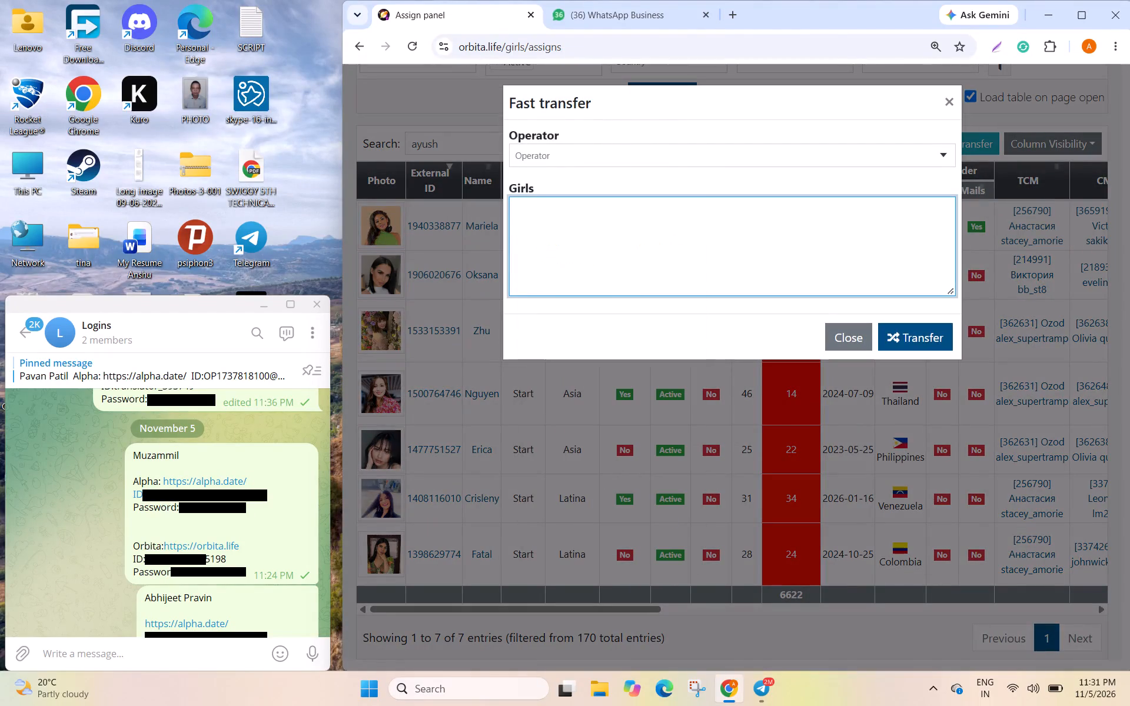
left_click(544, 165)
left_click(544, 179)
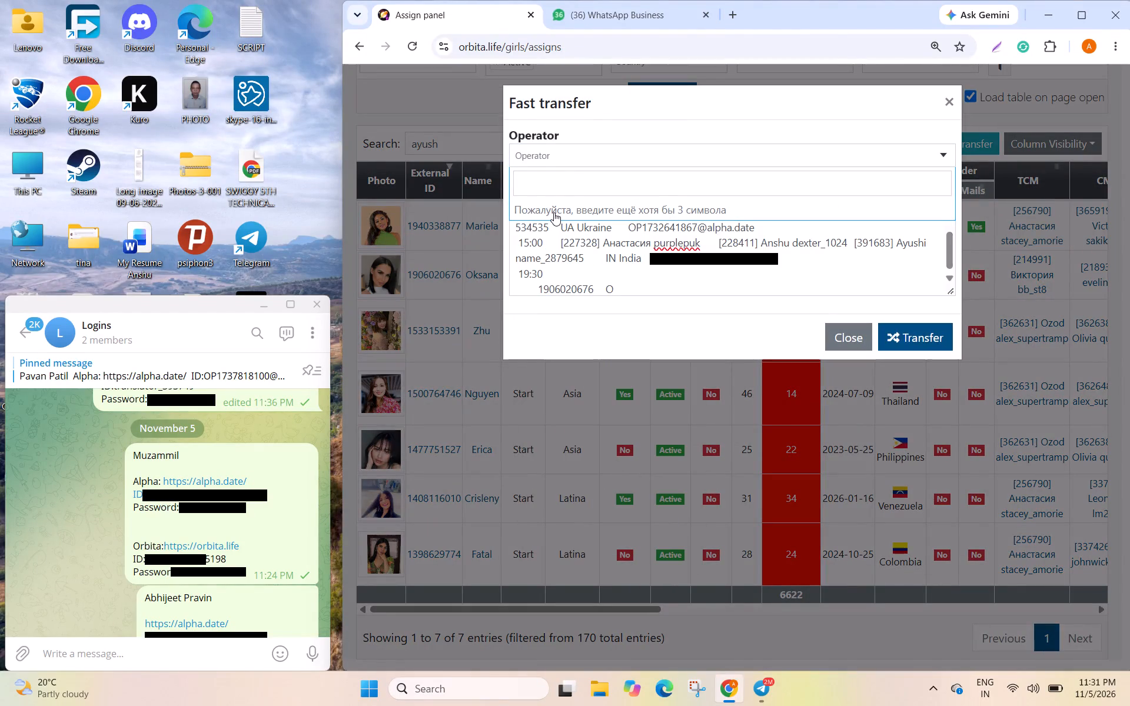
type("muz")
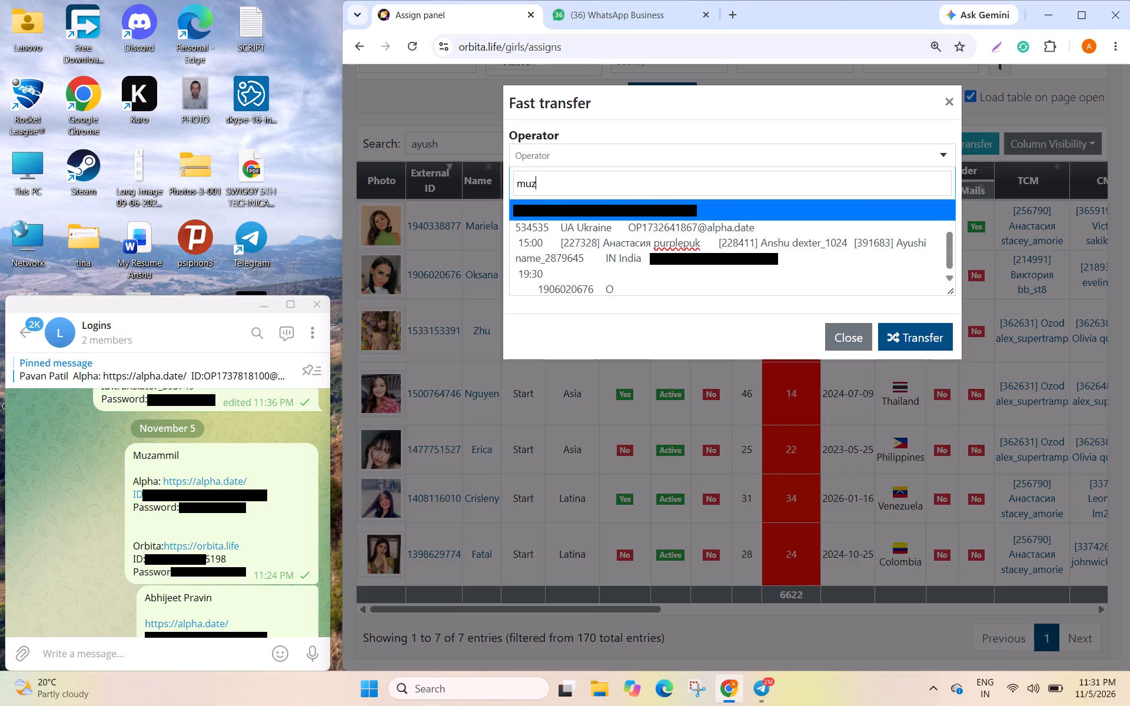
left_click(628, 210)
left_click(879, 332)
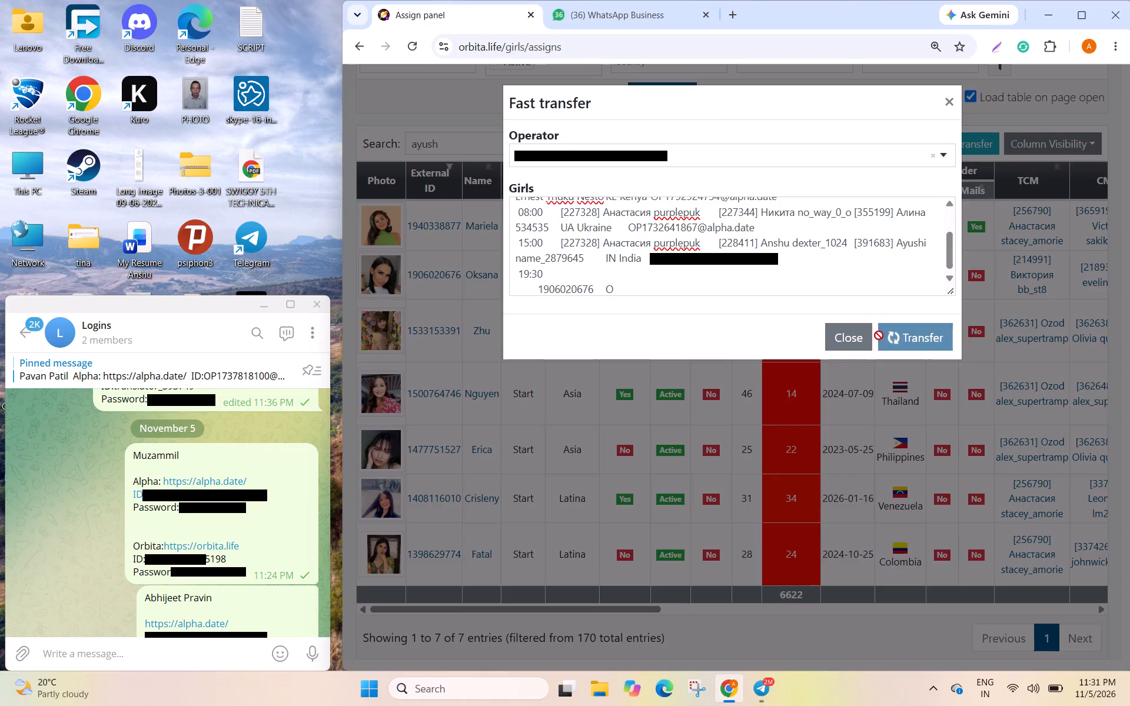
scroll(254, 501, "down", 2)
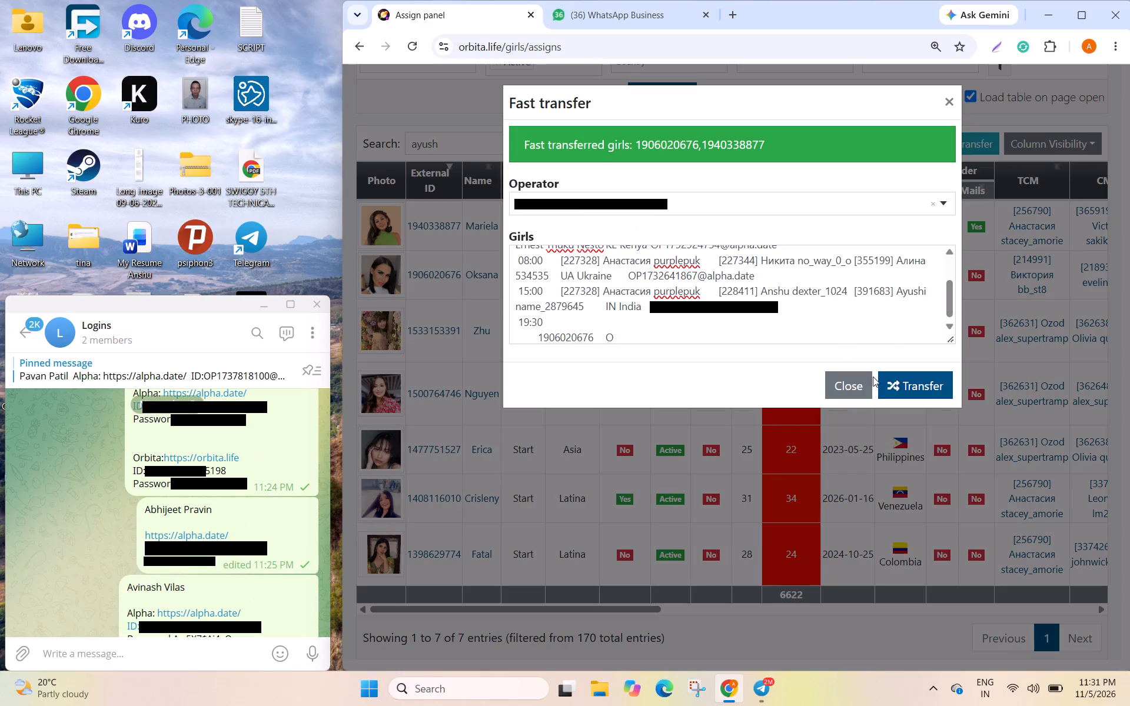
left_click(859, 388)
Copy the Zhu and Nguyen profile rows and fast transfer them to the operator matching the search "avi".
left_click_drag(406, 319, 474, 374)
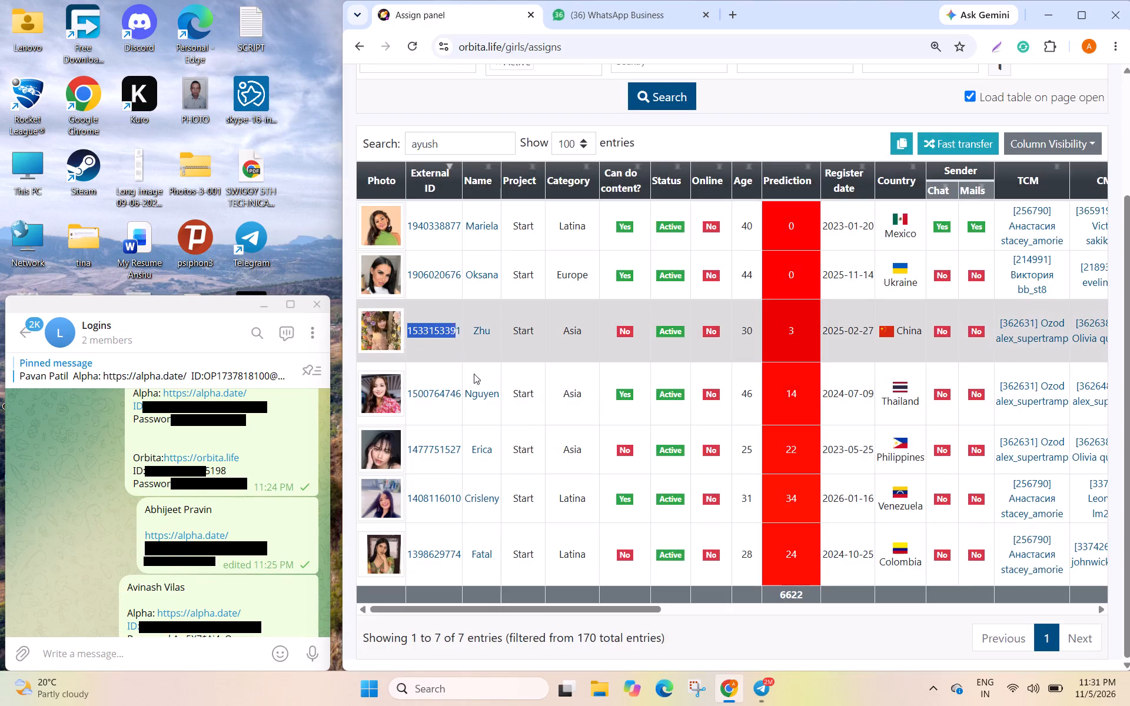
left_click_drag(474, 374, 486, 382)
right_click(473, 368)
left_click(536, 382)
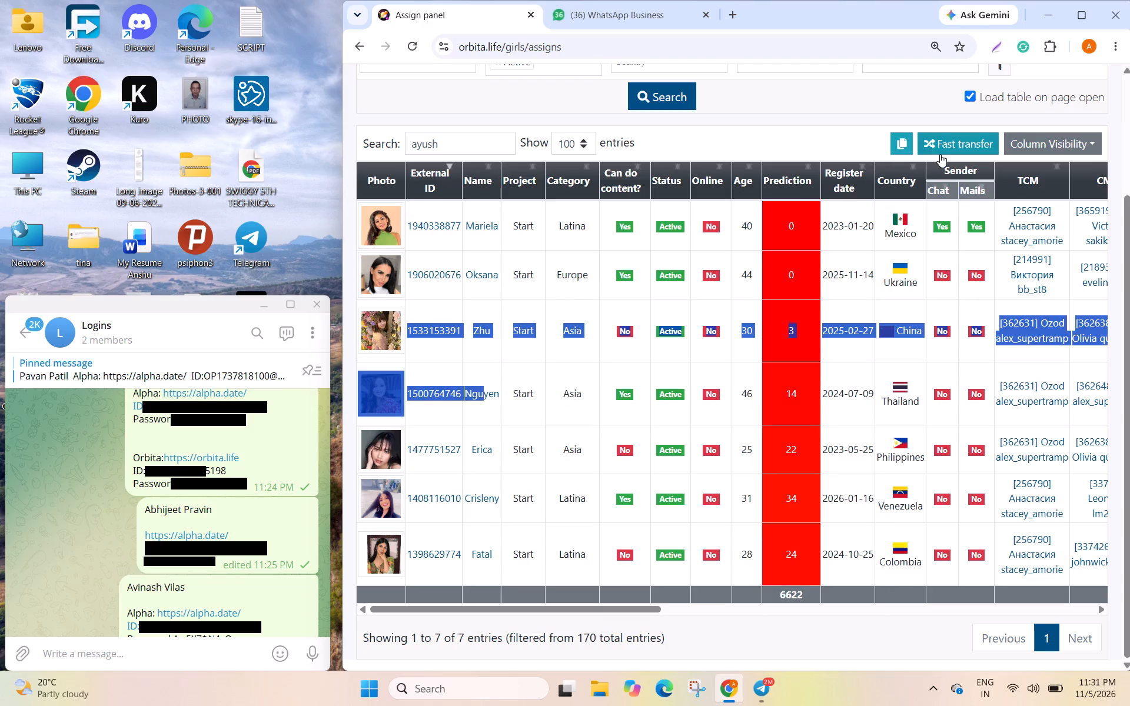
left_click(940, 154)
right_click(579, 269)
left_click(609, 441)
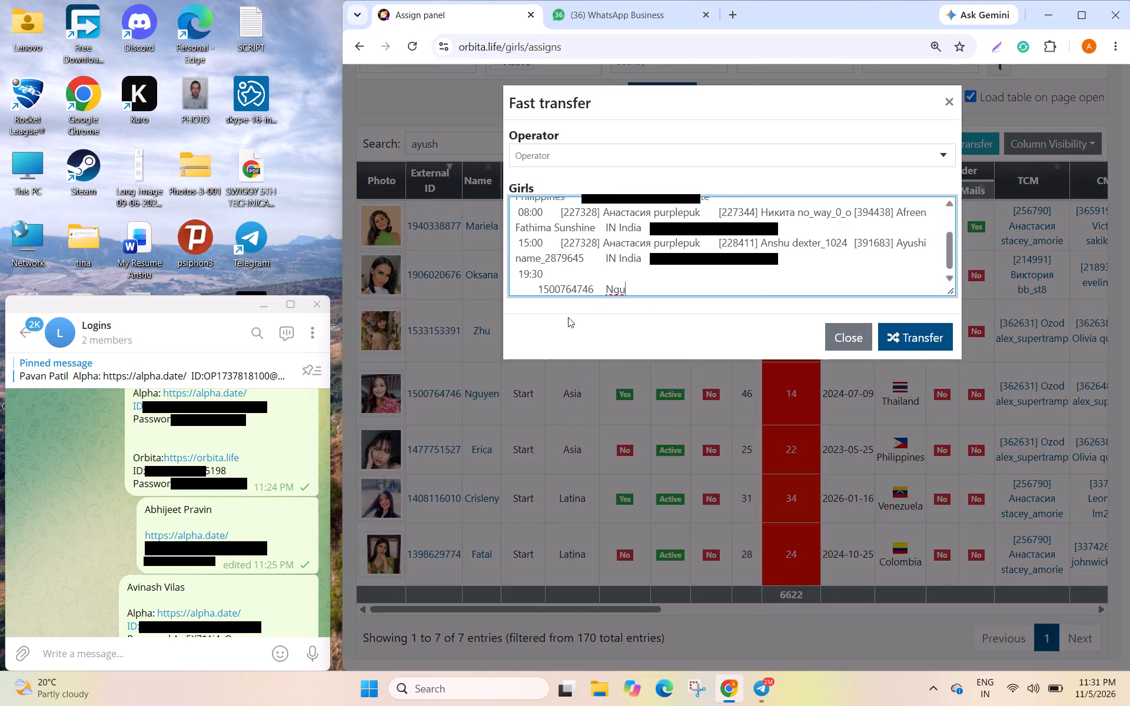
left_click(531, 159)
left_click(535, 185)
type("avi")
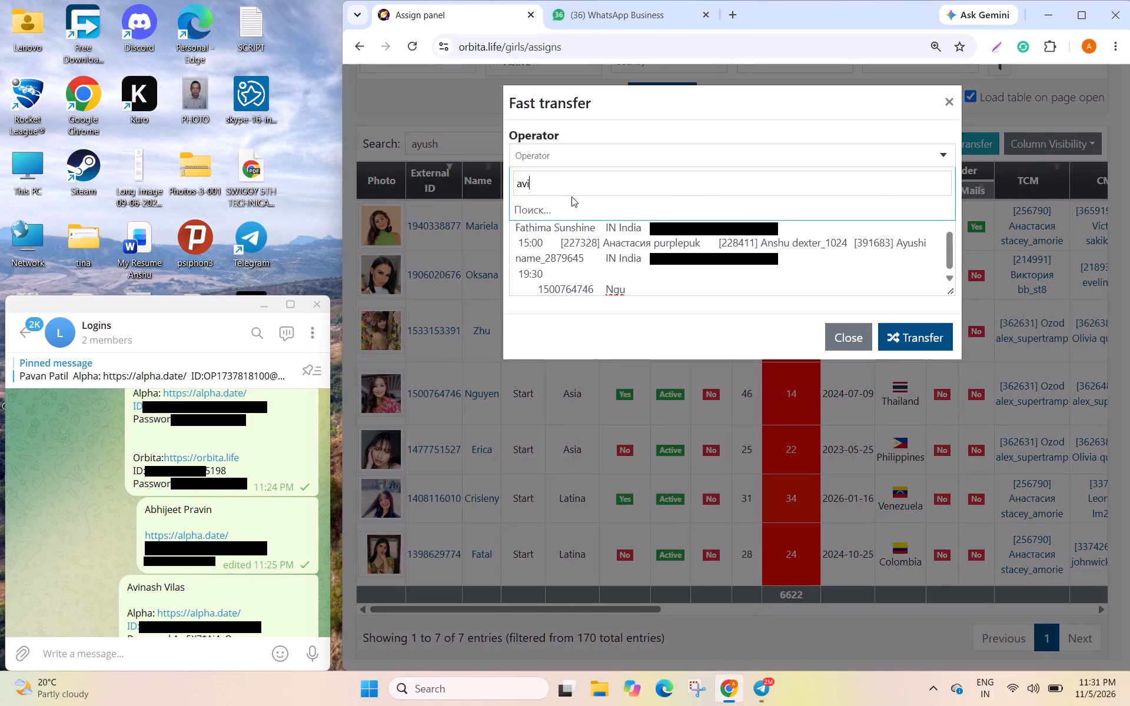
left_click(633, 208)
left_click(913, 333)
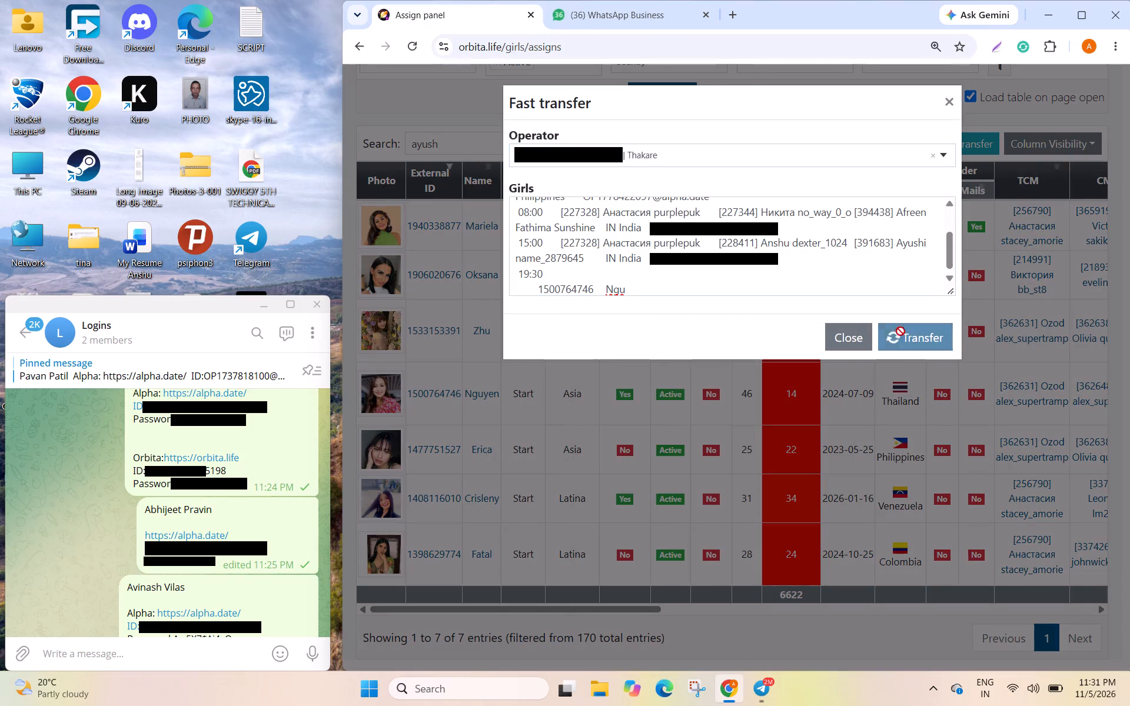
left_click(862, 390)
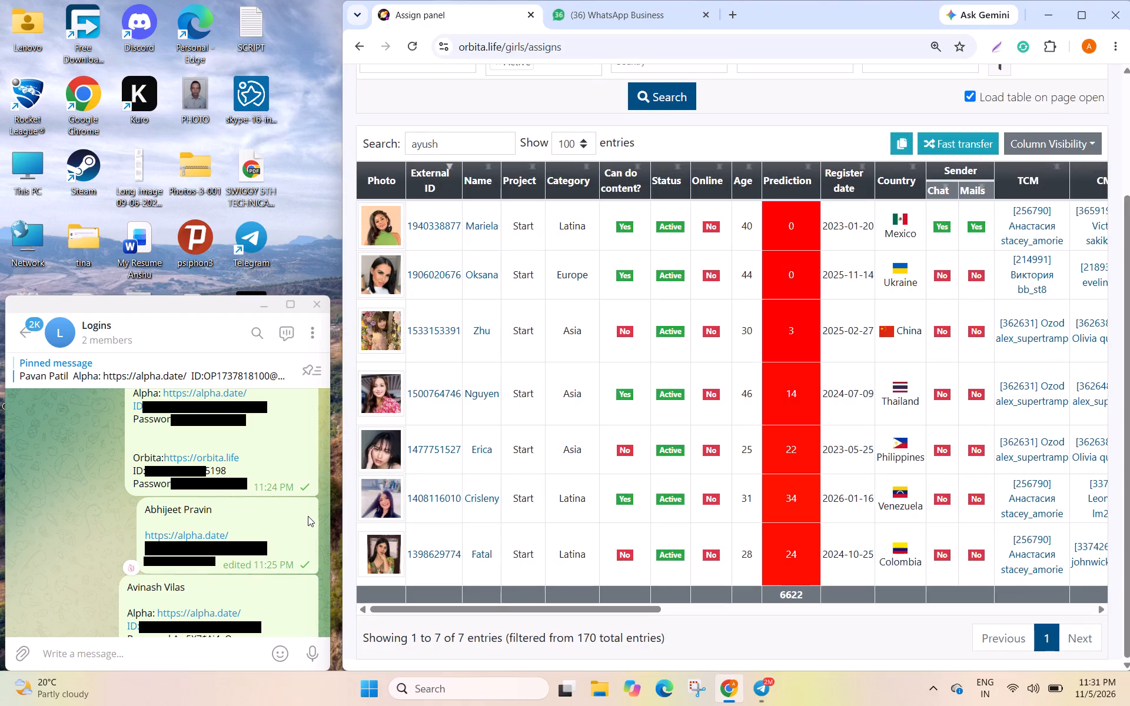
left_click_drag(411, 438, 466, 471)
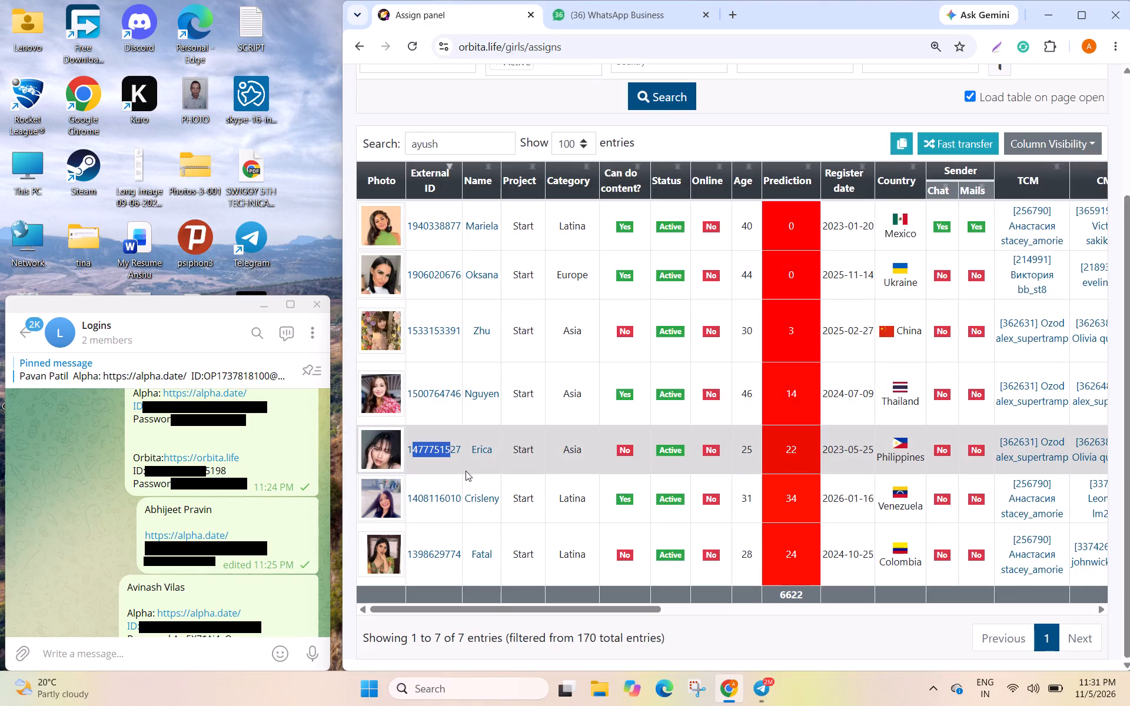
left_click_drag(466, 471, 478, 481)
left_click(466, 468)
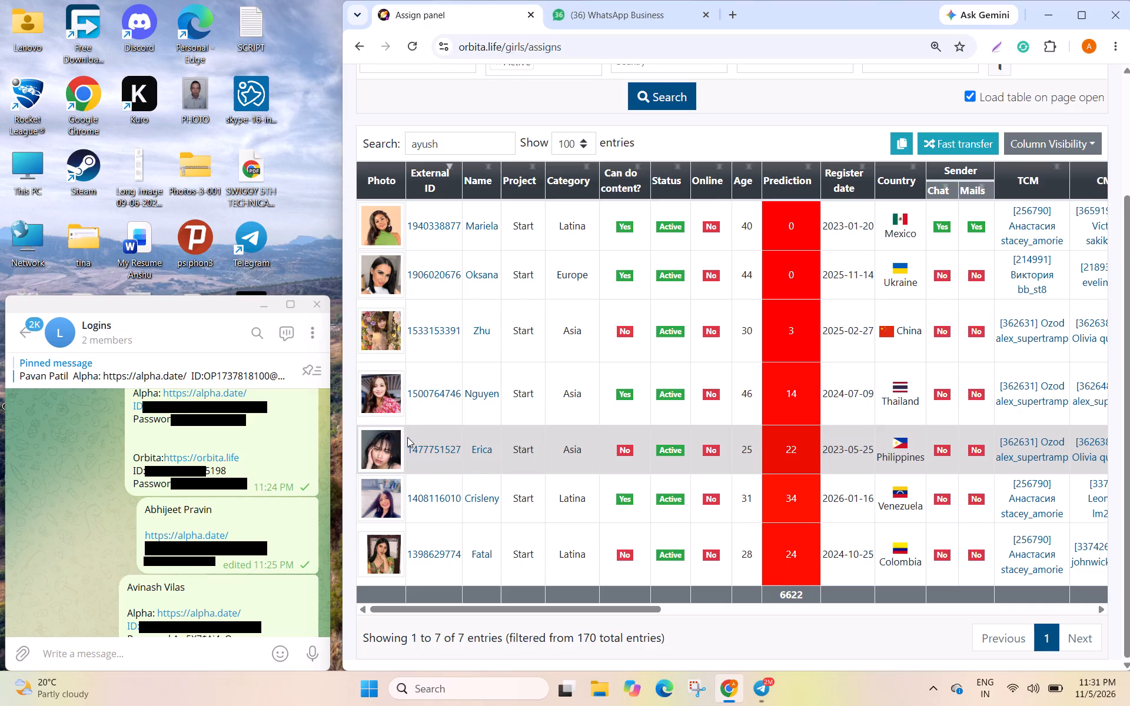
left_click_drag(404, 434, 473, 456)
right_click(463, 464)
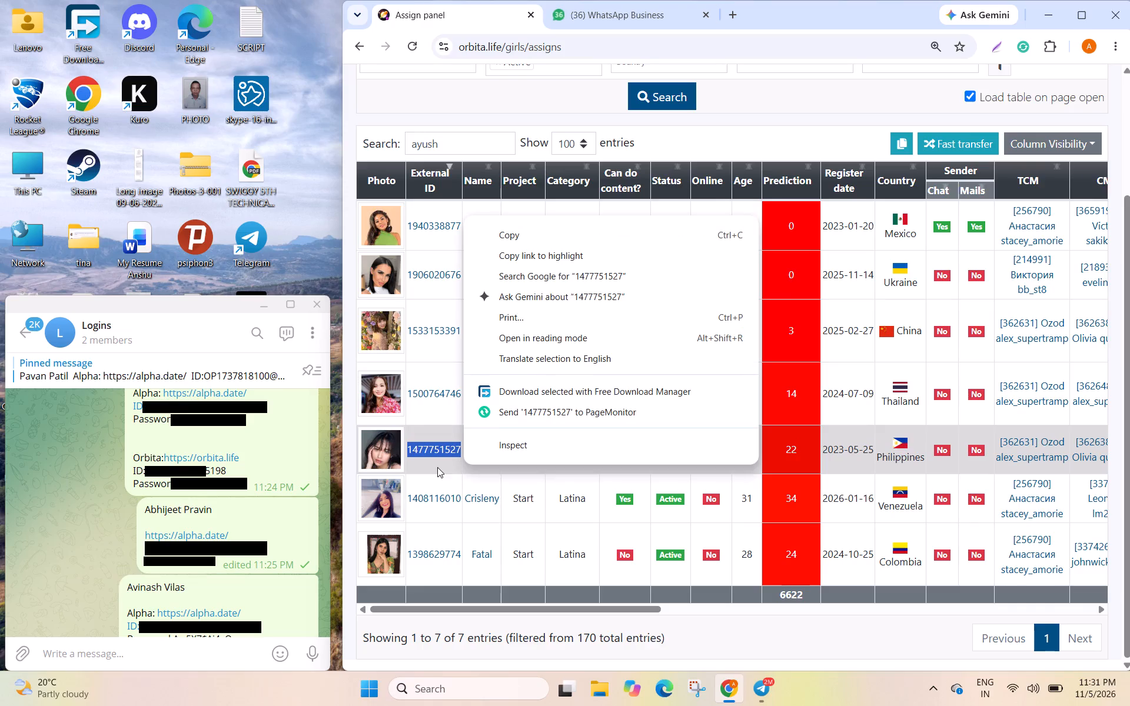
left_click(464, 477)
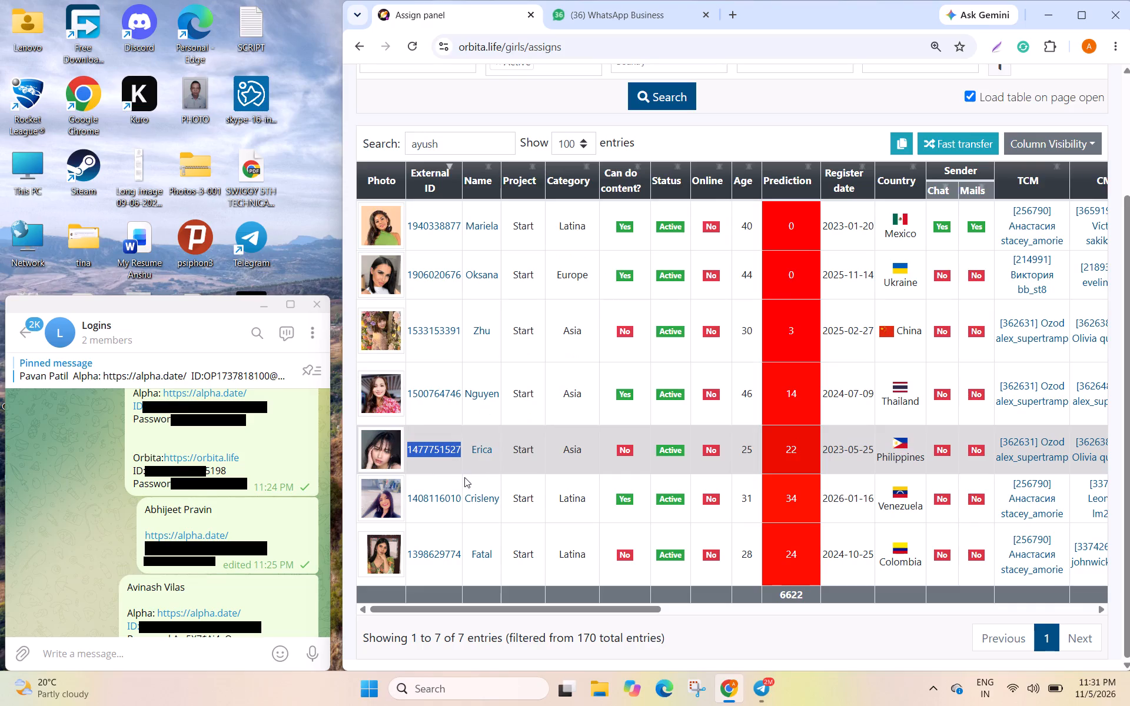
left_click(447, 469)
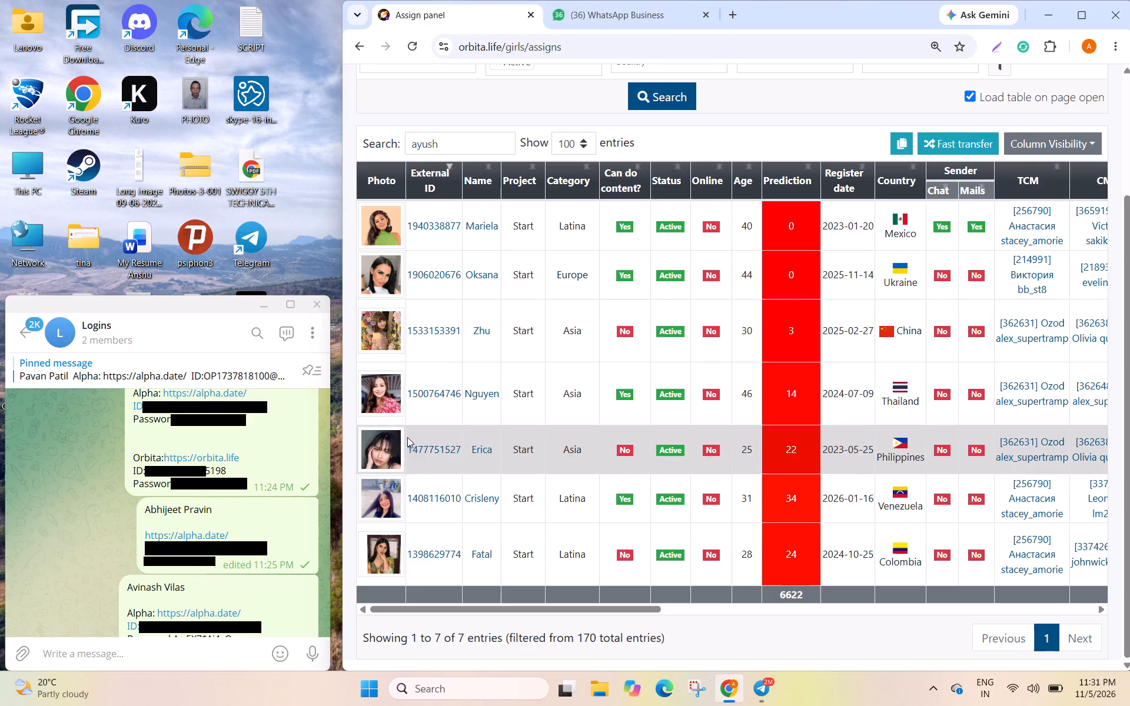
Copy the Erica and Crisleny profile rows and fast transfer them to the operator matching the search "abh".
left_click_drag(407, 437, 489, 501)
right_click(480, 485)
left_click(525, 248)
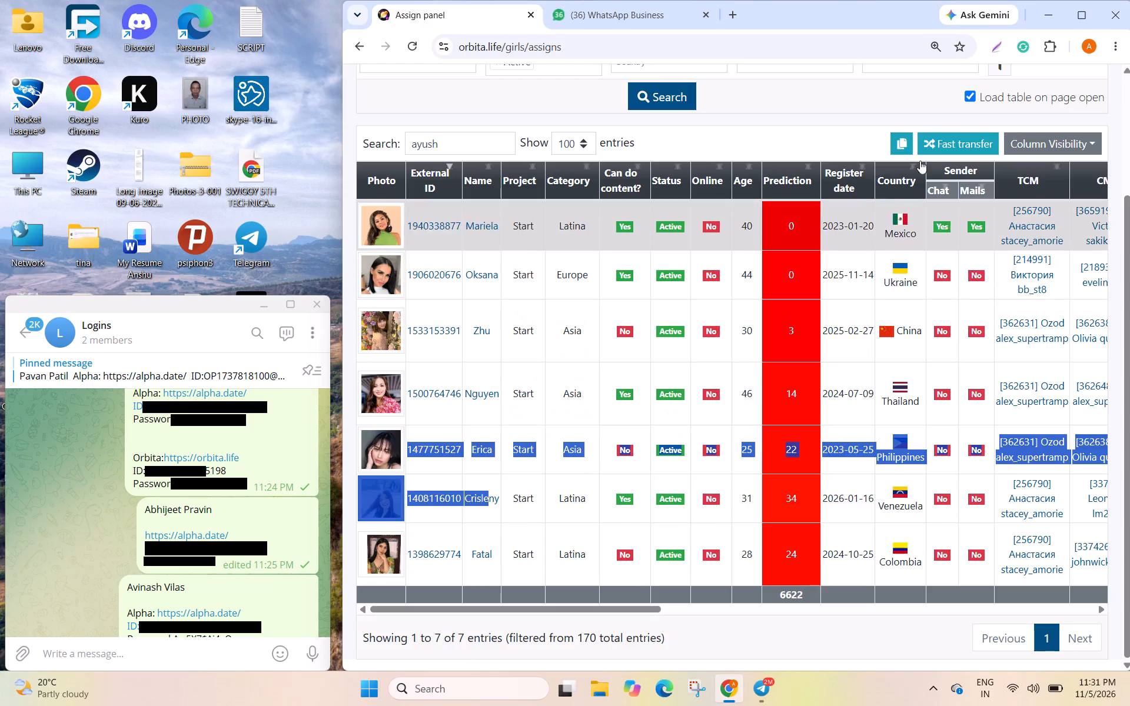
left_click(942, 144)
right_click(657, 248)
left_click(686, 416)
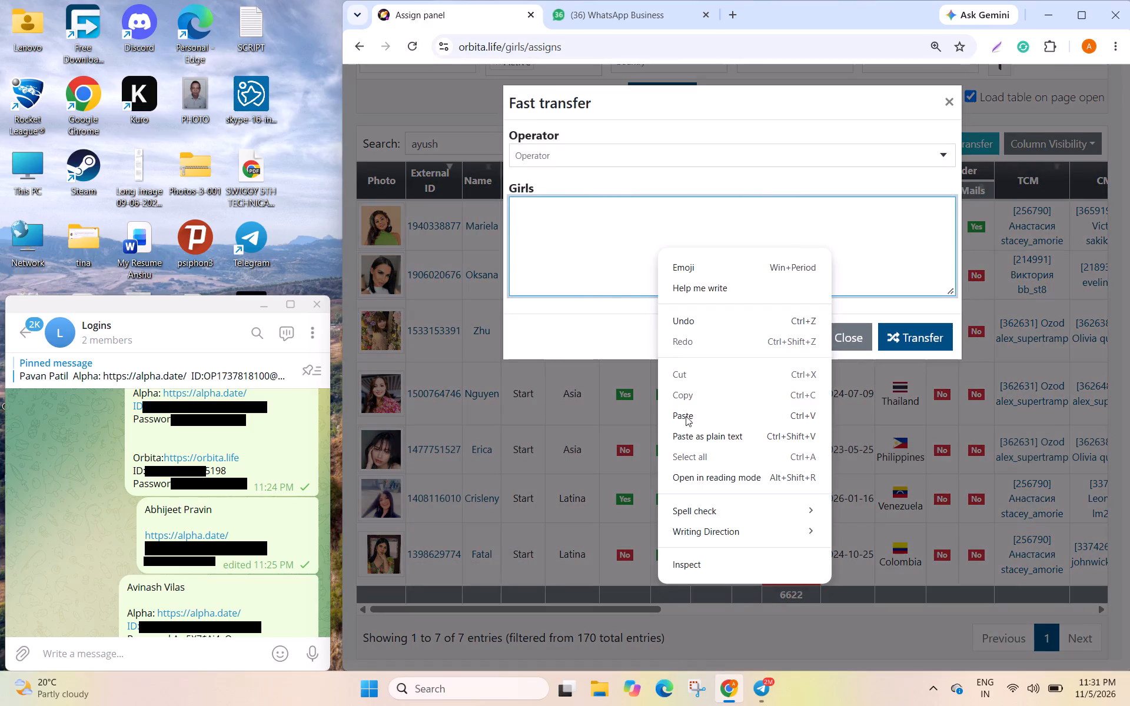
left_click(527, 151)
left_click(531, 181)
type("abh")
left_click(669, 205)
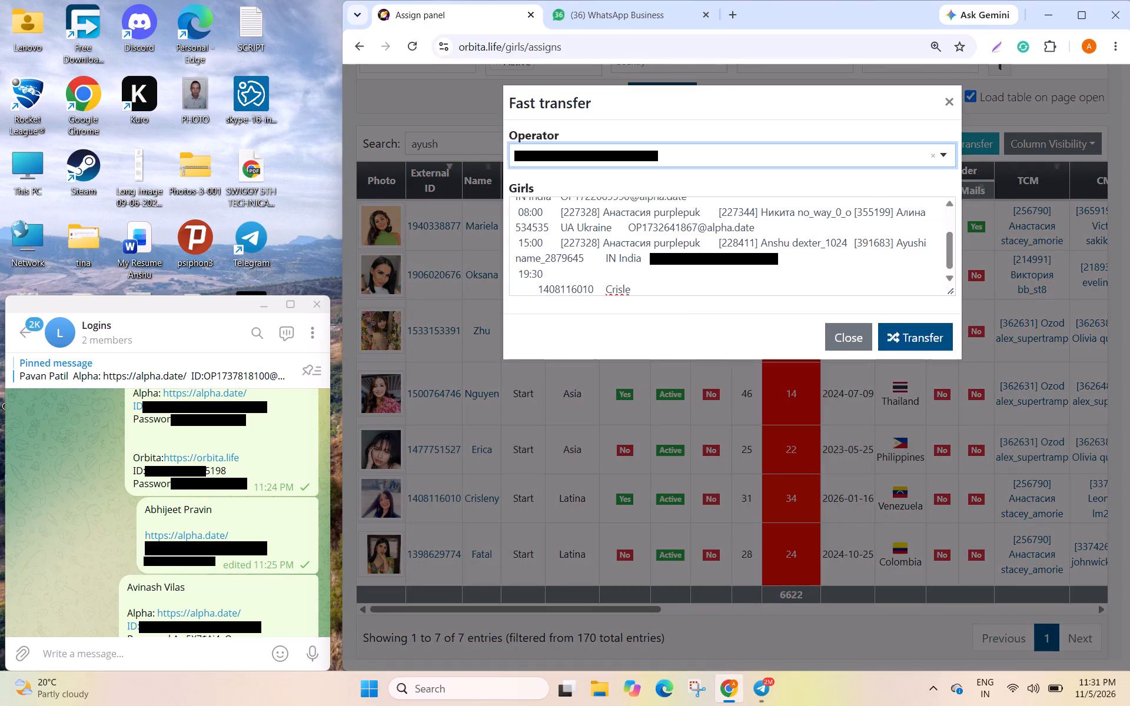
left_click(900, 328)
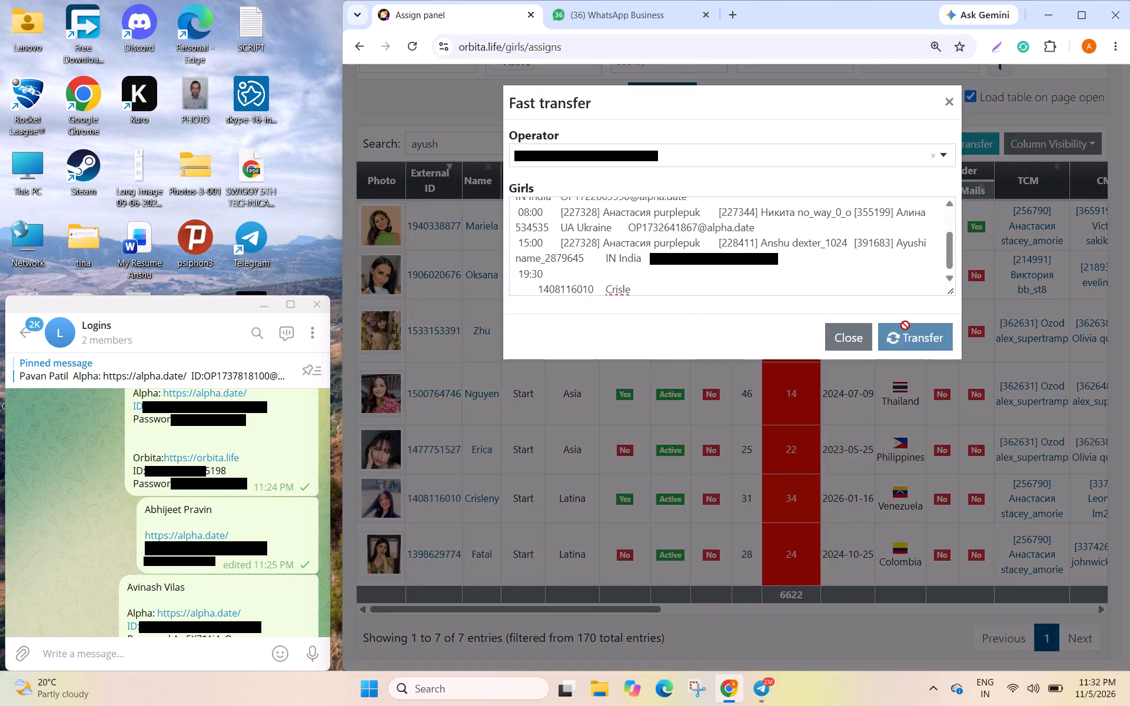
left_click(853, 381)
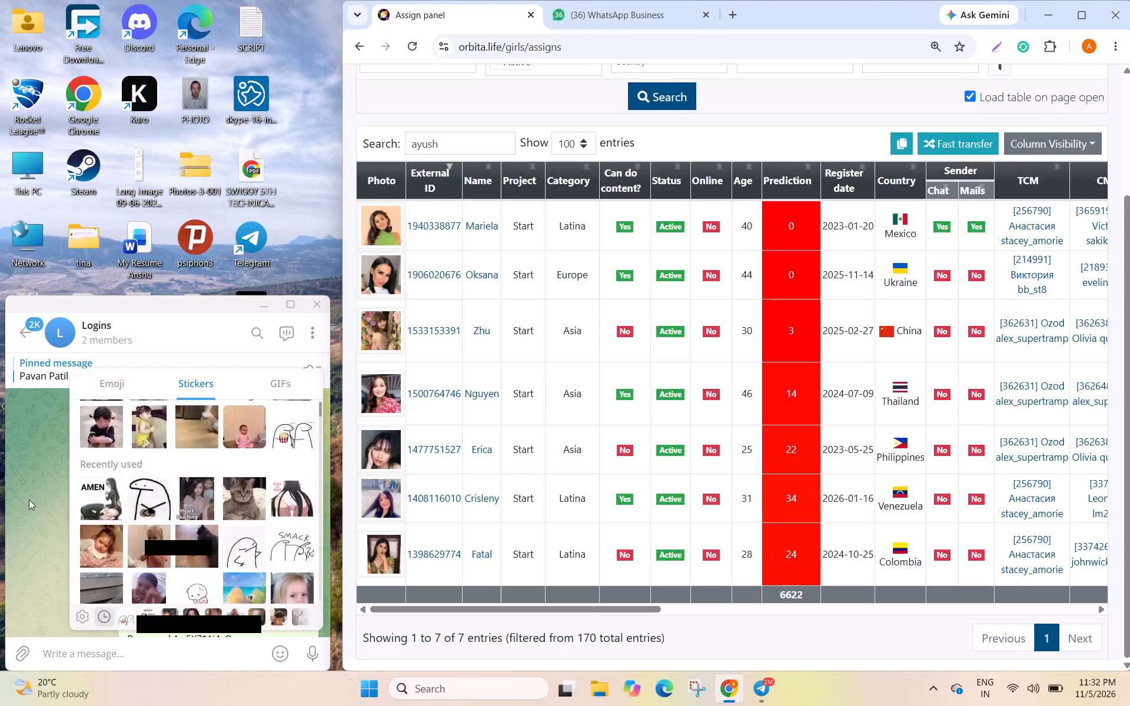
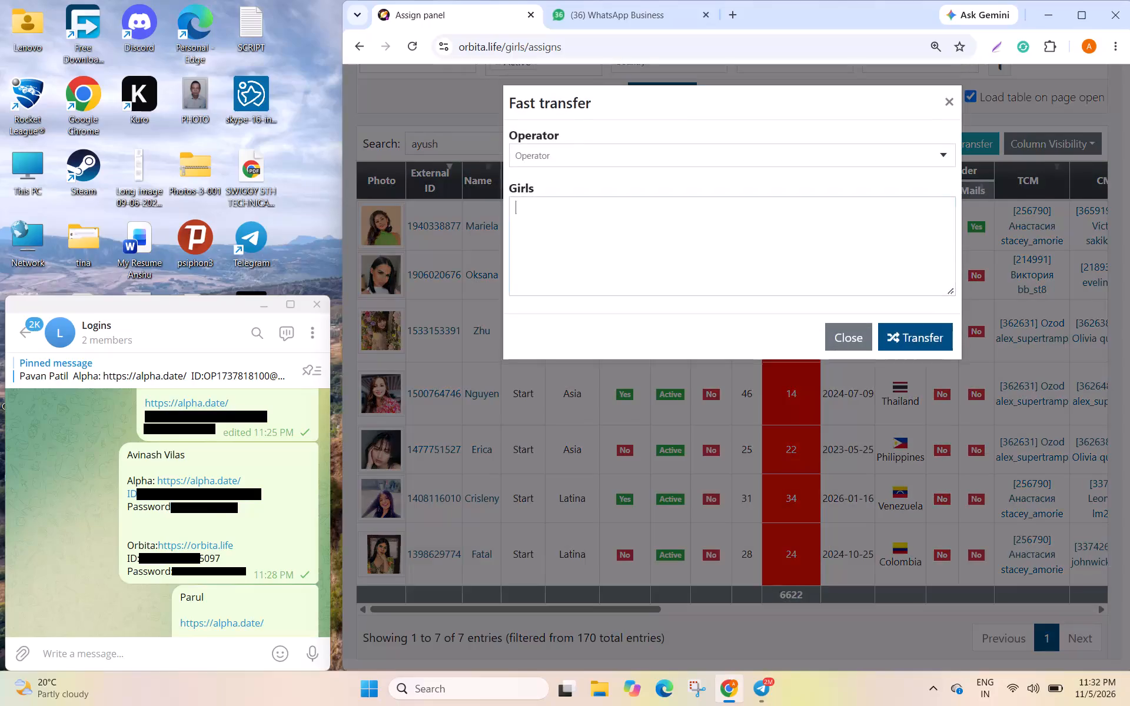
Fast transfer the copied Fatal profile row to the operator matching the search "par".
left_click(680, 409)
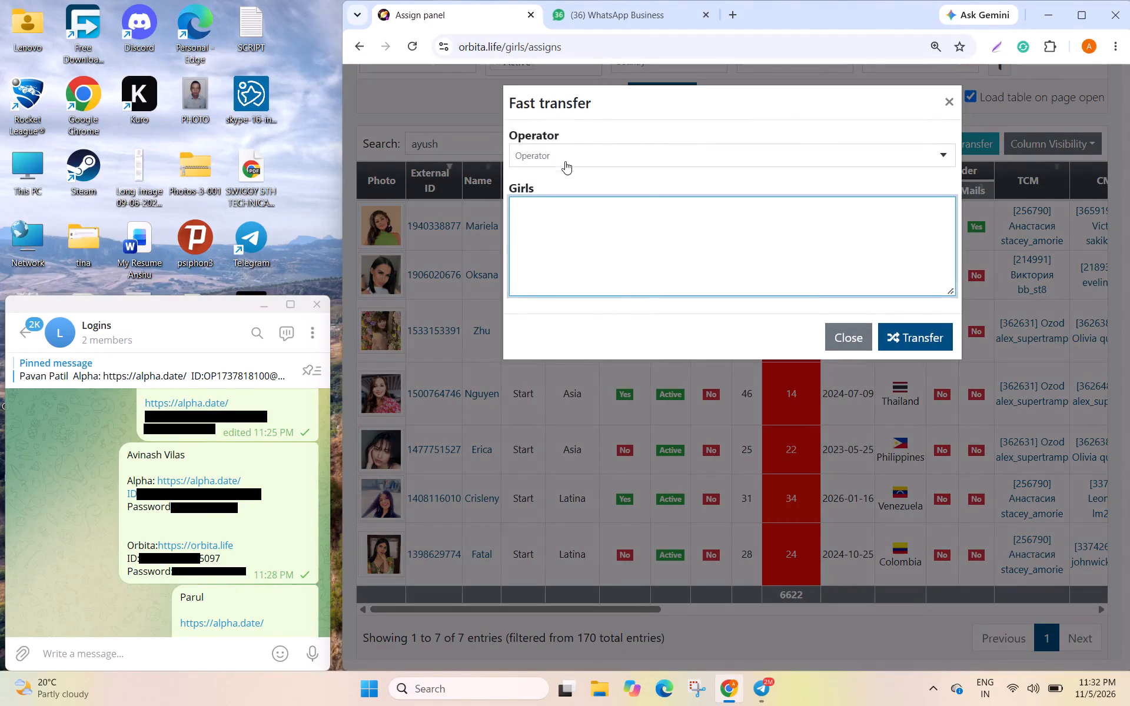
left_click(565, 161)
left_click(547, 187)
type("par")
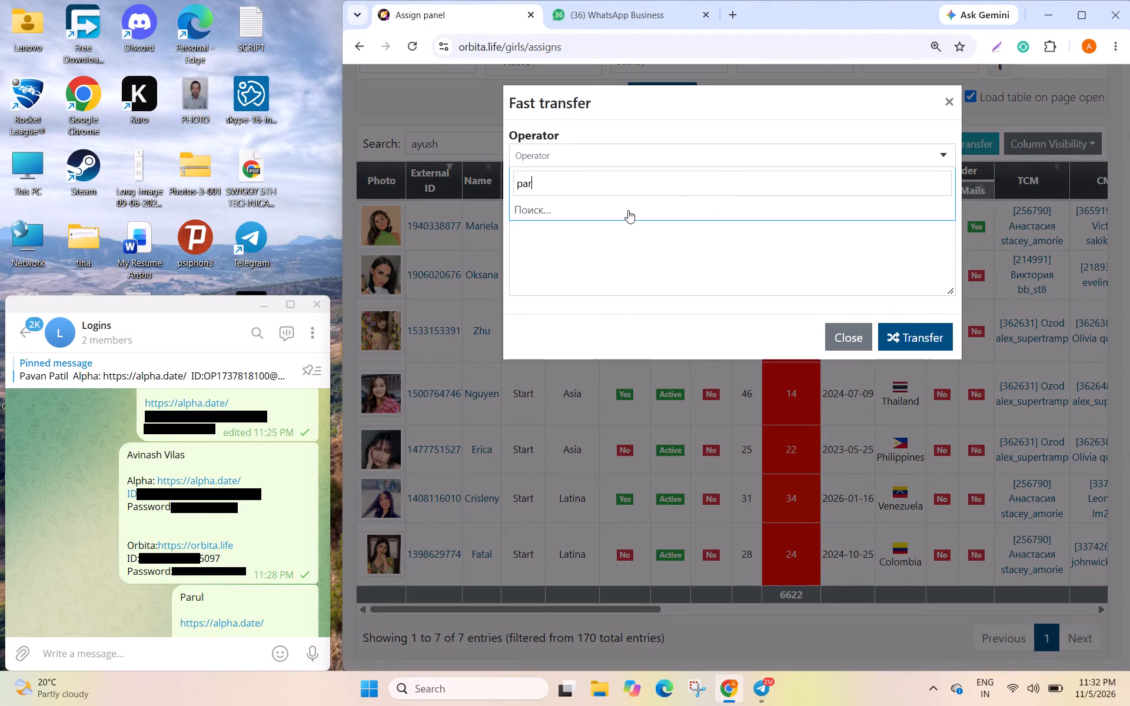
left_click(634, 210)
left_click(925, 339)
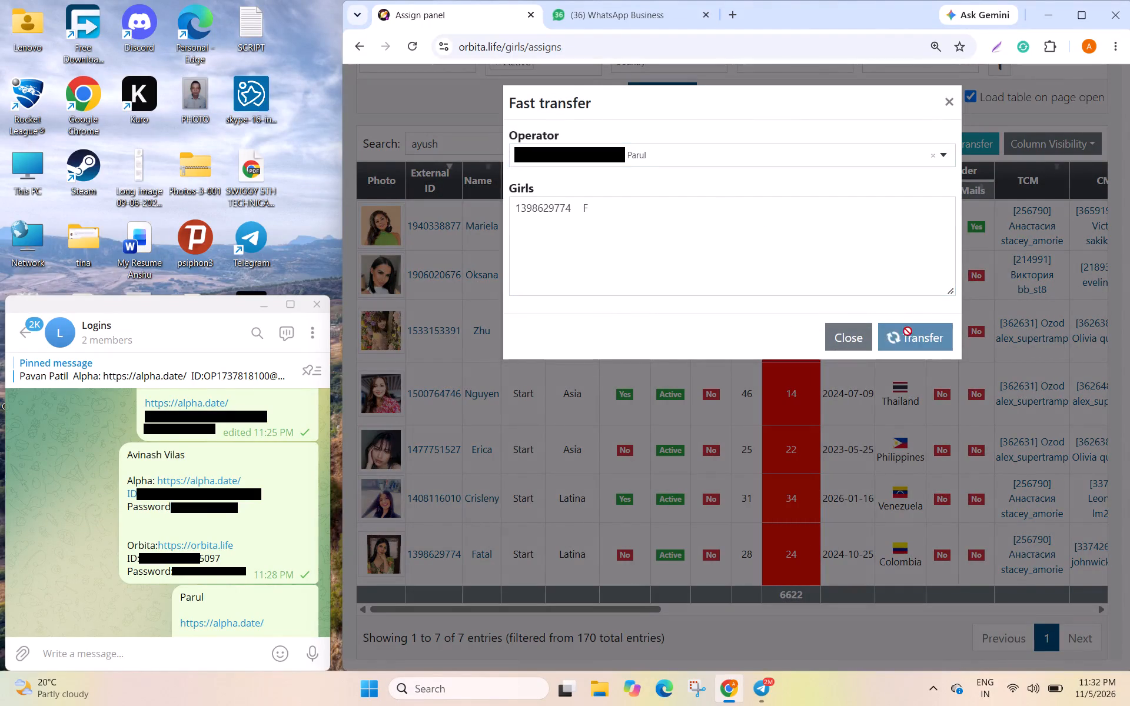
left_click(858, 382)
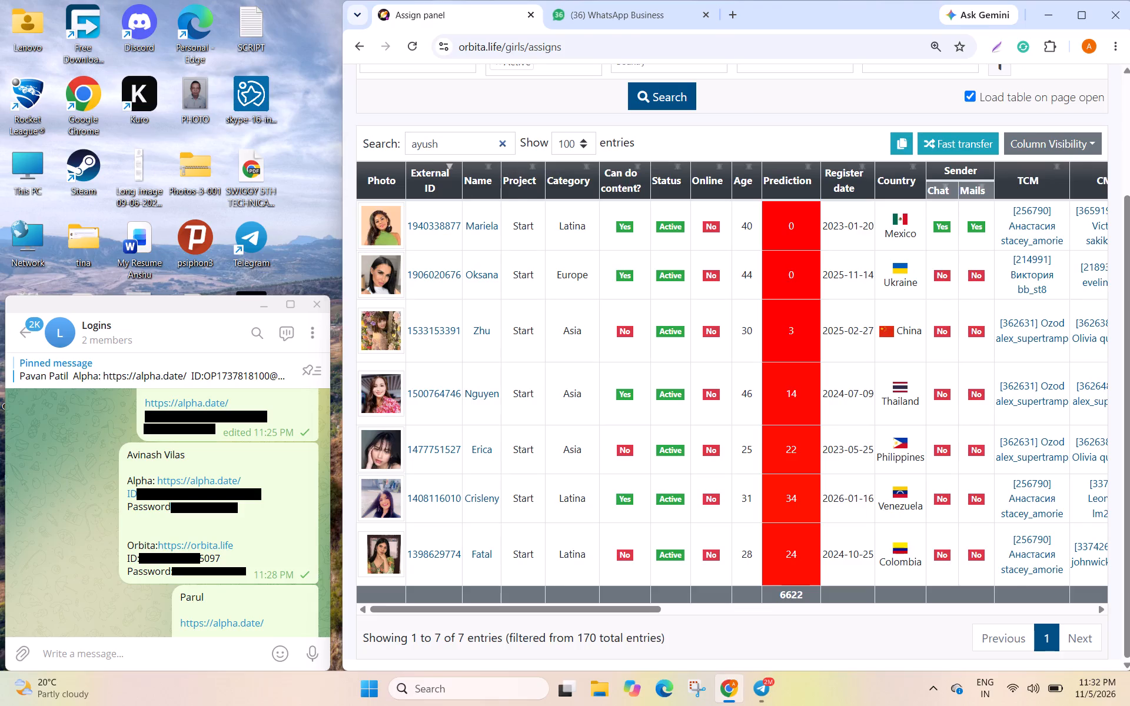
left_click(503, 142)
scroll(523, 222, "down", 4)
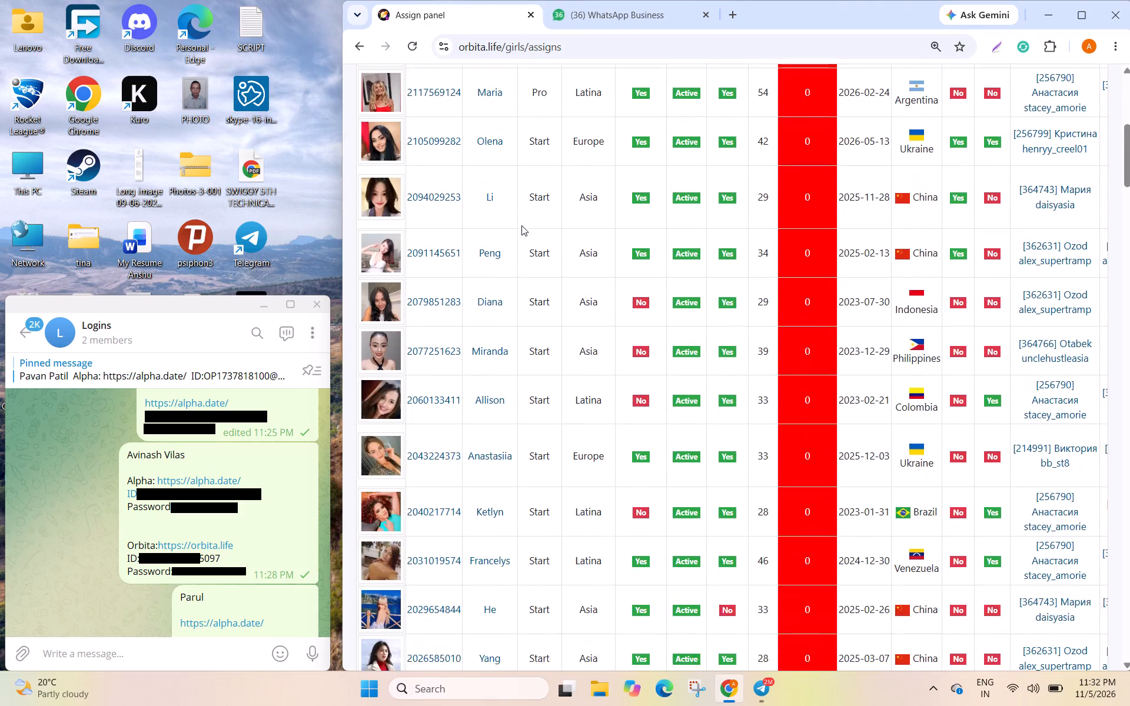
scroll(521, 225, "down", 3)
scroll(445, 358, "down", 5)
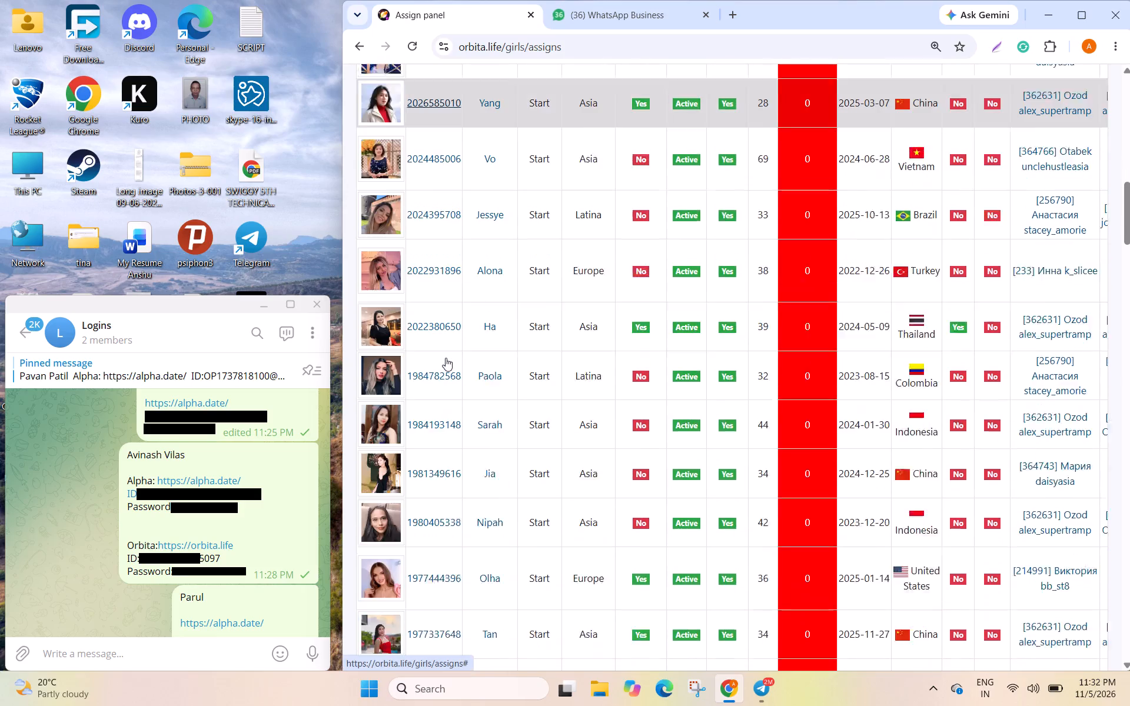
scroll(446, 358, "down", 9)
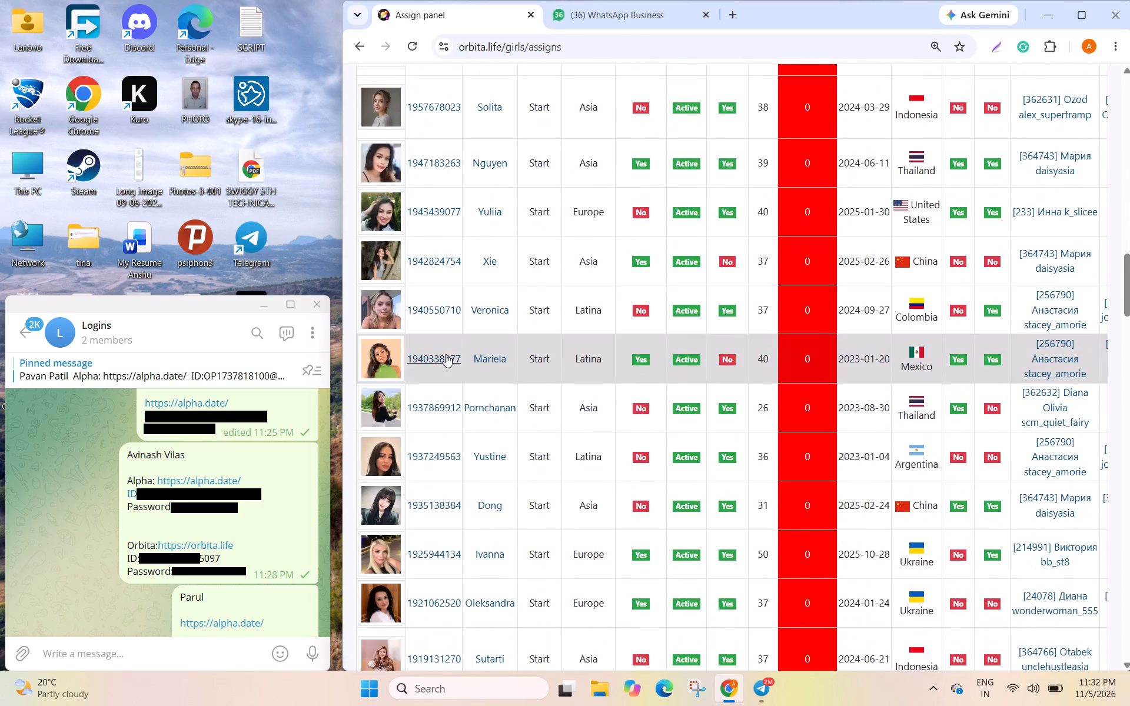
scroll(410, 330, "down", 7)
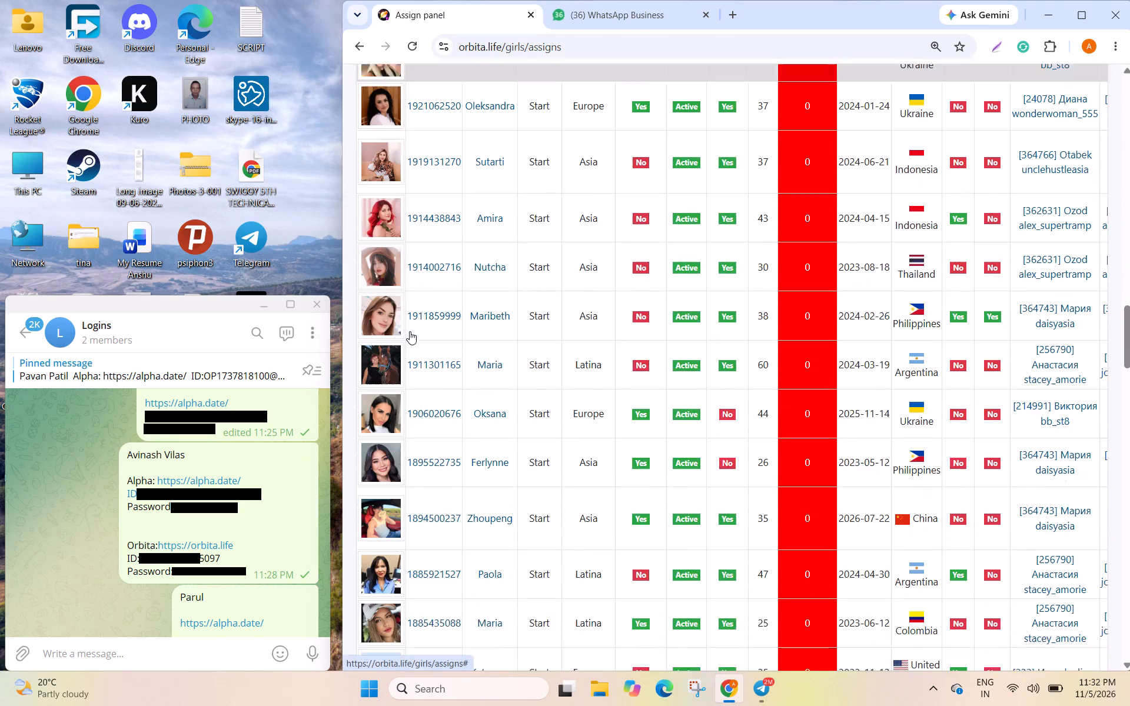
scroll(410, 331, "down", 4)
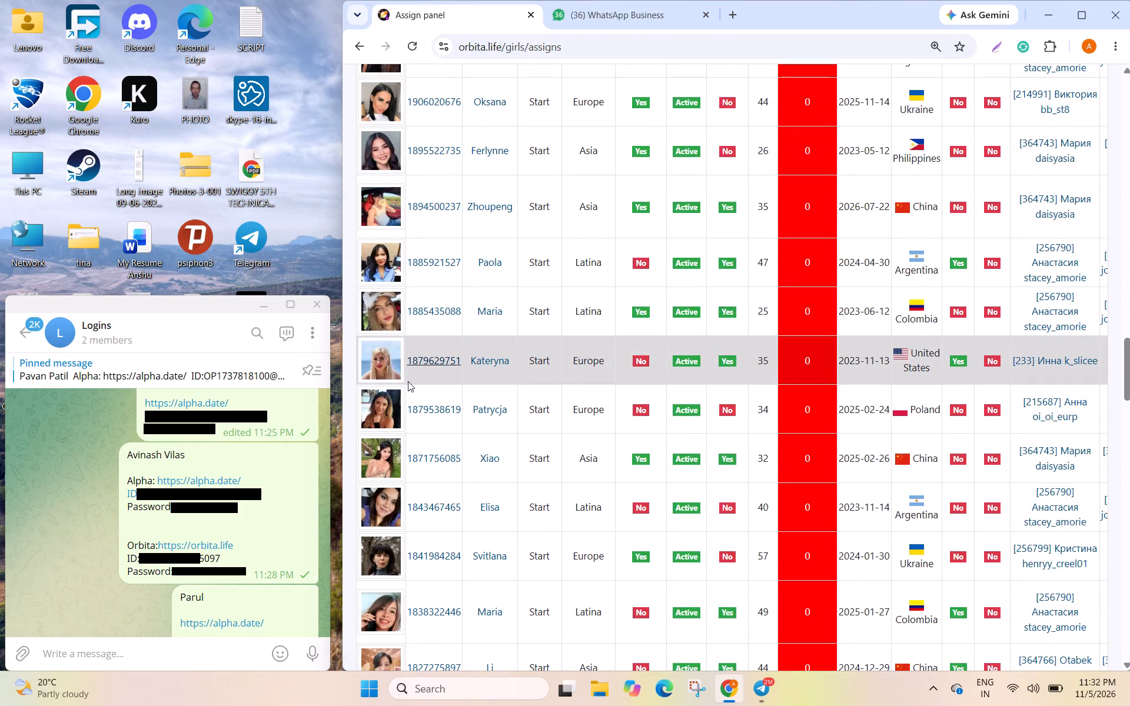
scroll(408, 375, "down", 3)
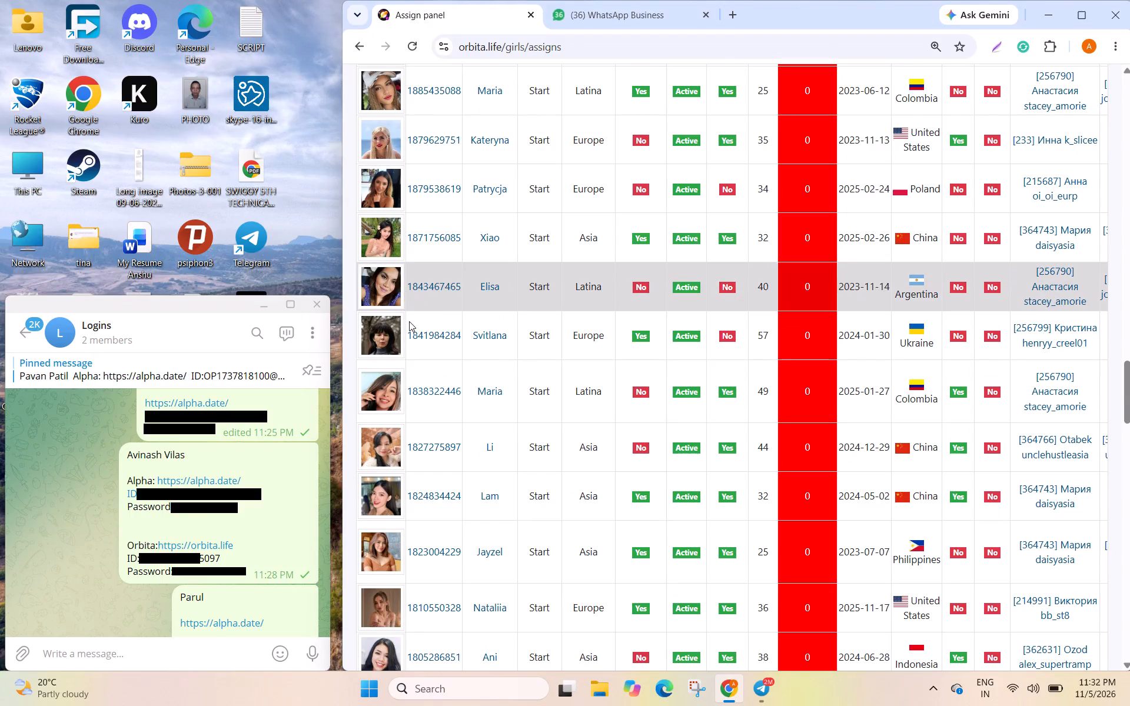
left_click_drag(409, 321, 493, 323)
right_click(469, 344)
left_click(534, 363)
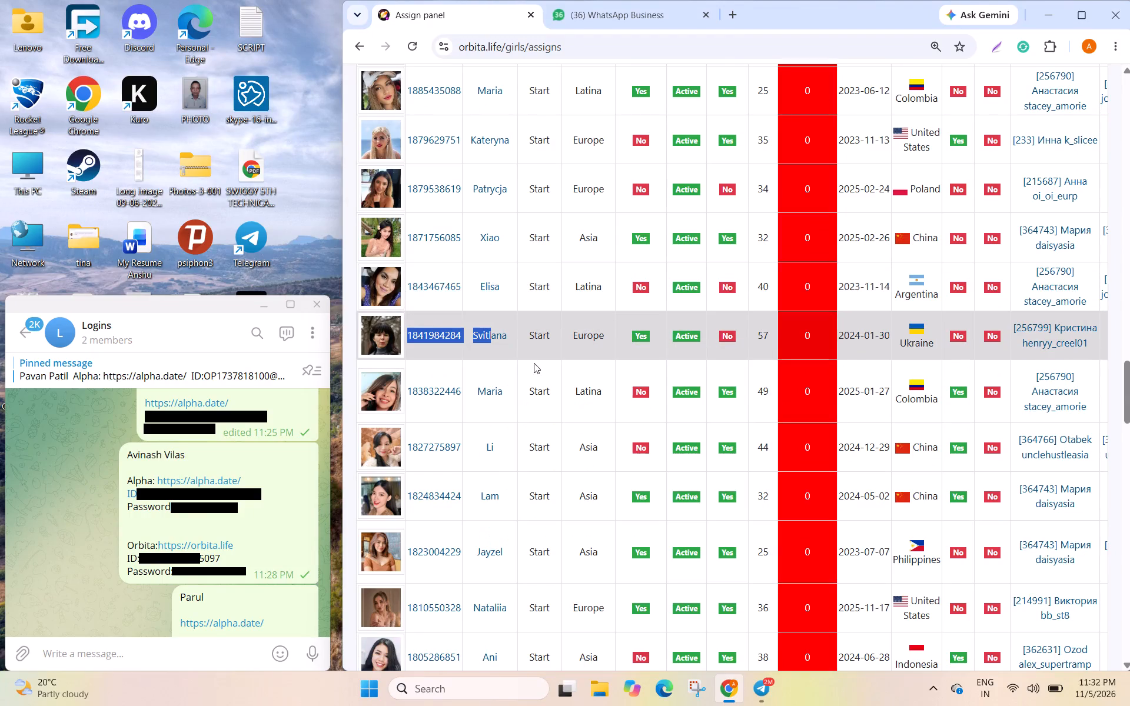
Fast transfer the copied Svitlana profile to the operator matching the search "par".
scroll(855, 338, "down", 7)
scroll(855, 338, "up", 1)
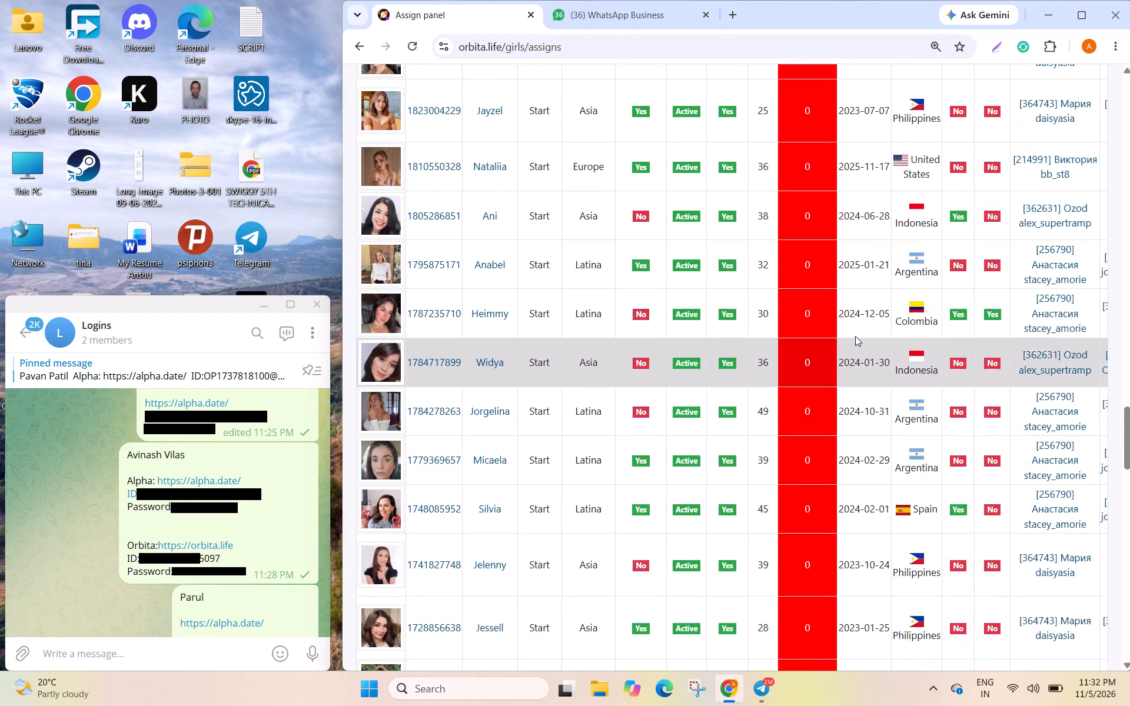
scroll(851, 309, "up", 20)
scroll(851, 309, "up", 12)
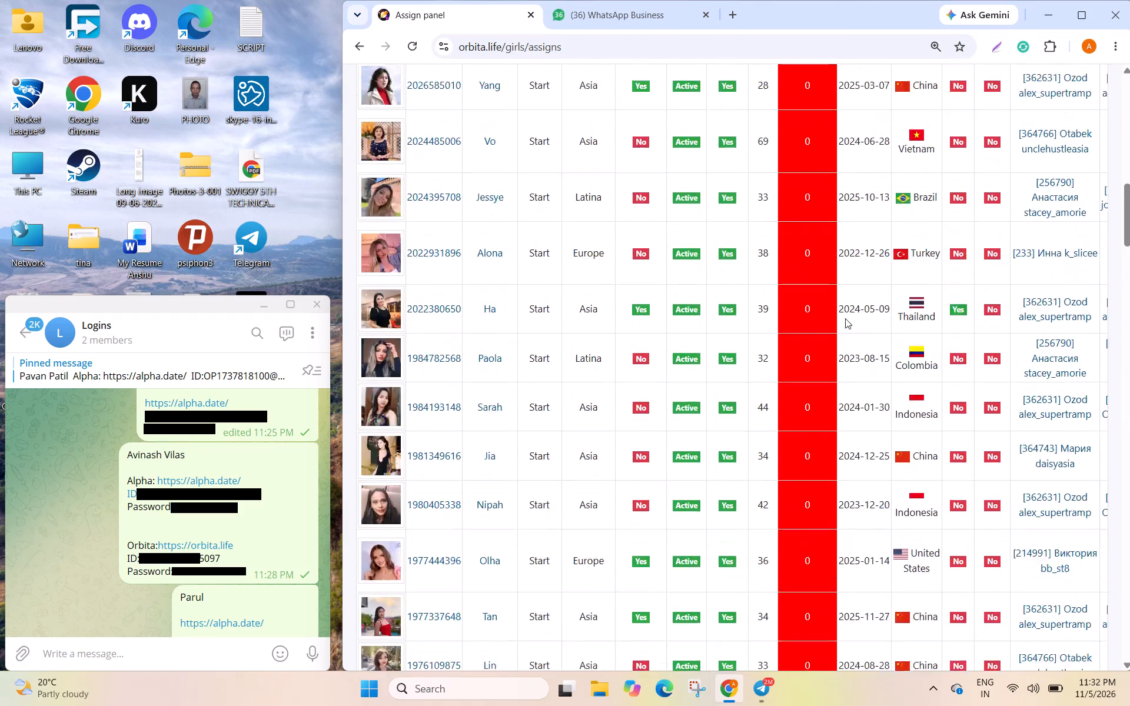
scroll(845, 318, "up", 11)
left_click(951, 284)
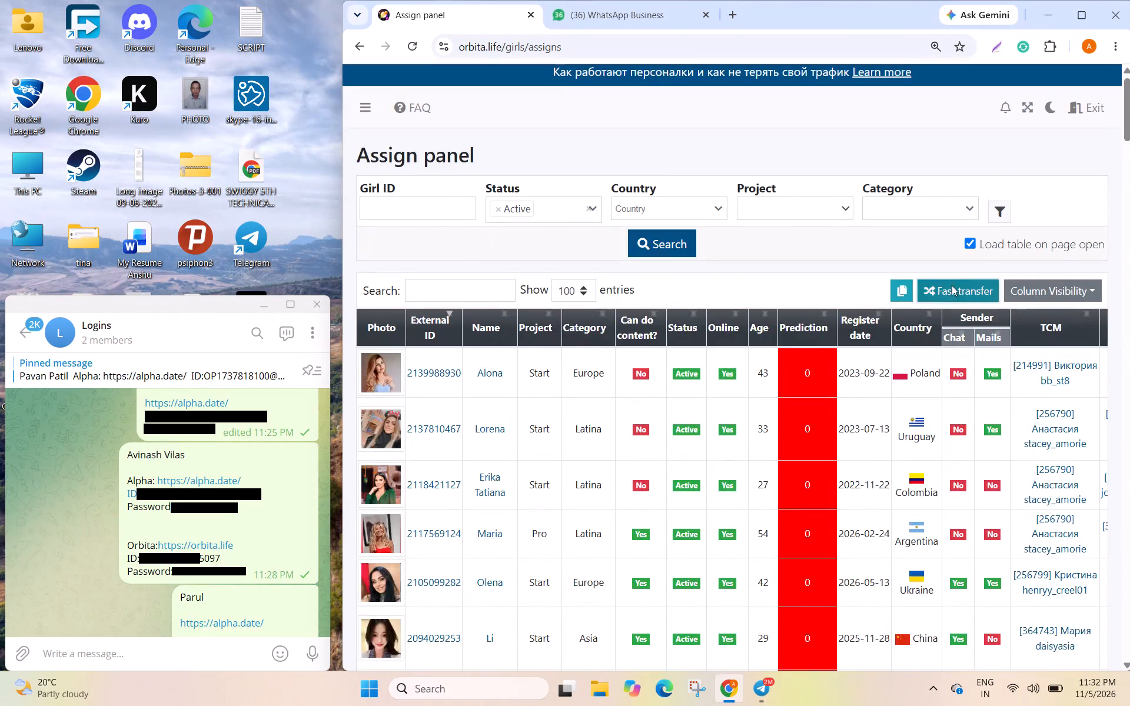
right_click(645, 253)
left_click(678, 423)
left_click(546, 147)
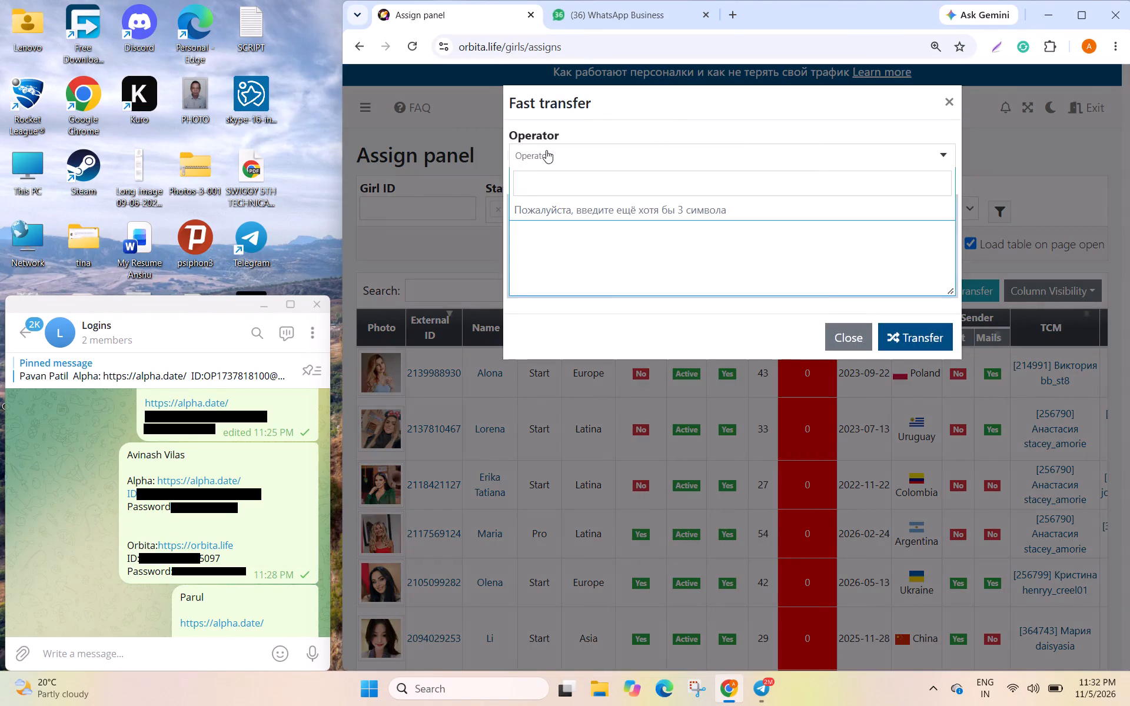
left_click(544, 174)
type("par")
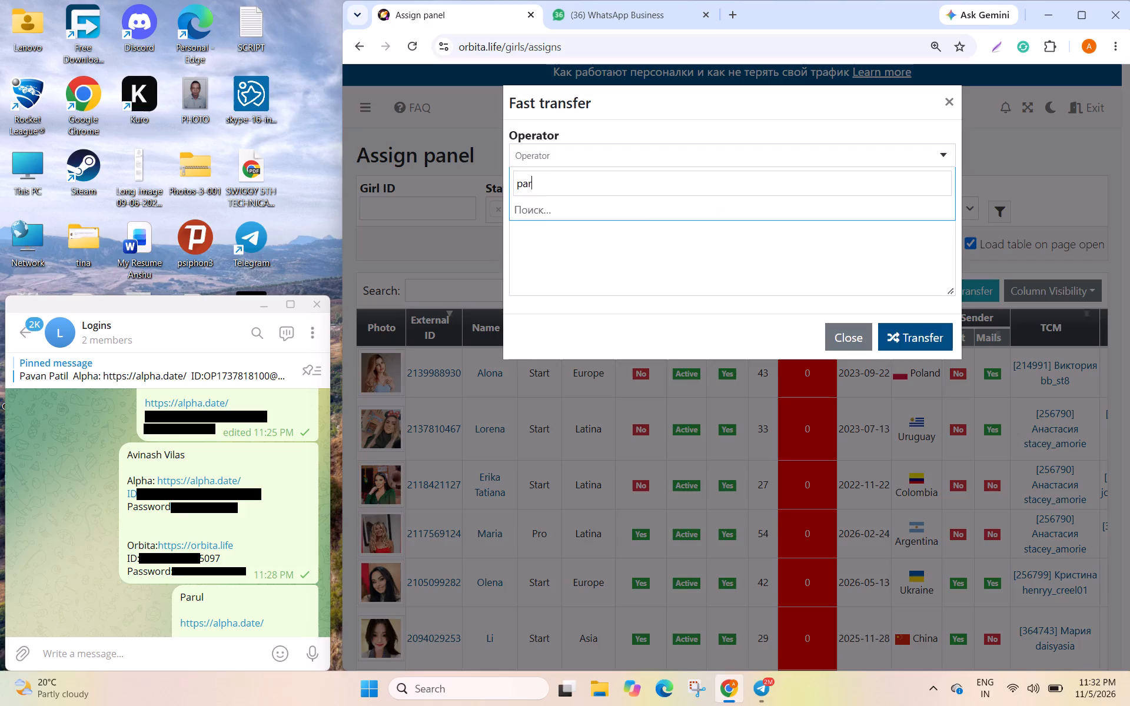
left_click(644, 208)
left_click(894, 331)
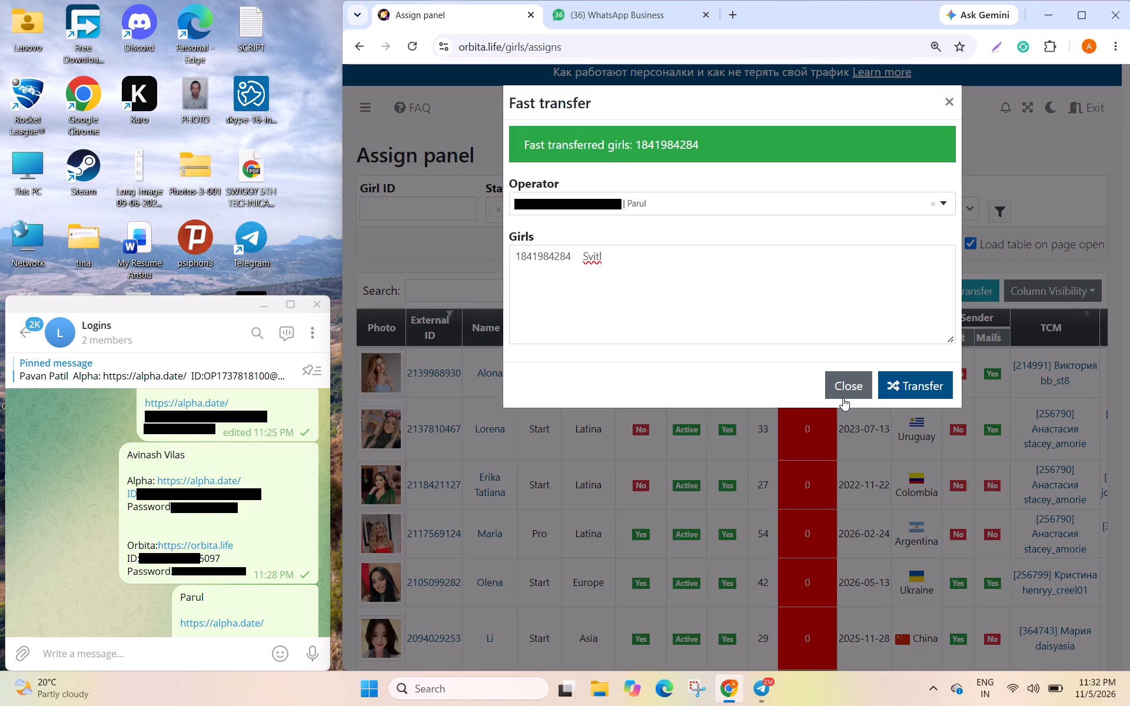
left_click(849, 377)
Filter the assign table by "mom".
left_click(487, 295)
key("m")
type("om")
scroll(499, 324, "down", 2)
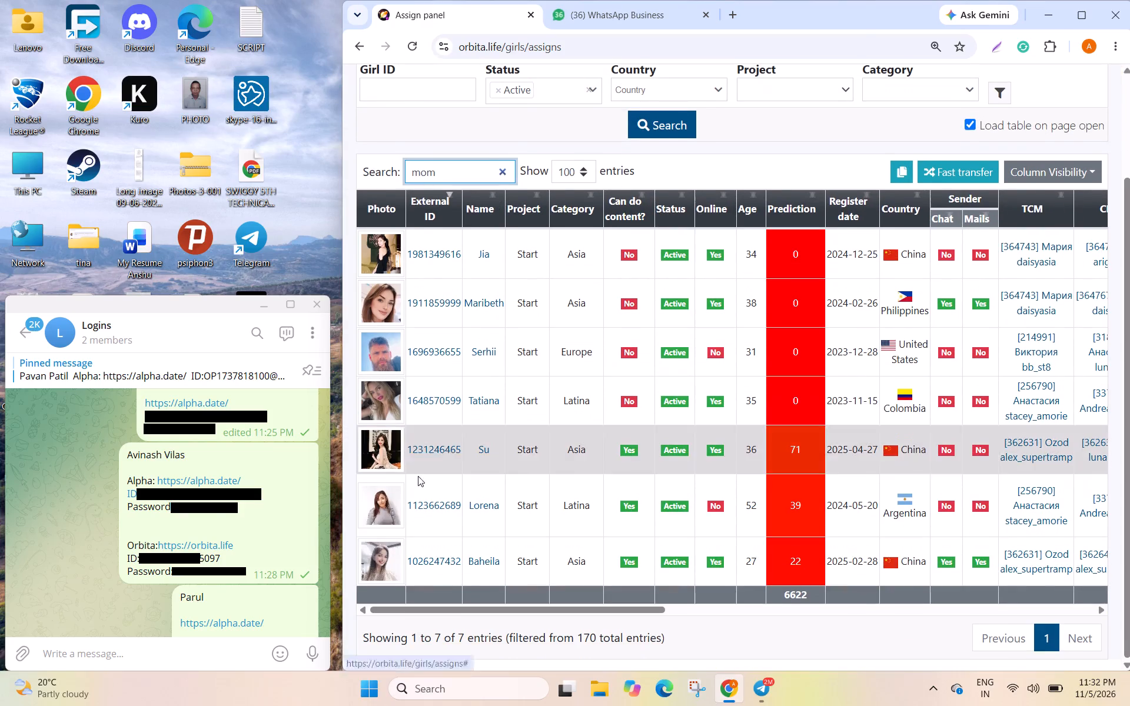
Copy the Lorena profile row into Fast transfer, pick the second operator matching "san", and reopen the operator selection.
left_click_drag(407, 490, 491, 503)
right_click(468, 517)
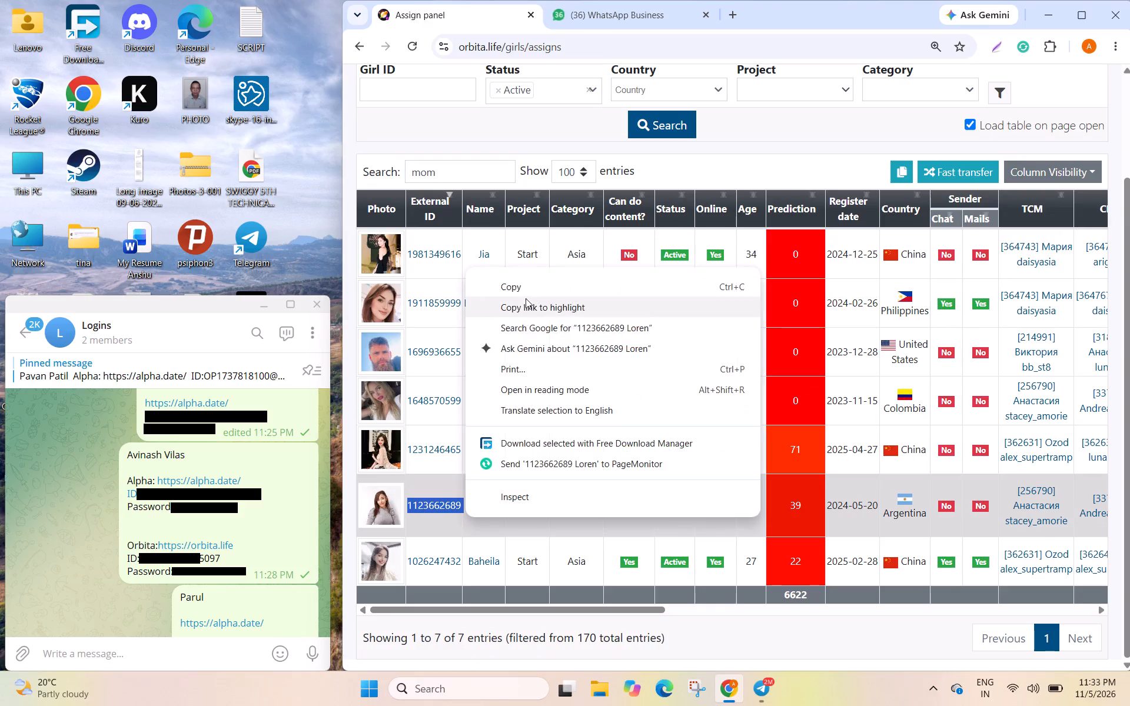
left_click(525, 296)
left_click(932, 179)
right_click(681, 257)
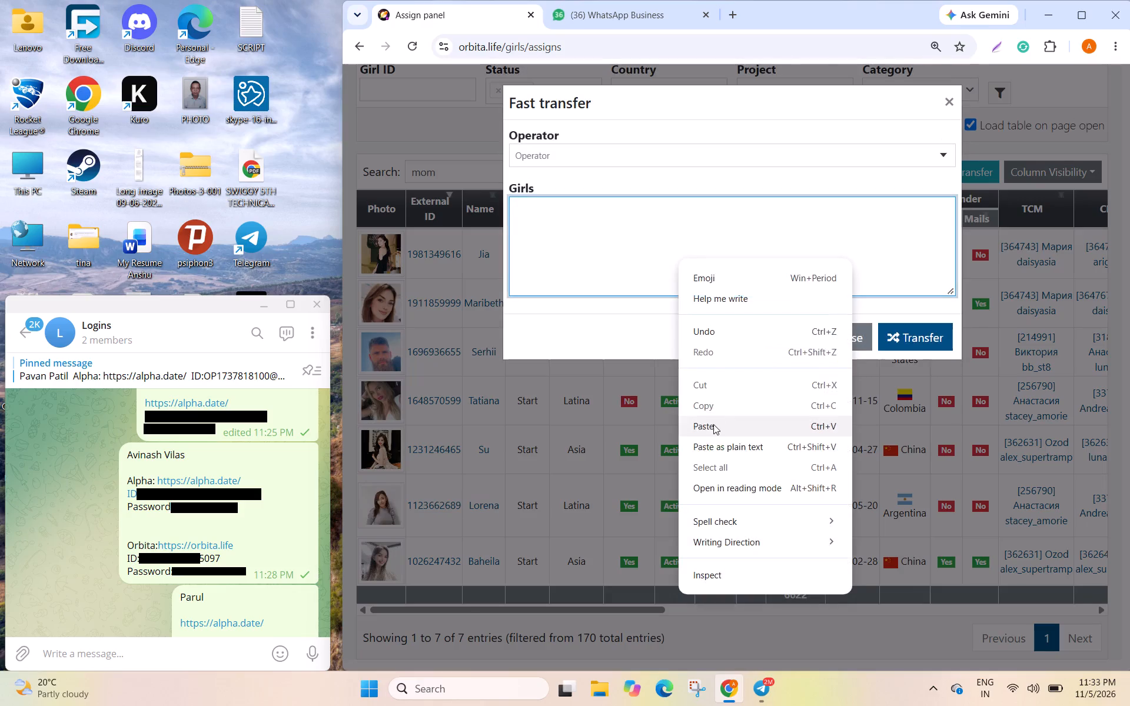
left_click(713, 424)
left_click(586, 162)
left_click(558, 187)
type("sa")
key("n")
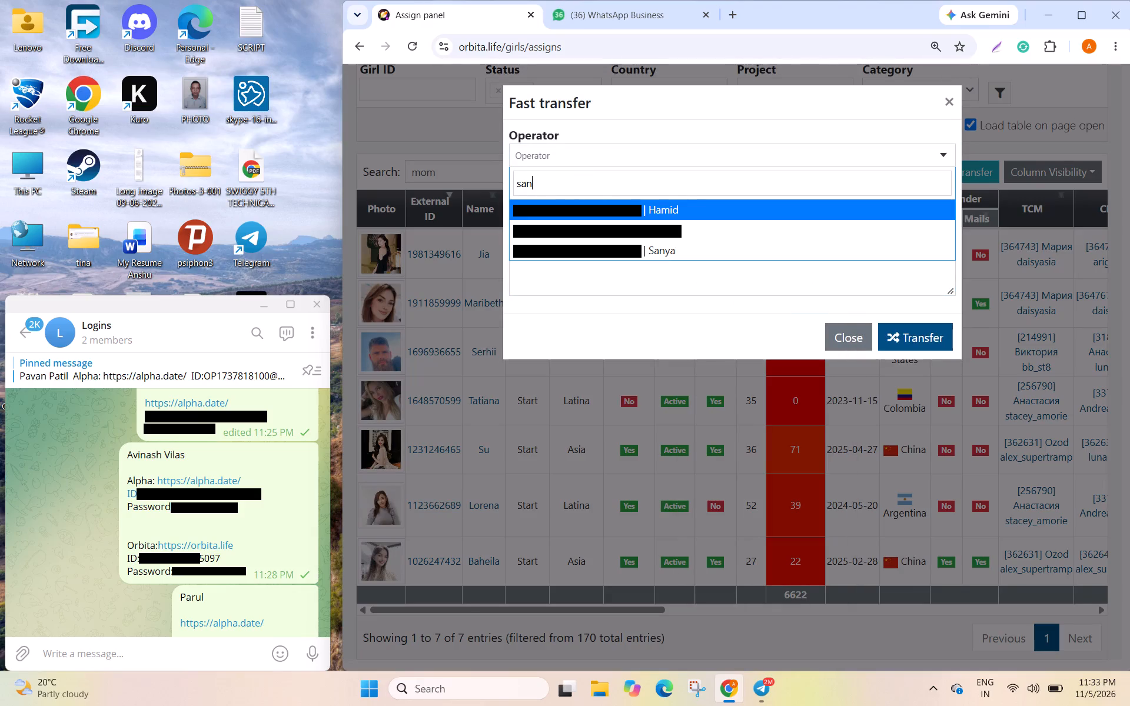
left_click(639, 219)
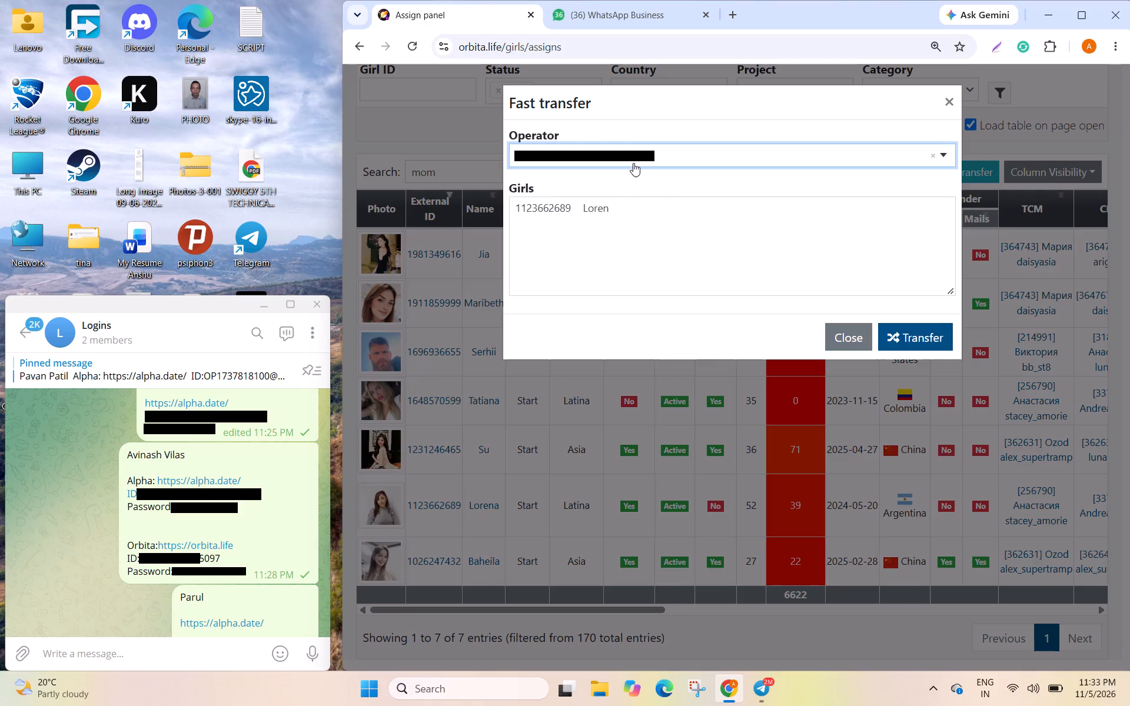
left_click(633, 162)
left_click(598, 178)
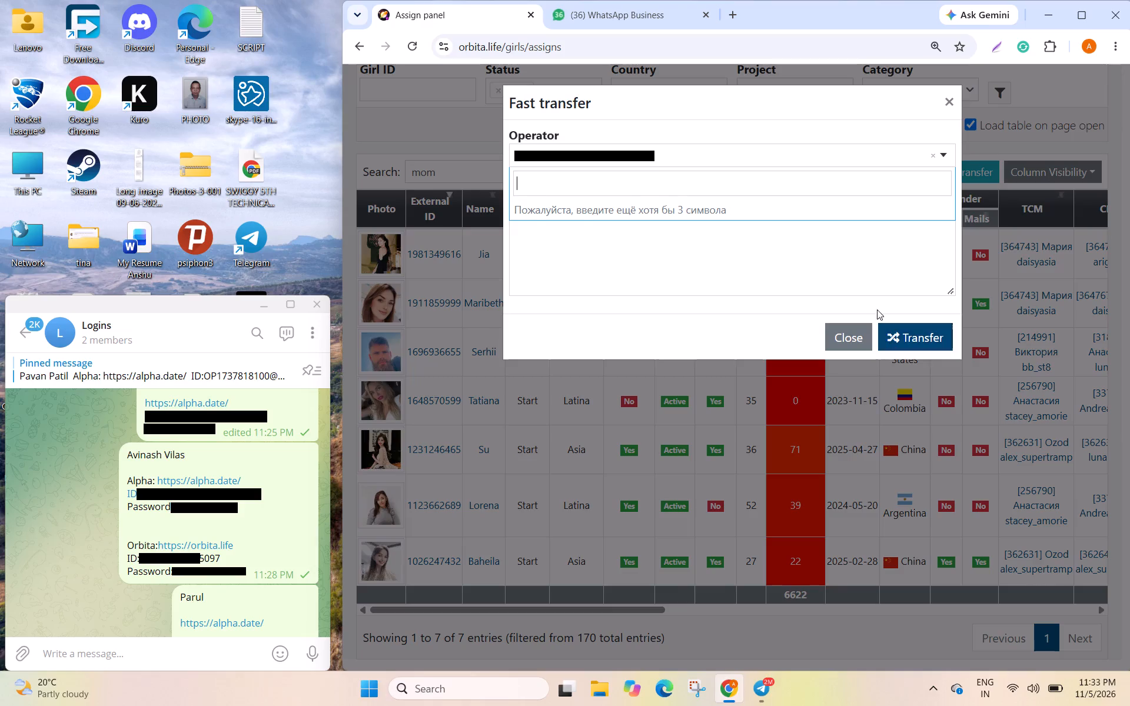
Switch the Fast transfer operator to the one matching the search "mig" and transfer the Lorena profile to them.
left_click(815, 267)
left_click(639, 157)
left_click(583, 175)
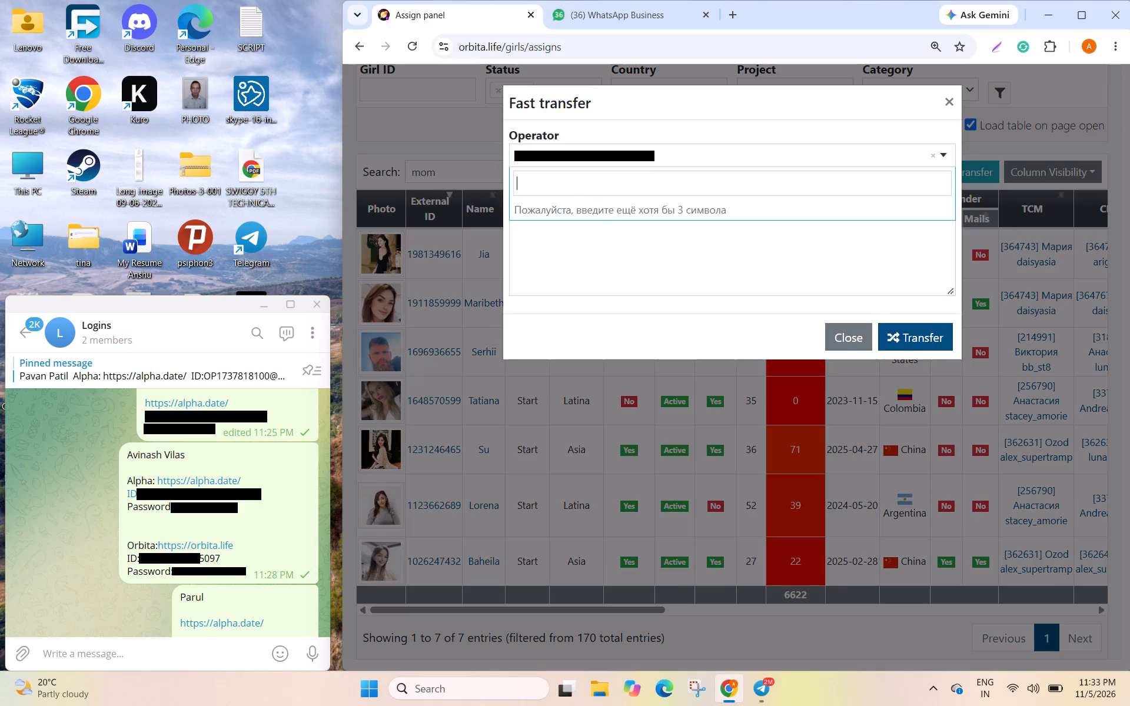
left_click(592, 282)
left_click(563, 148)
left_click(544, 179)
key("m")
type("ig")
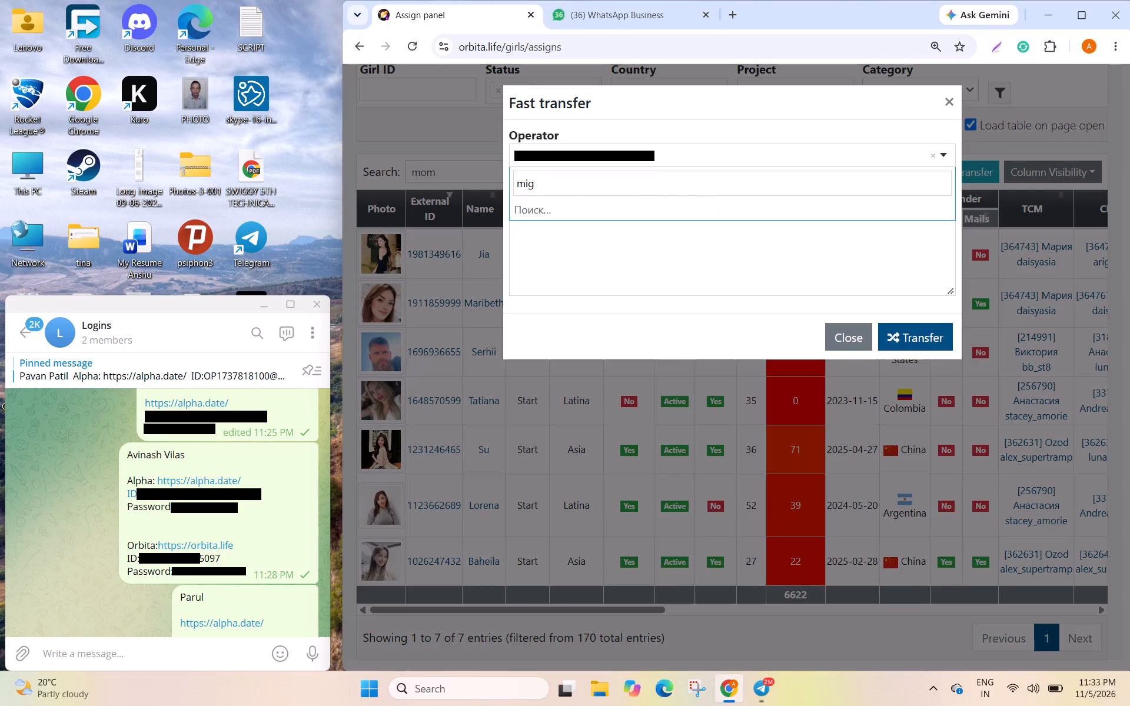
left_click(639, 213)
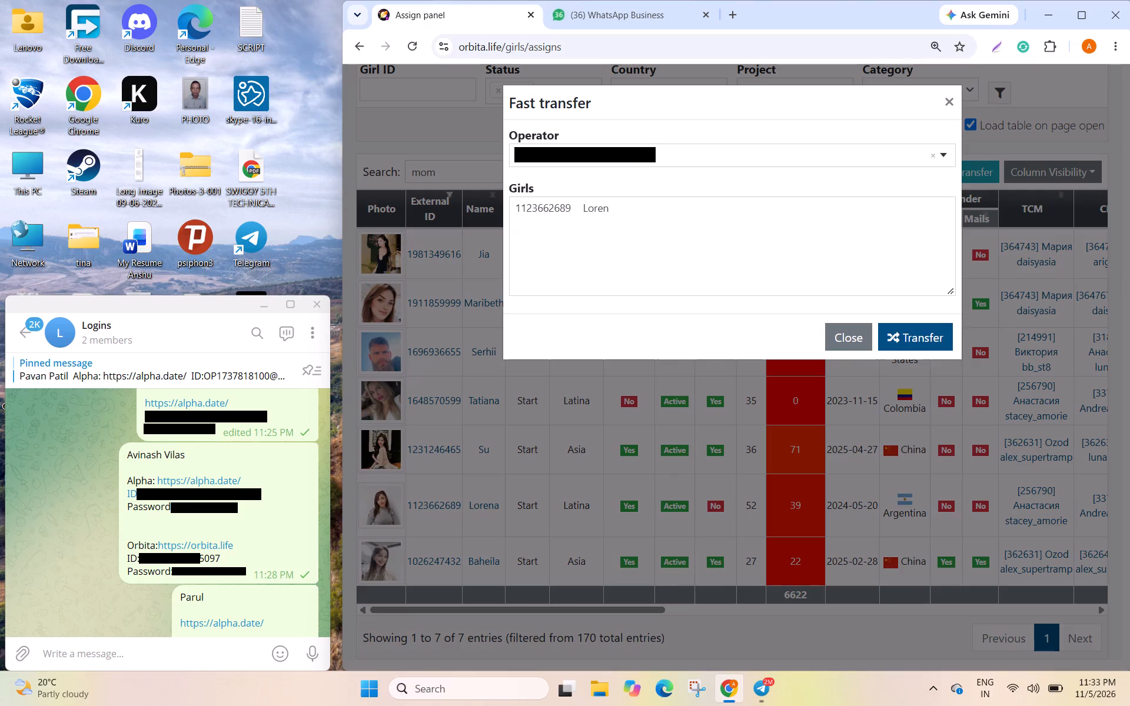
left_click(924, 341)
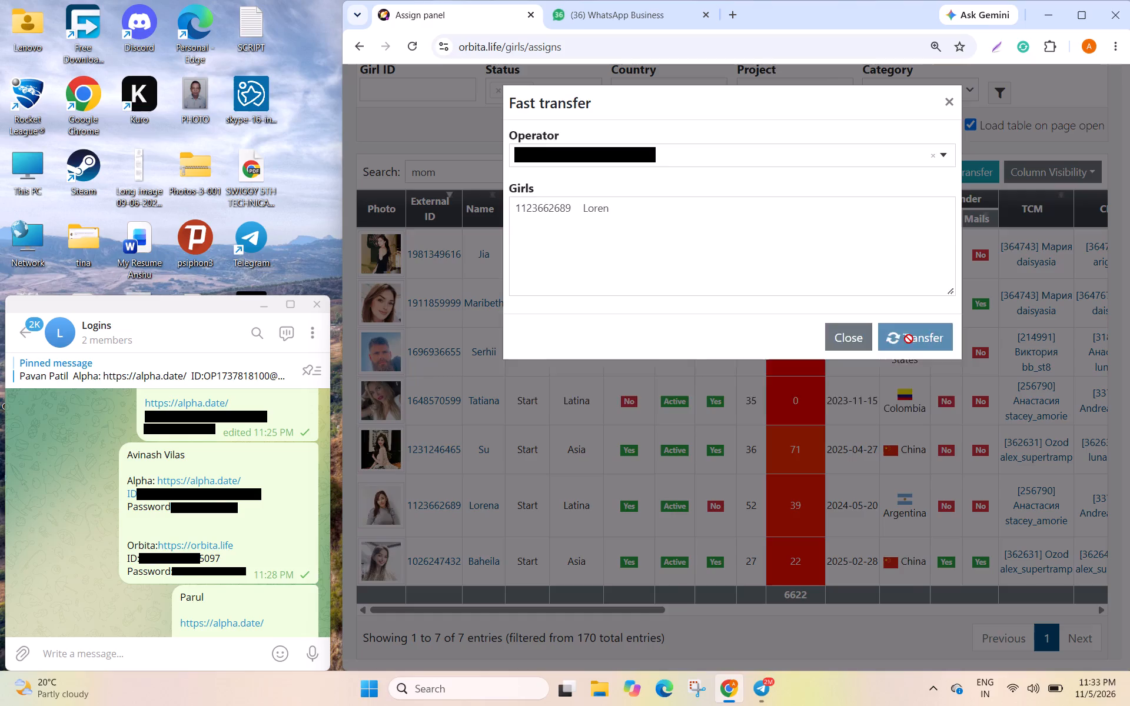
left_click(852, 376)
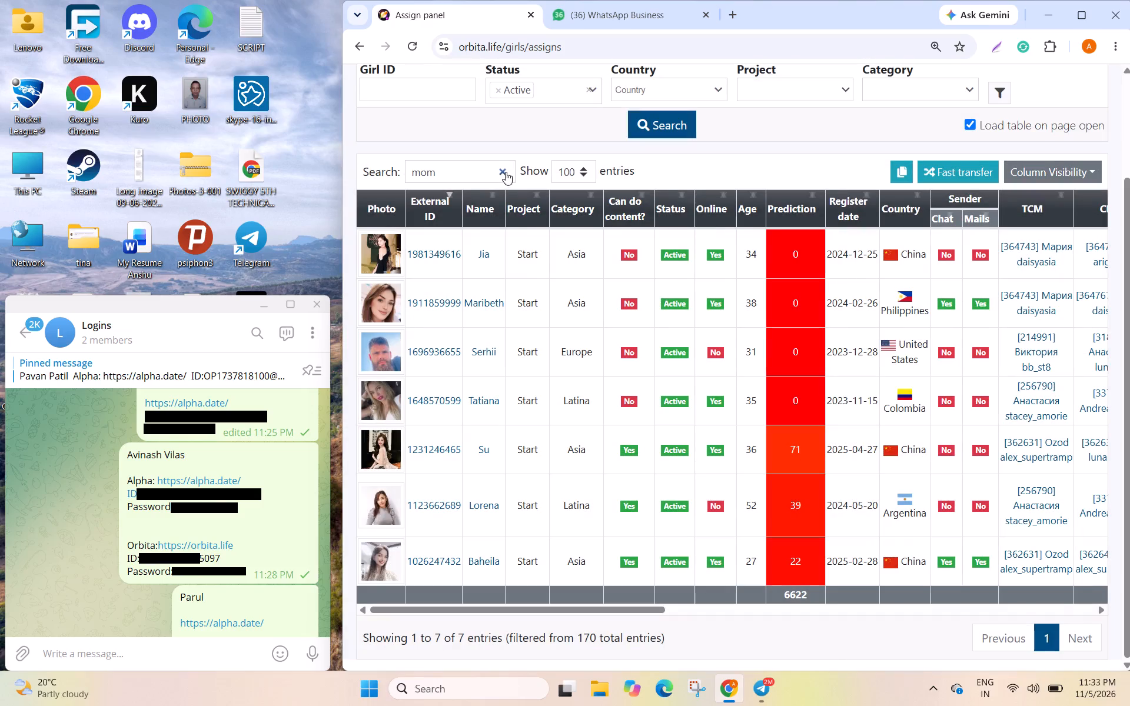
Clear the "mom" filter from the assign table.
left_click(506, 172)
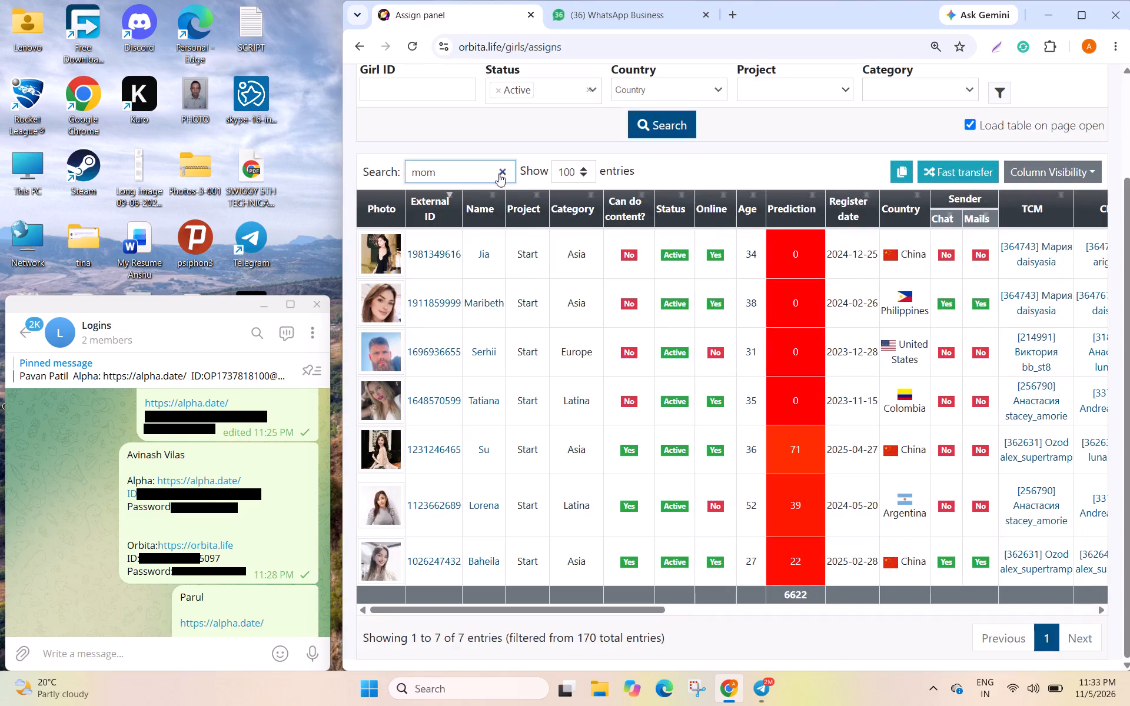
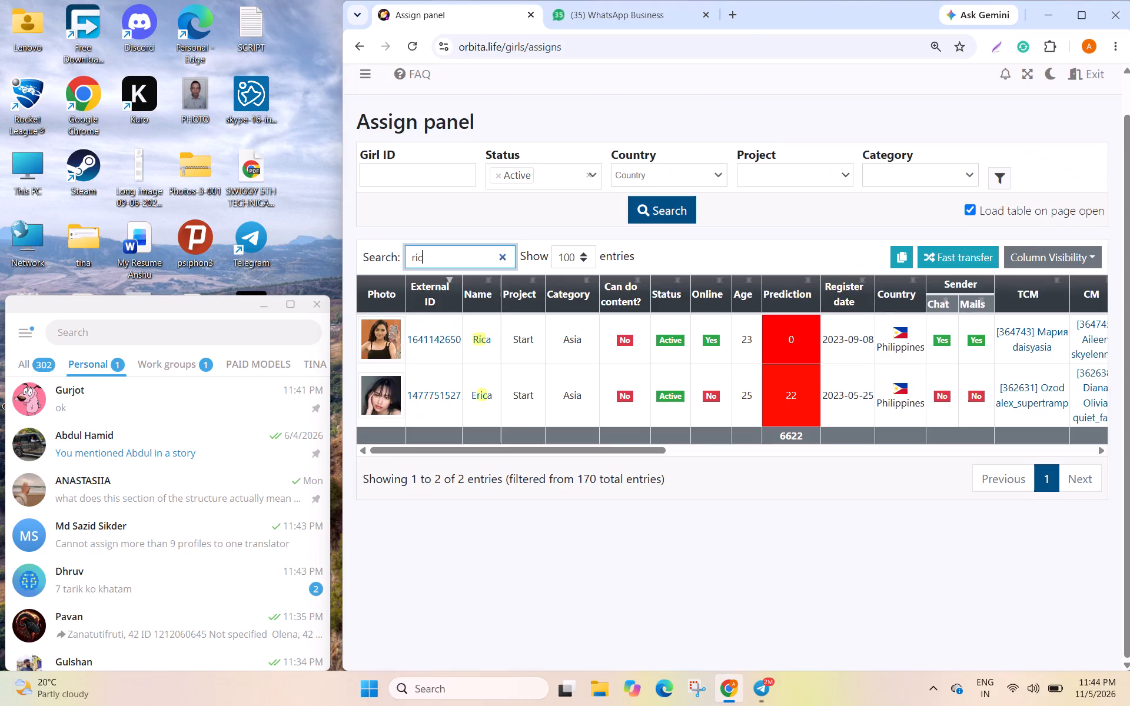
left_click_drag(609, 448, 998, 448)
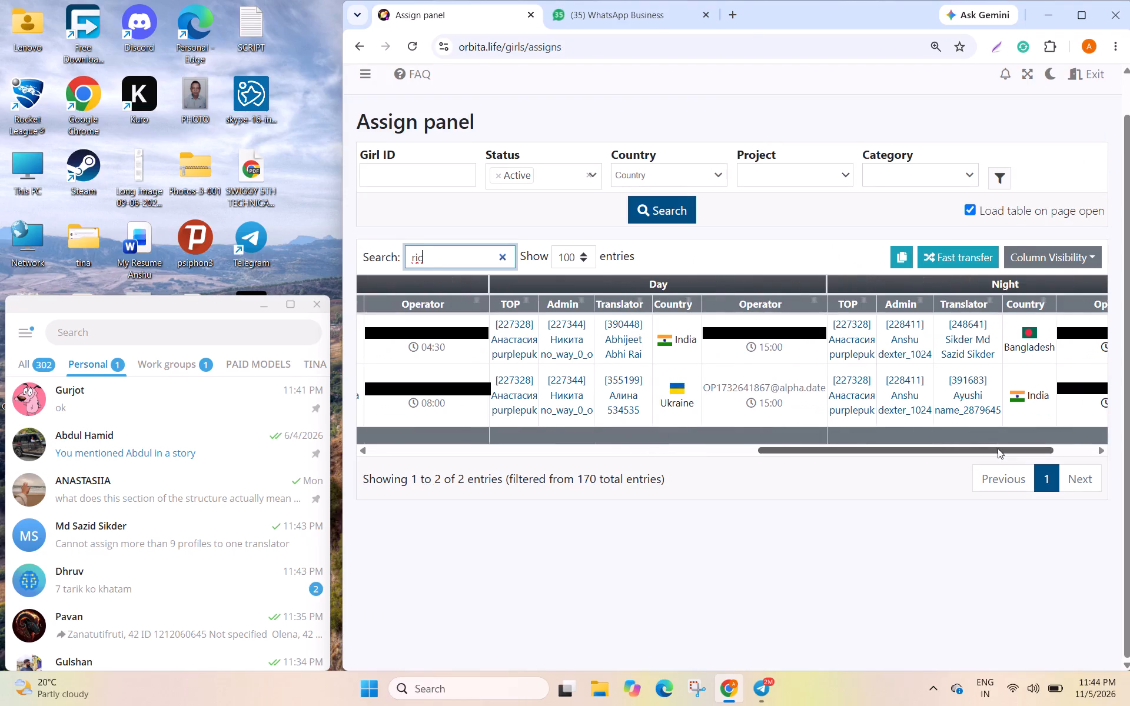
left_click_drag(998, 448, 1126, 451)
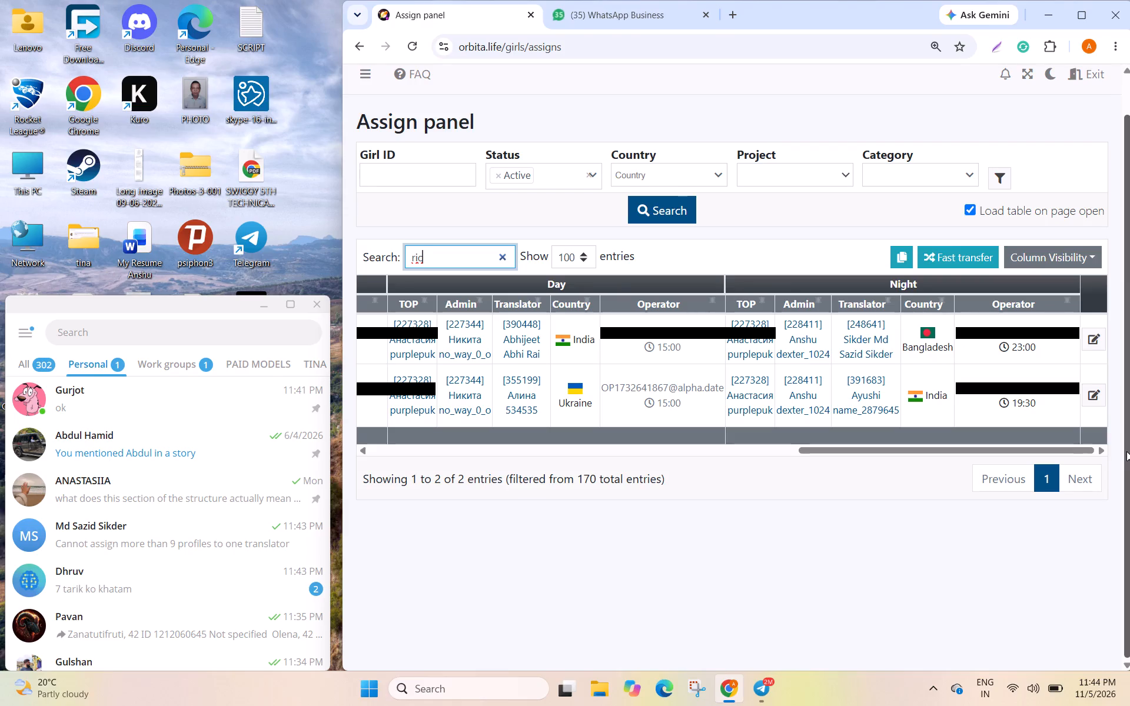
Replace the assign table's current search filter with "sazi" and look over the matching profiles.
left_click_drag(817, 451, 723, 447)
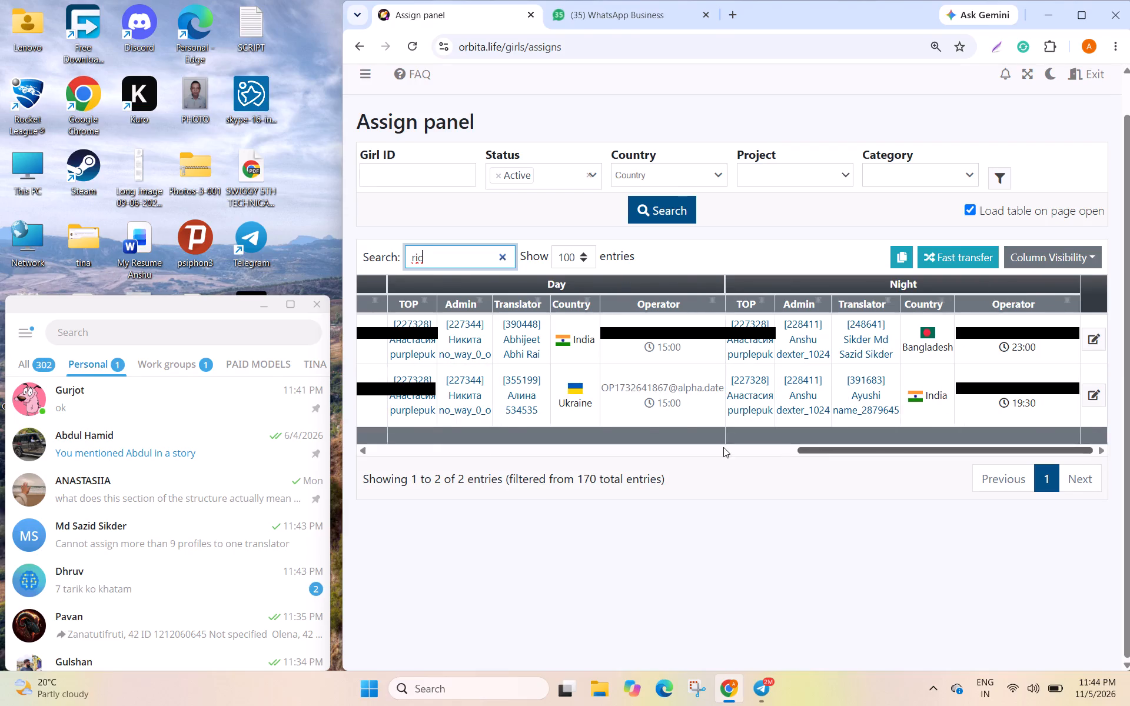
left_click_drag(723, 447, 286, 419)
left_click(500, 259)
type("sazi")
scroll(541, 359, "down", 3)
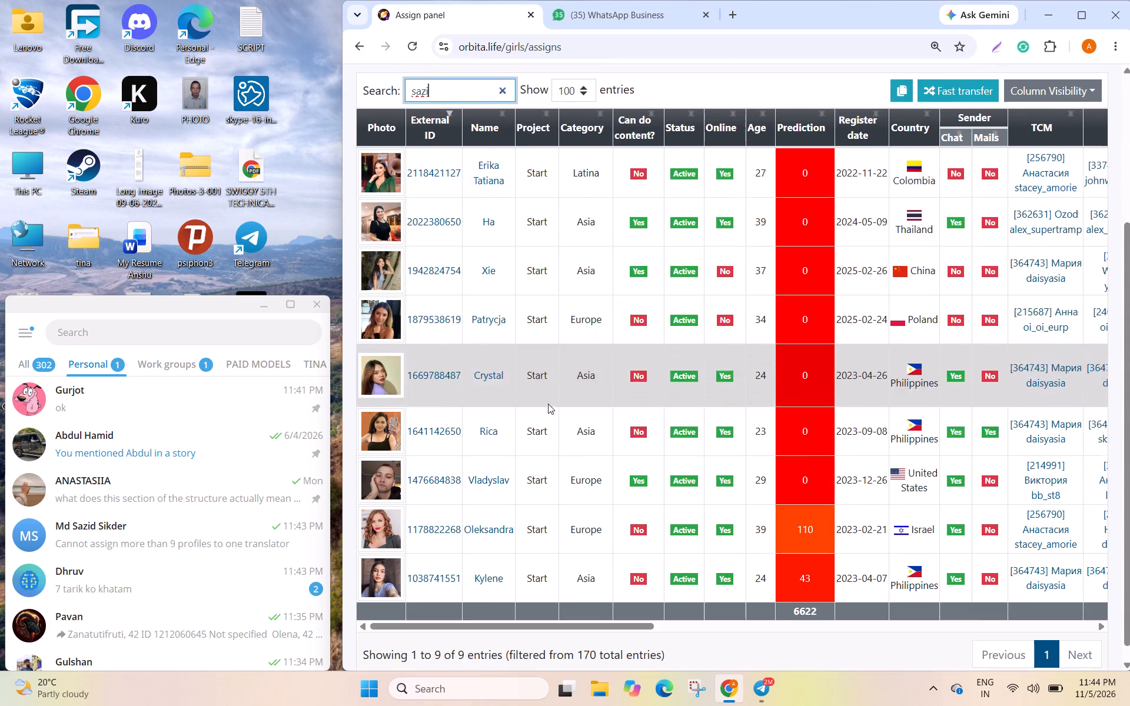
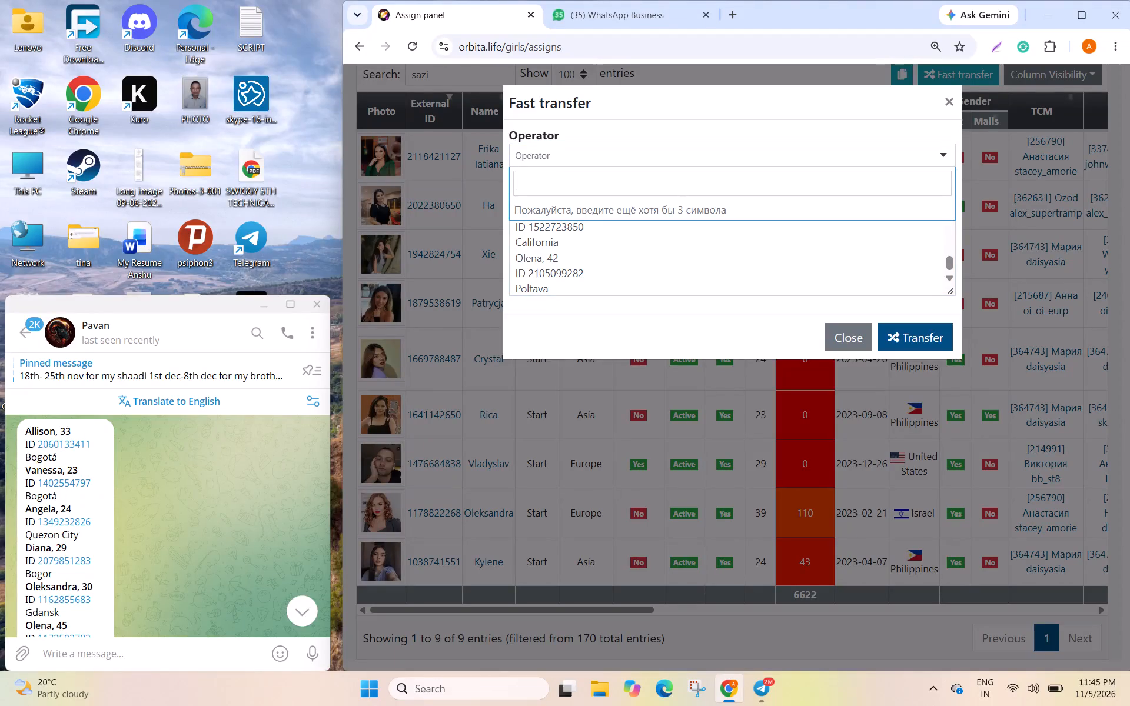
Search for the receiving operator in the Fast transfer dialog using "ish".
type("ish")
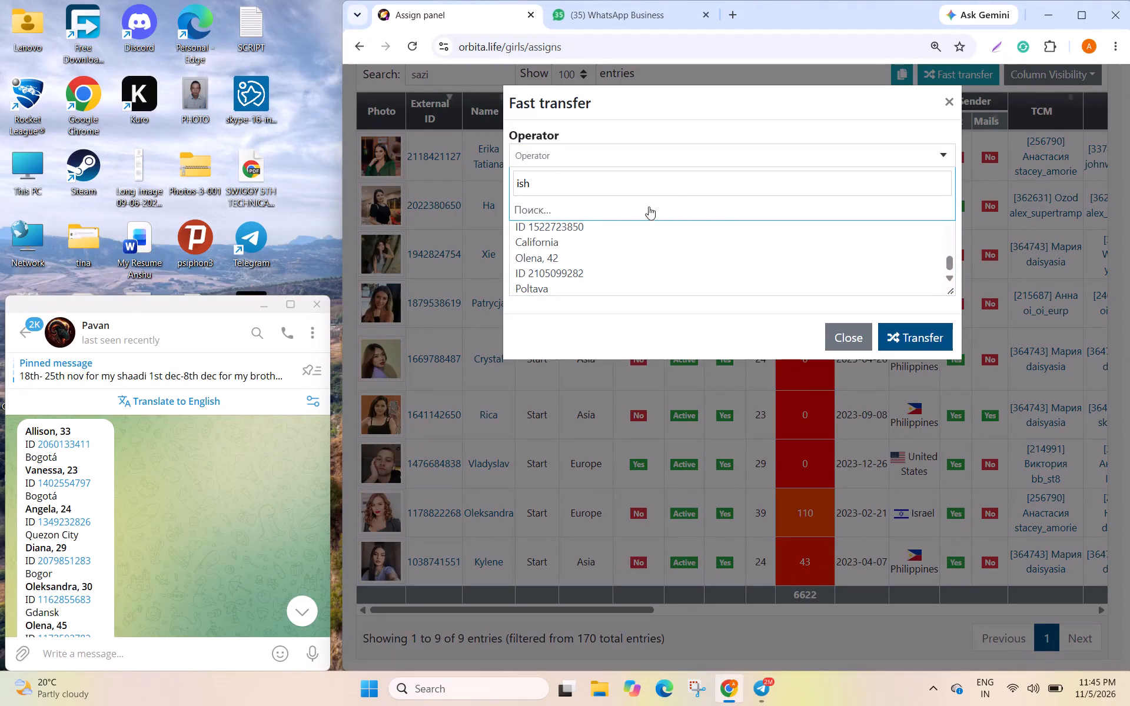
Choose the operator matching "ish" as the recipient and transfer the girls listed in the Fast transfer dialog.
left_click(647, 210)
left_click(906, 332)
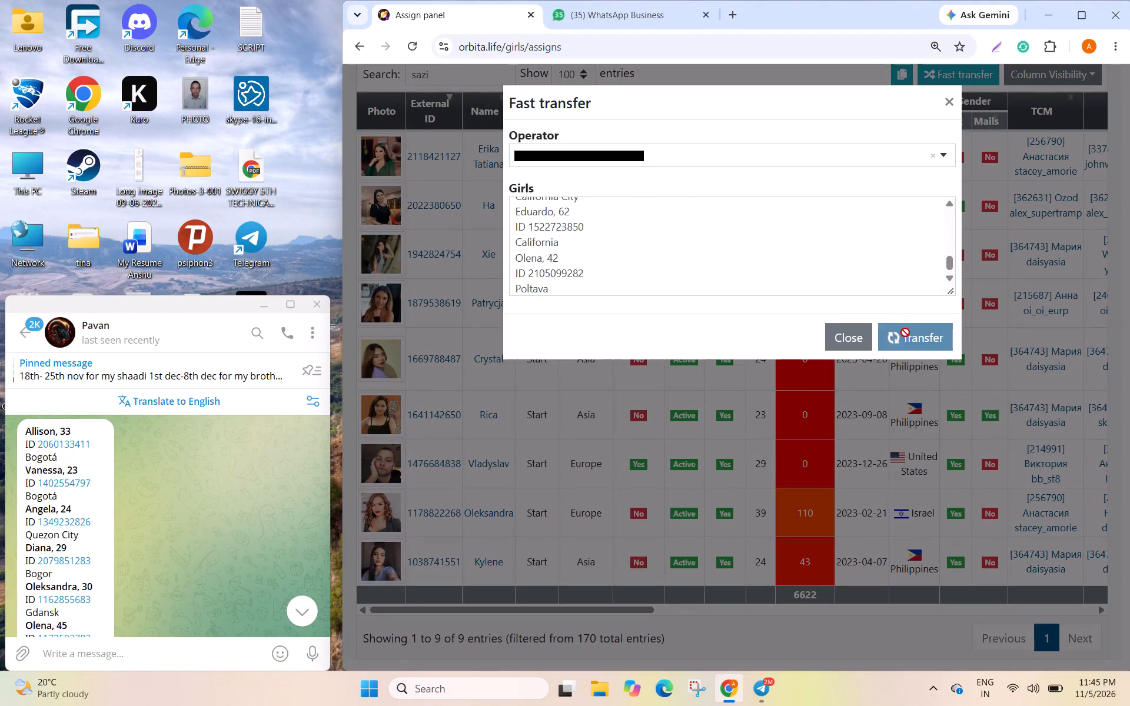
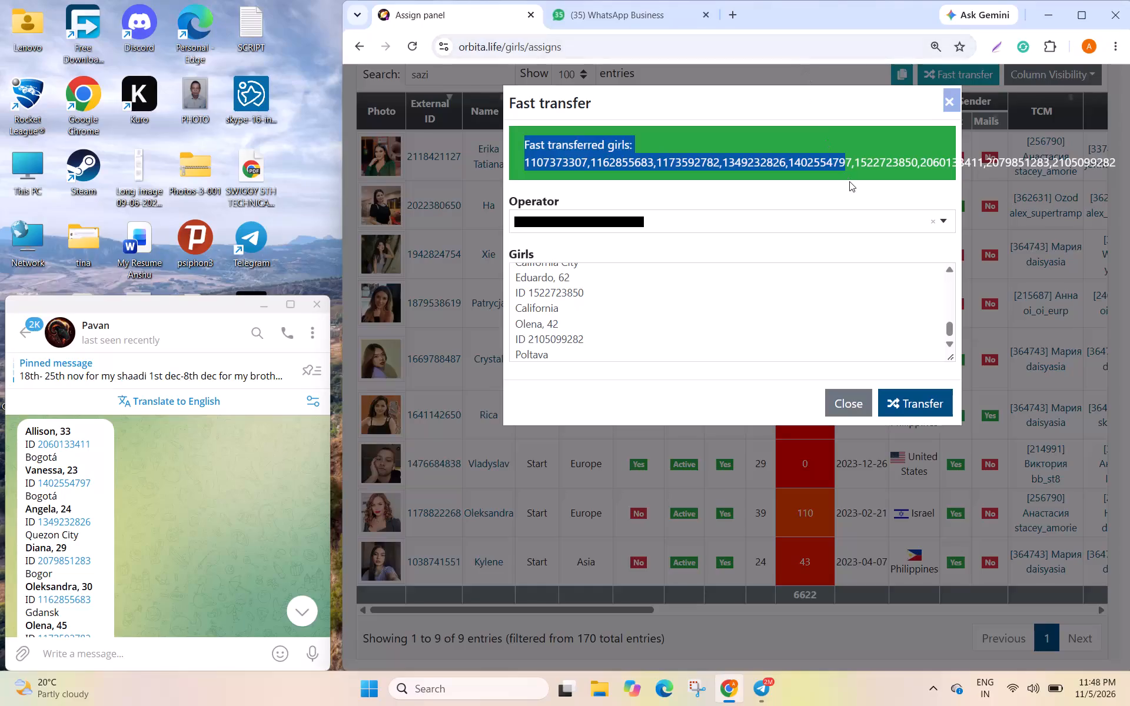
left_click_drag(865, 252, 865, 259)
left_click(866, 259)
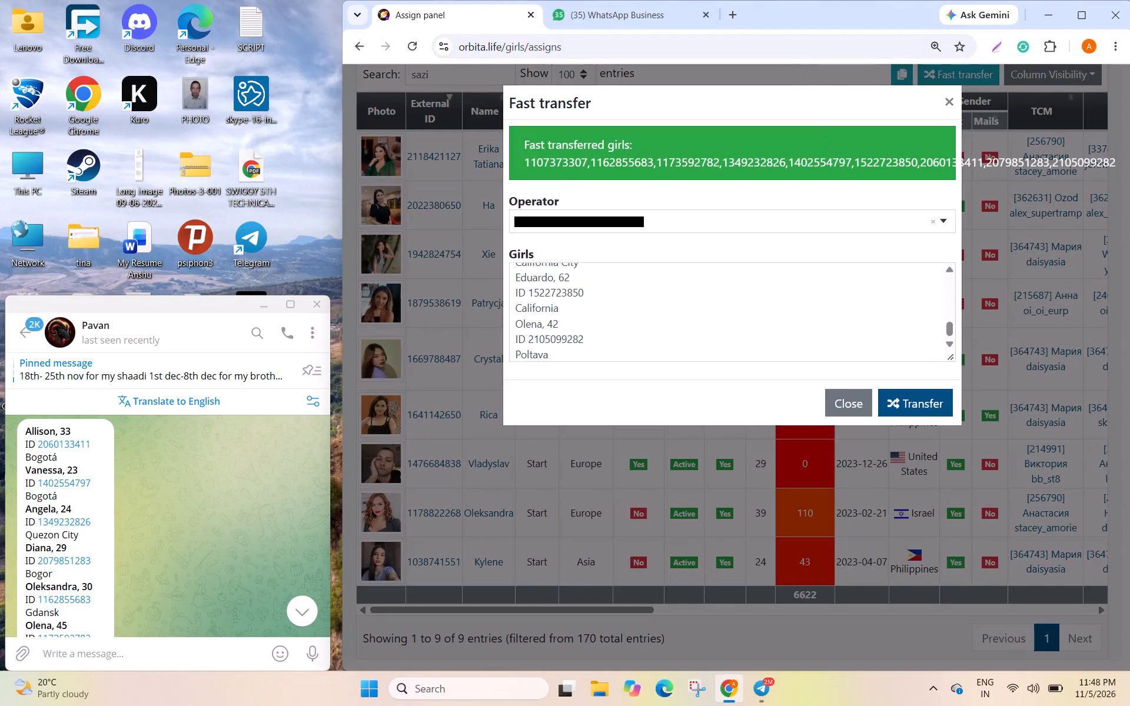